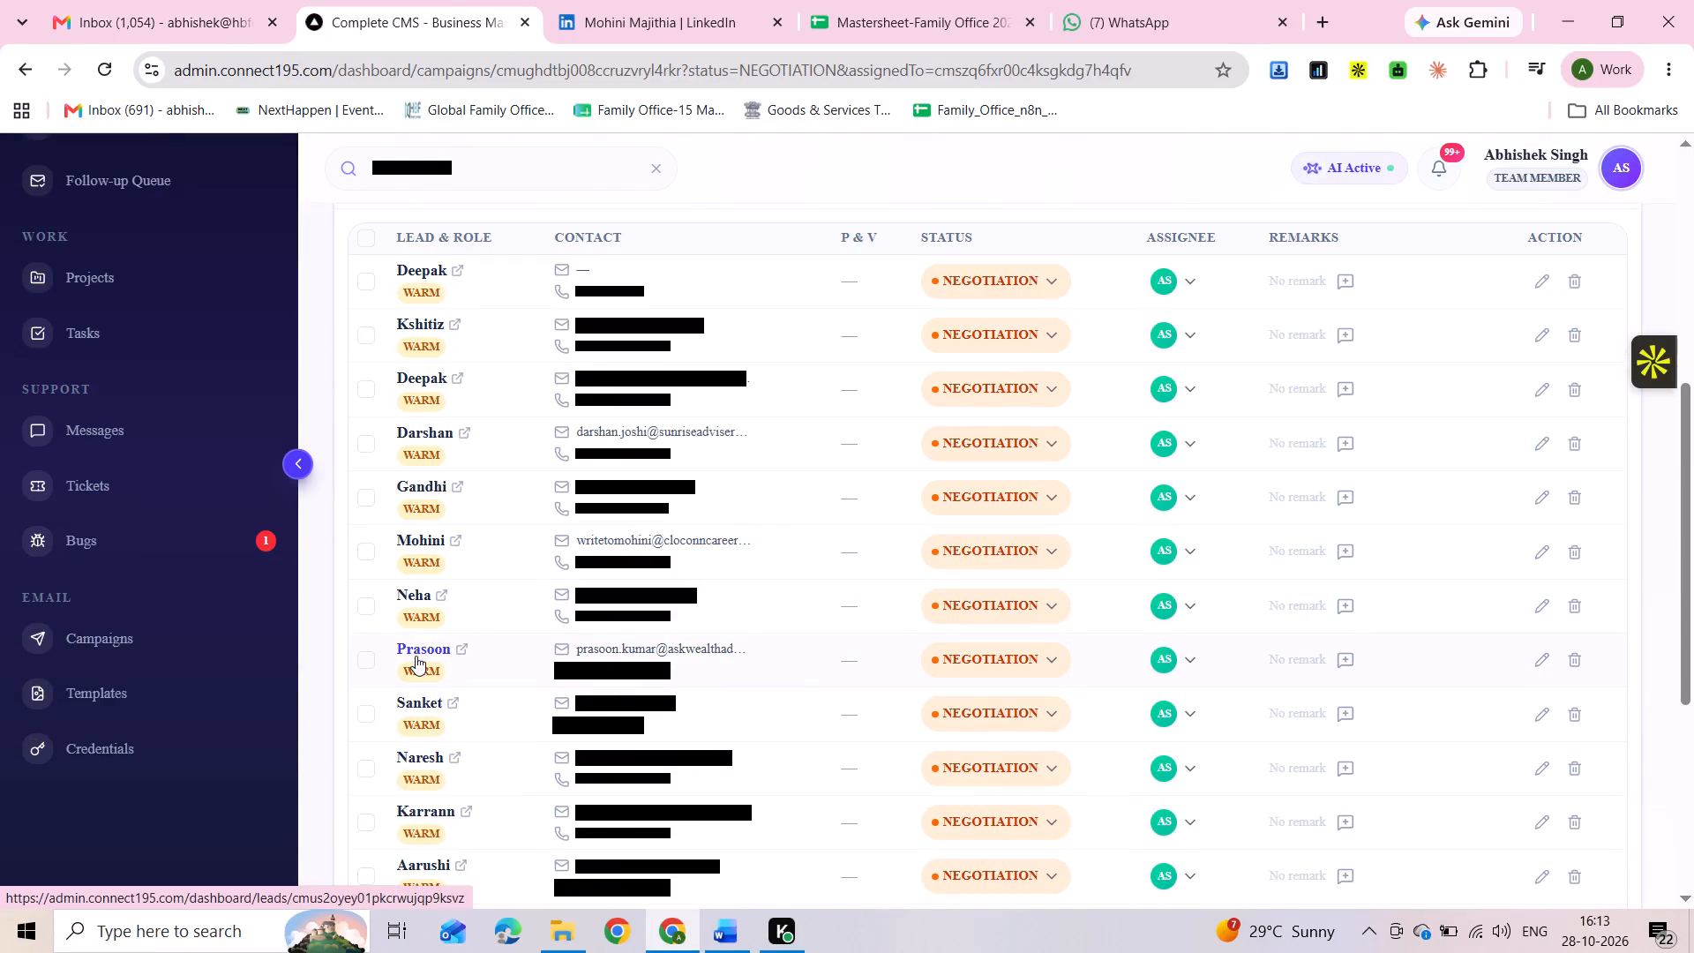
Look through the campaign's negotiation-status leads in the CMS to find the speaker prospect's record.
scroll(423, 719, down, 1)
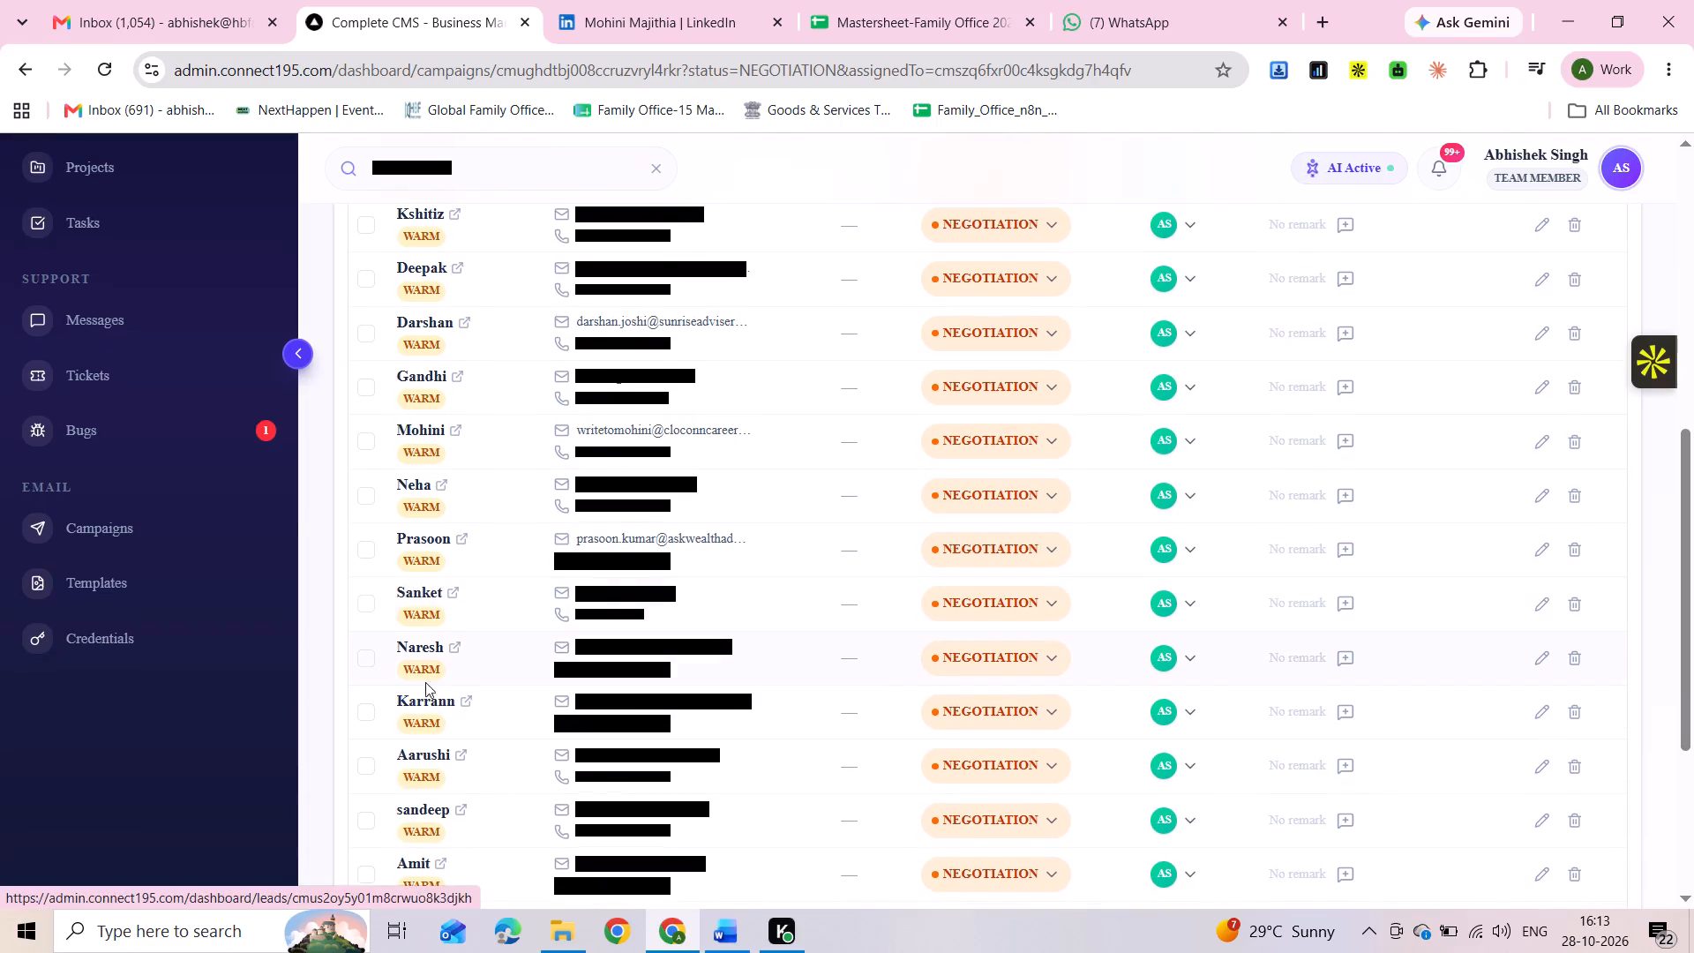
scroll(419, 733, down, 1)
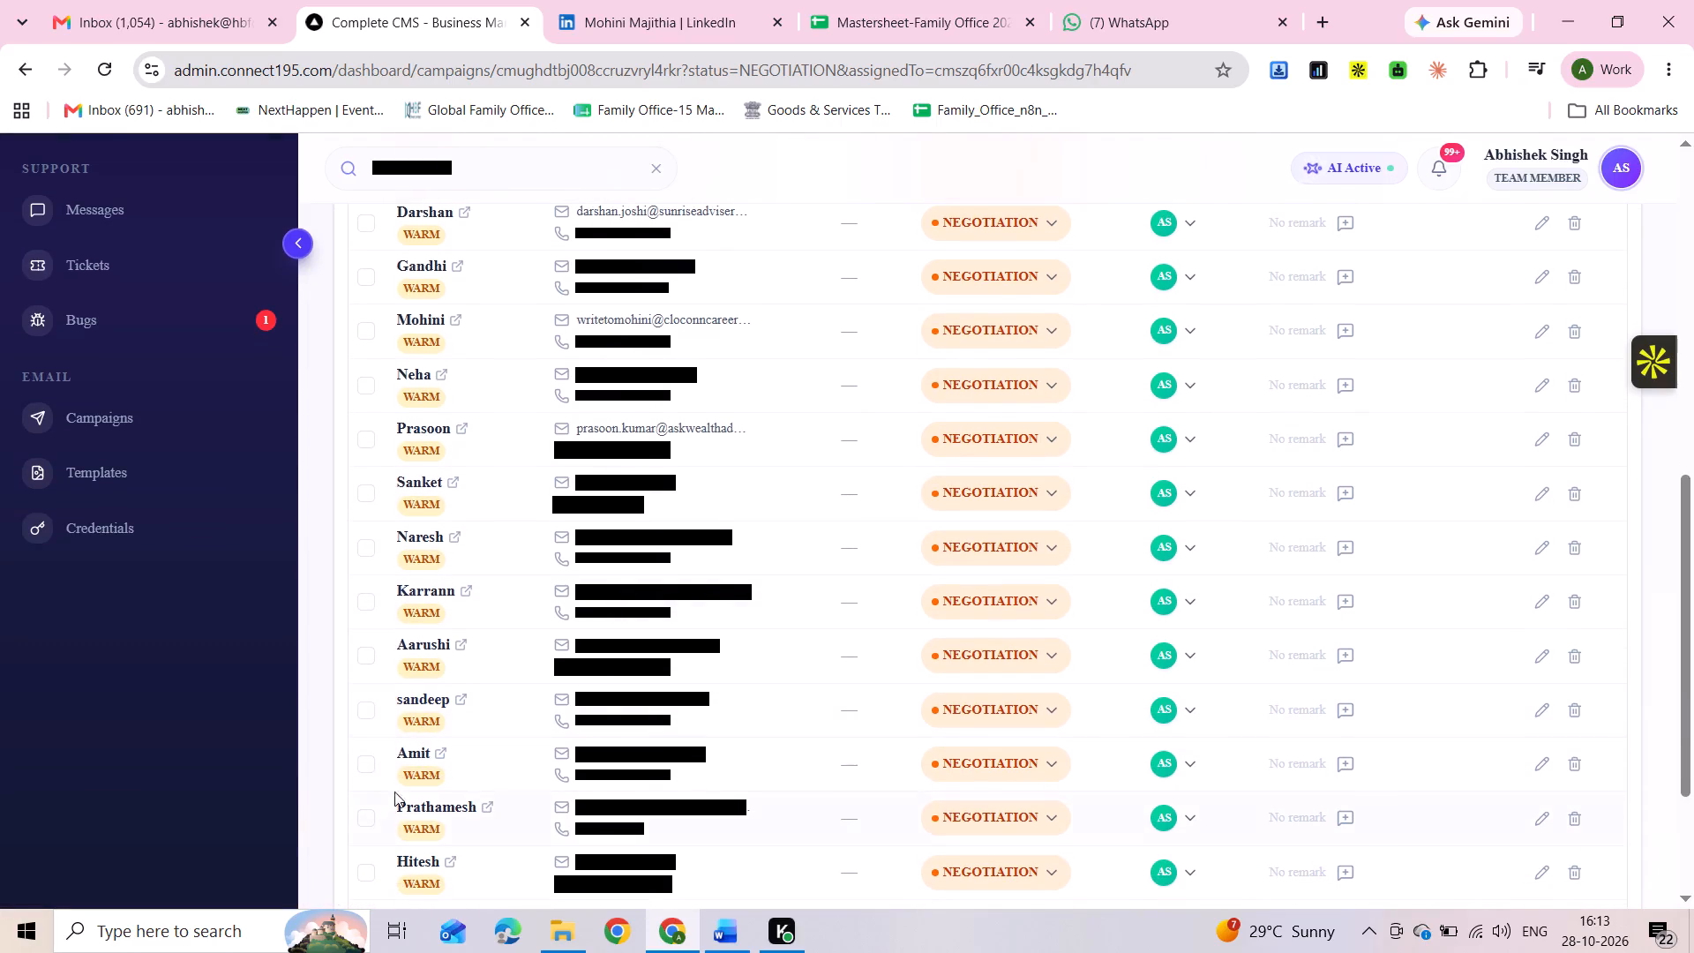
Change the campaign lead list's status filter to Contact Attempted, keeping the current assignee filter.
scroll(415, 777, down, 2)
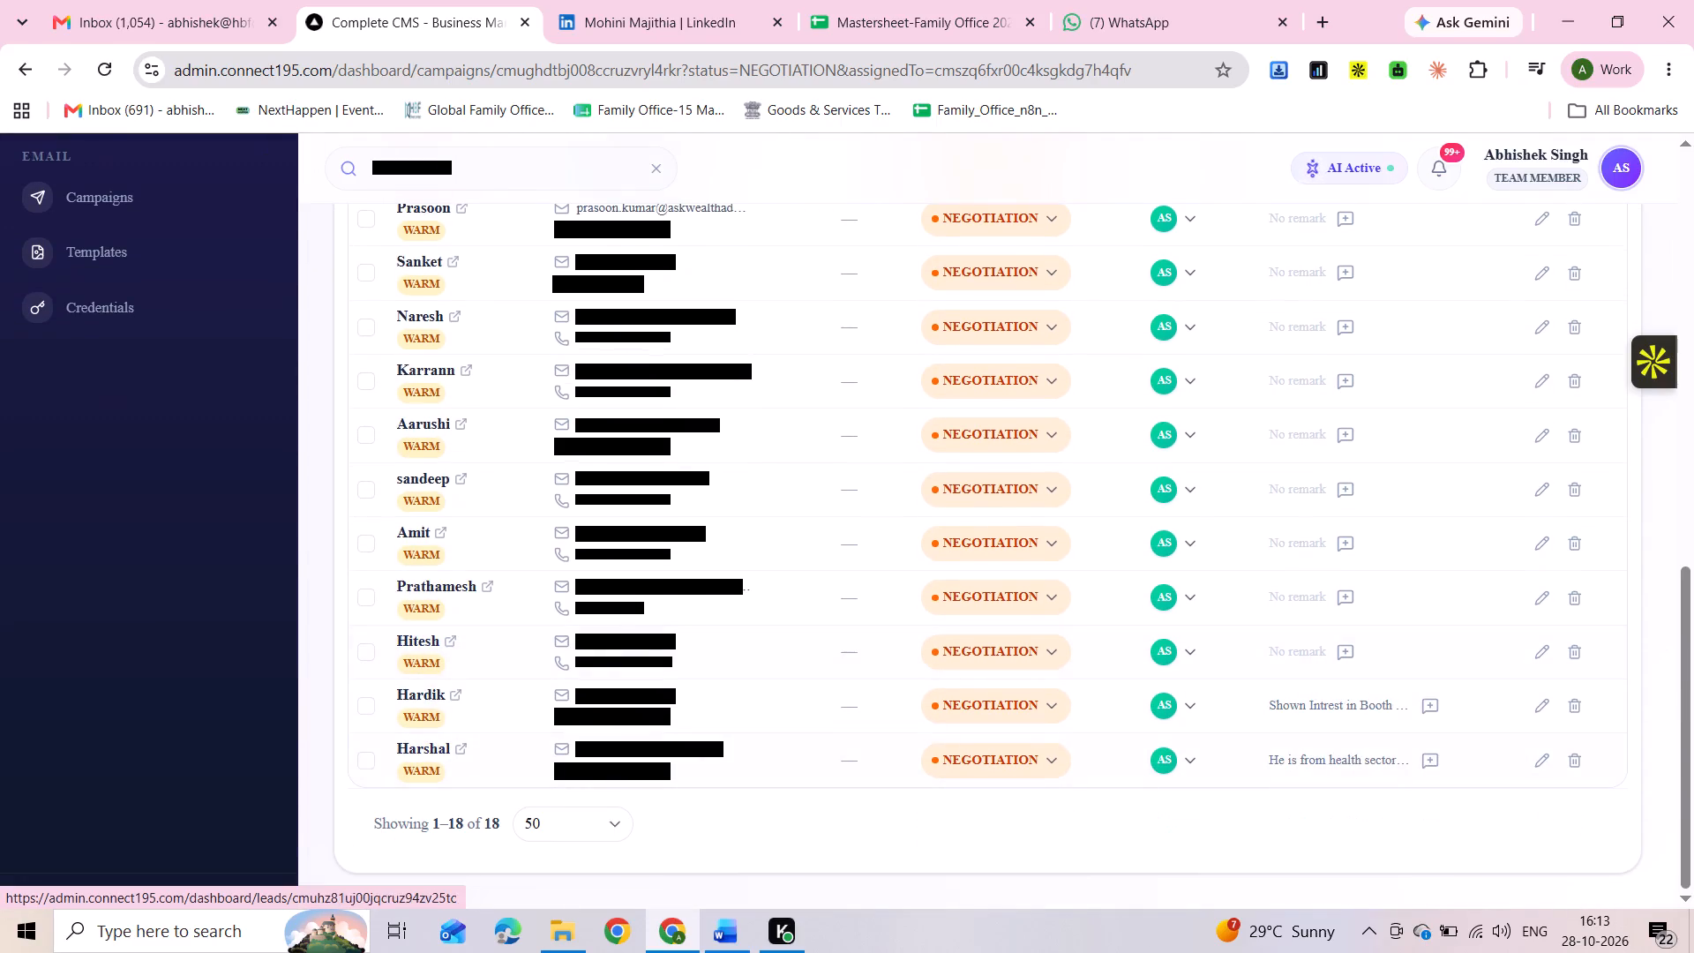
scroll(525, 808, up, 6)
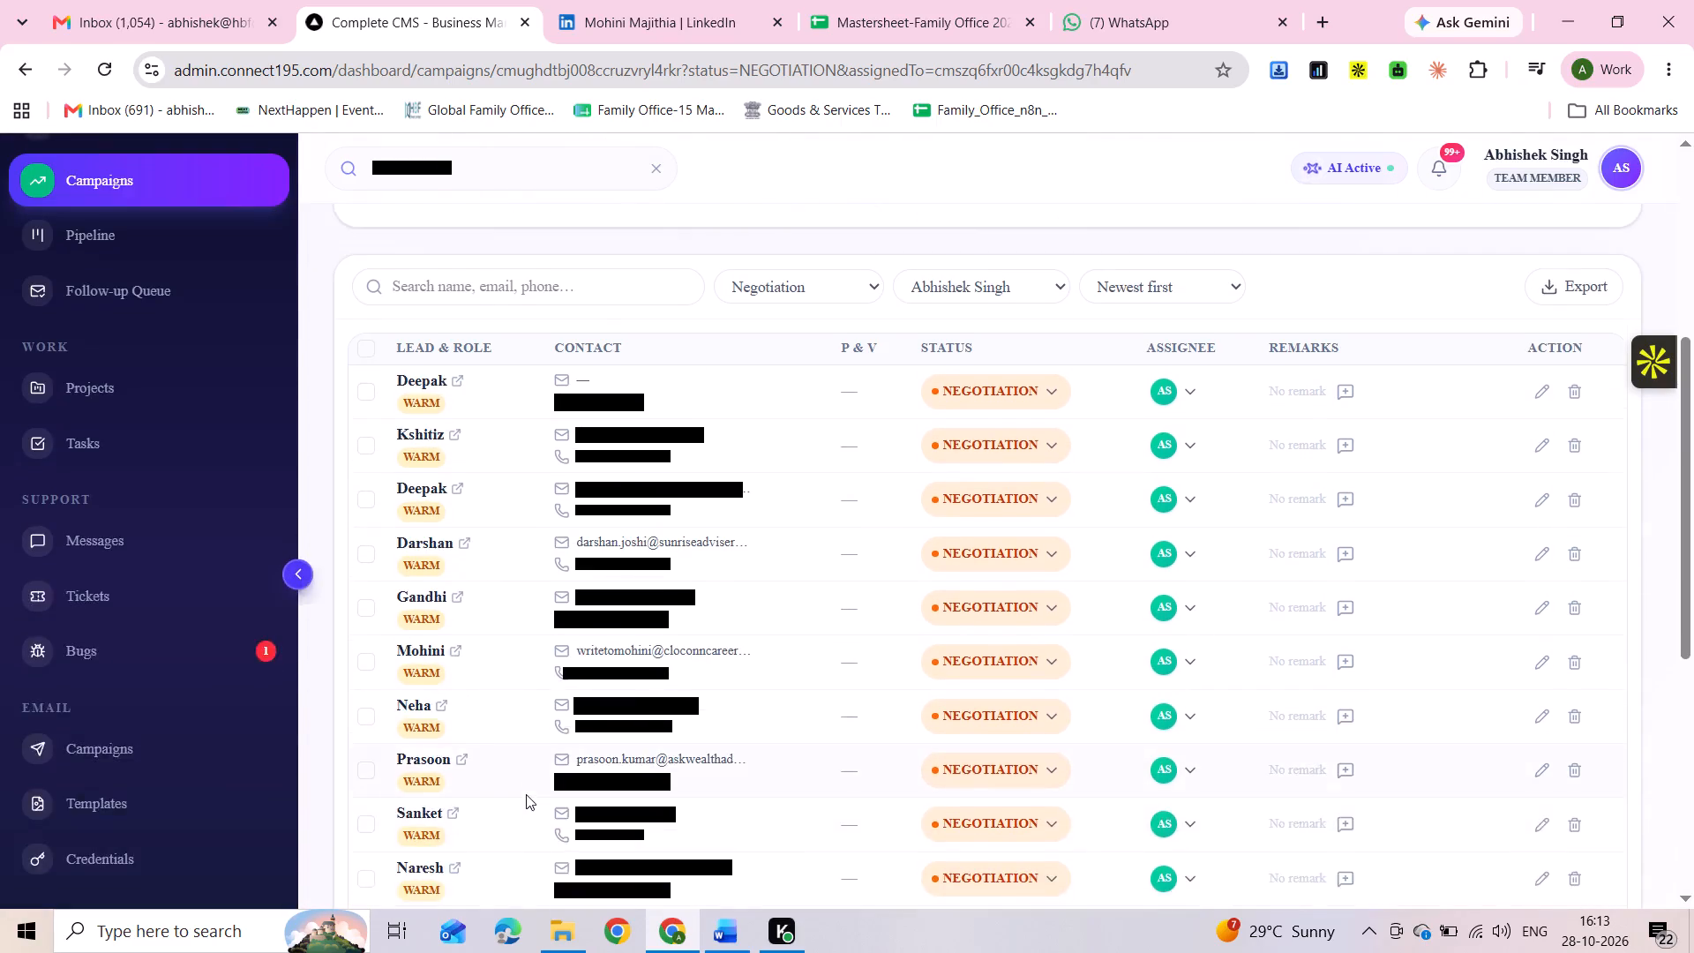
click(798, 406)
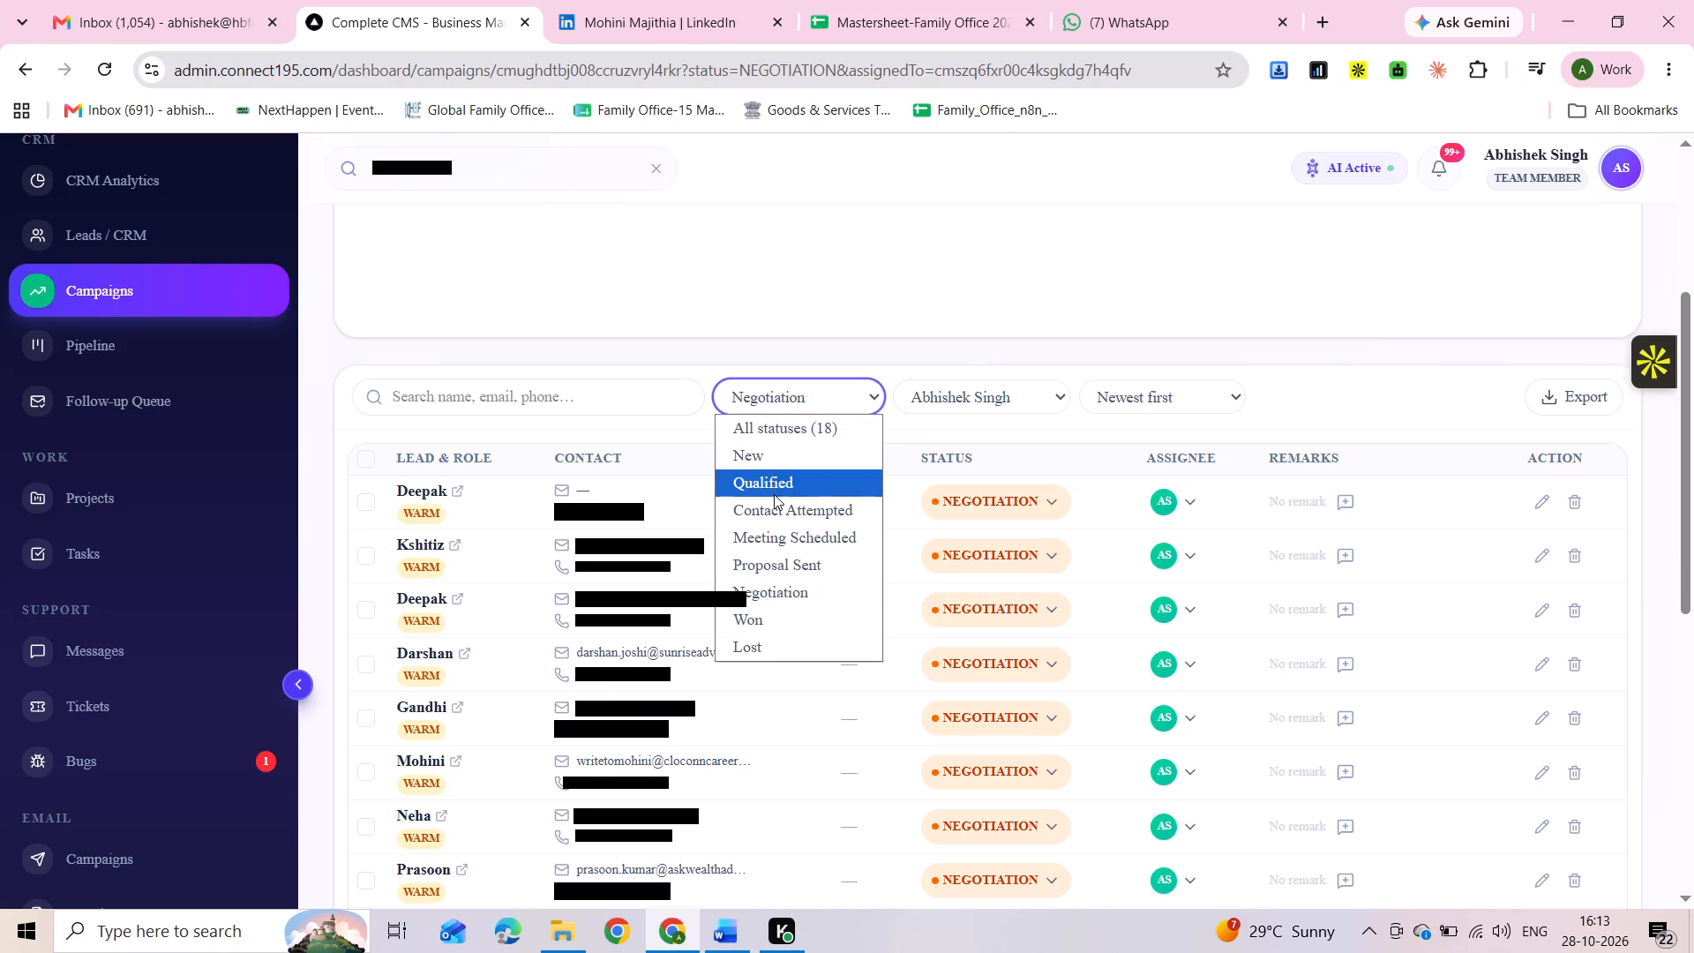
click(773, 508)
Open the record of the first lead in the Contact Attempted list.
scroll(731, 589, down, 2)
click(438, 349)
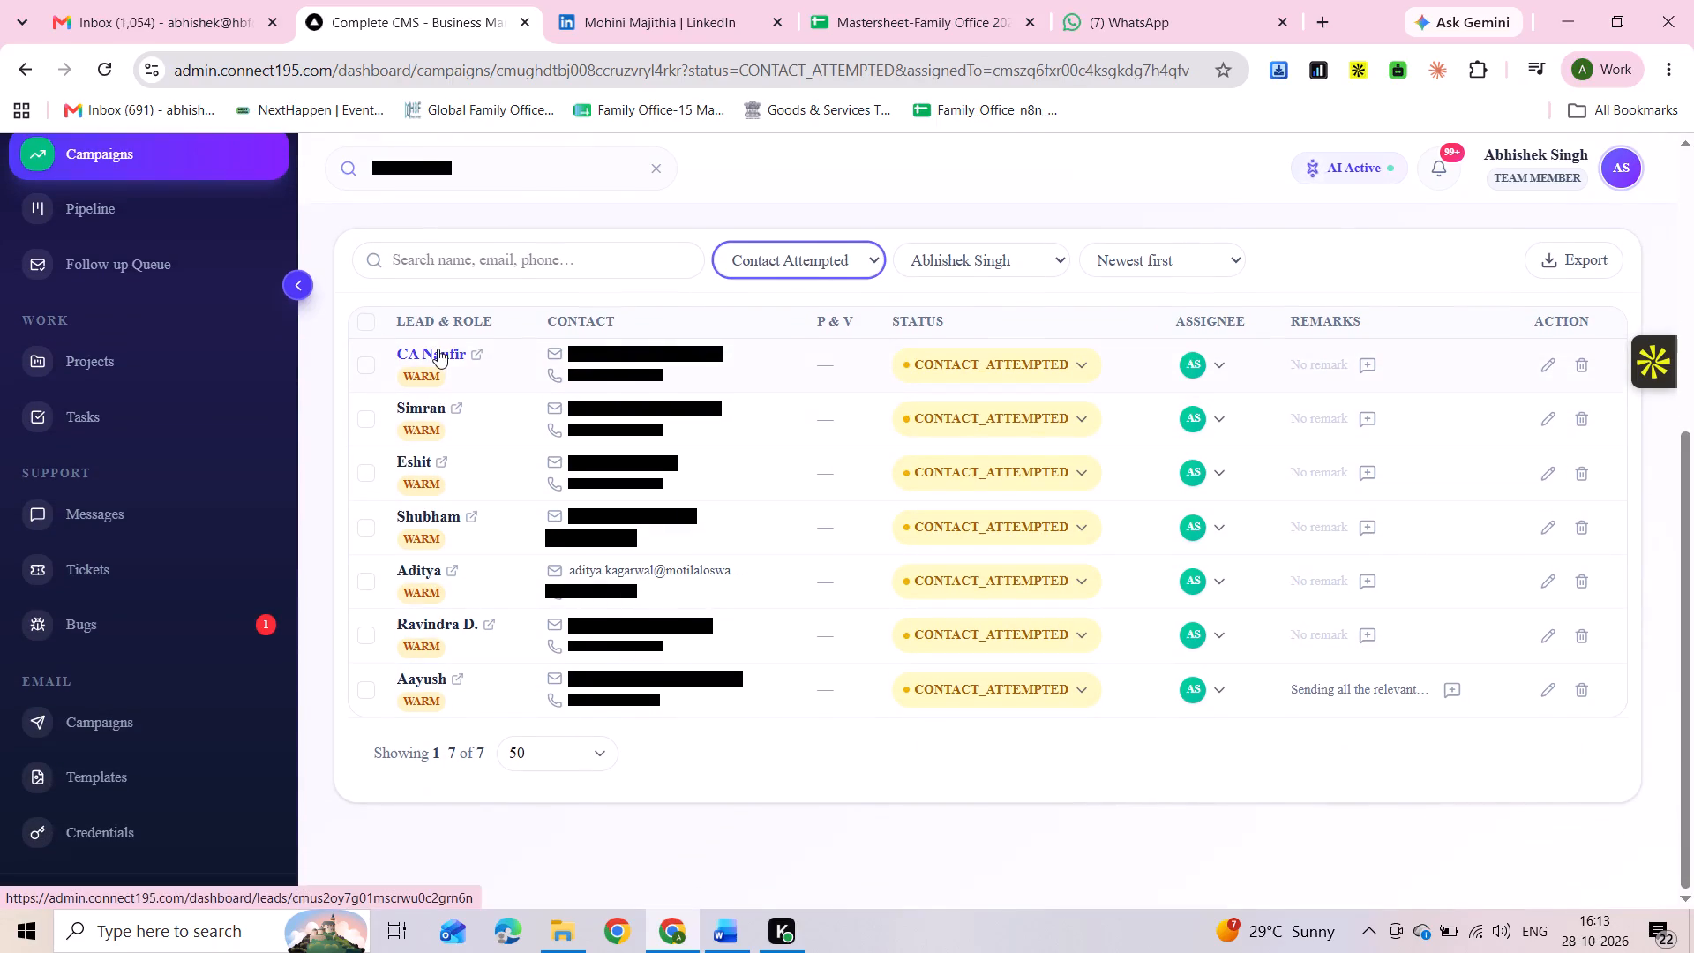
Look through the lead's record, from contact information and custom fields down to the activity timeline and discussion.
scroll(741, 580, down, 8)
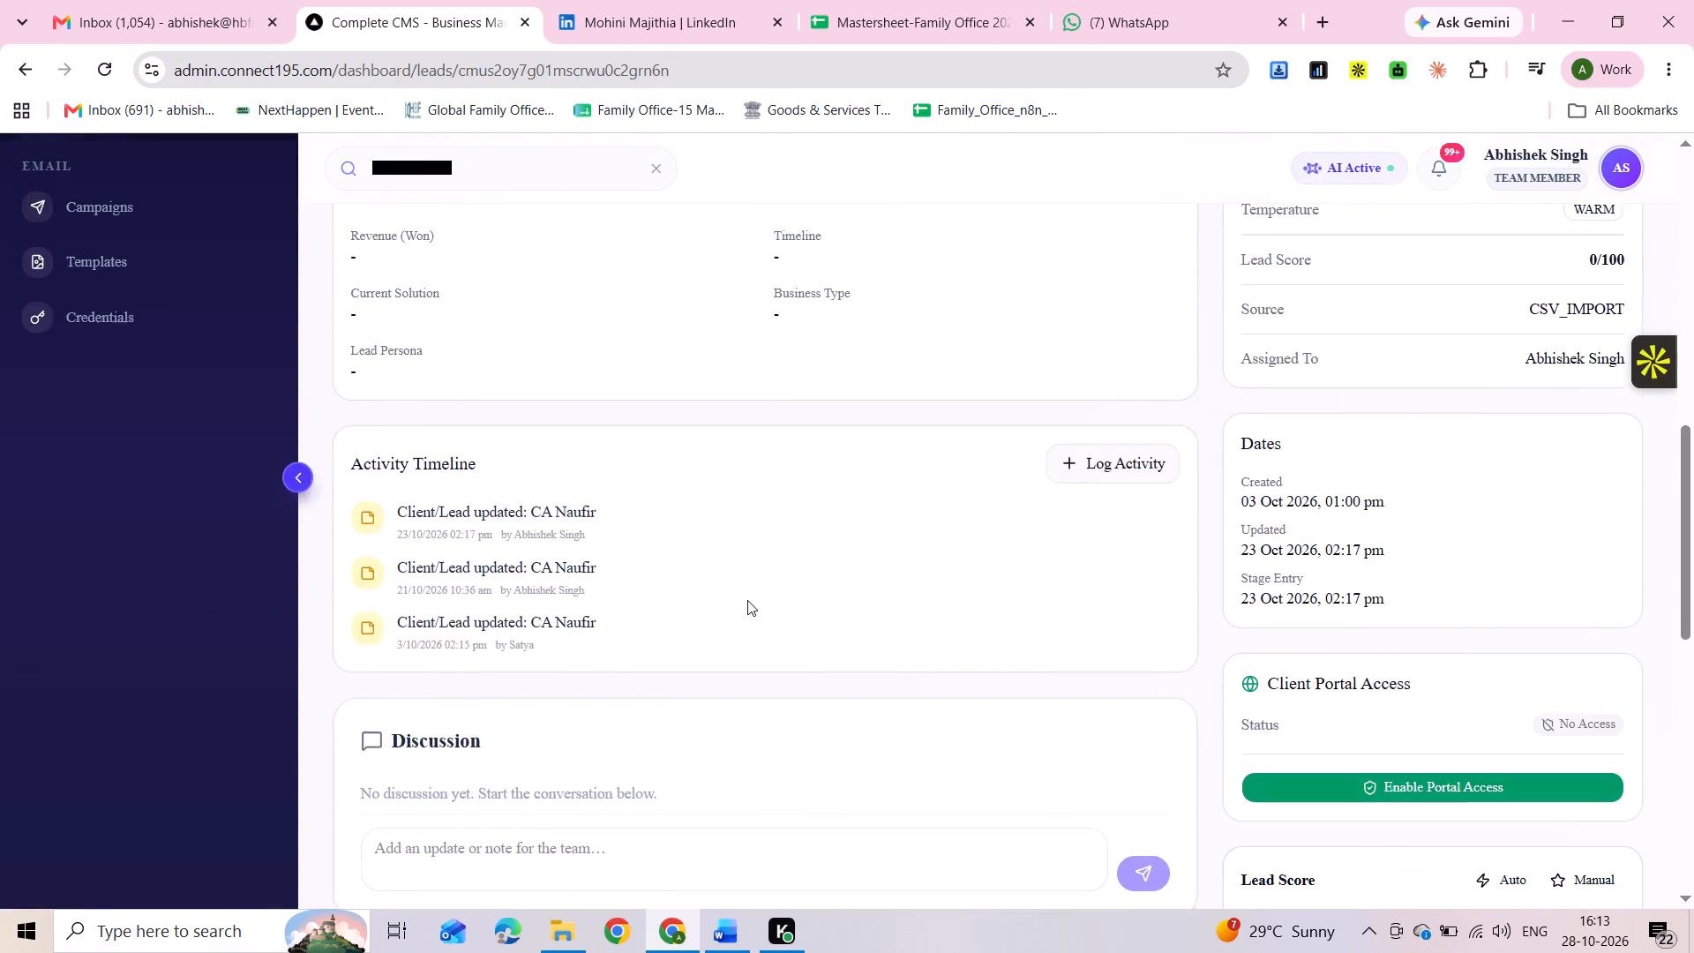
scroll(747, 600, down, 2)
scroll(747, 600, up, 10)
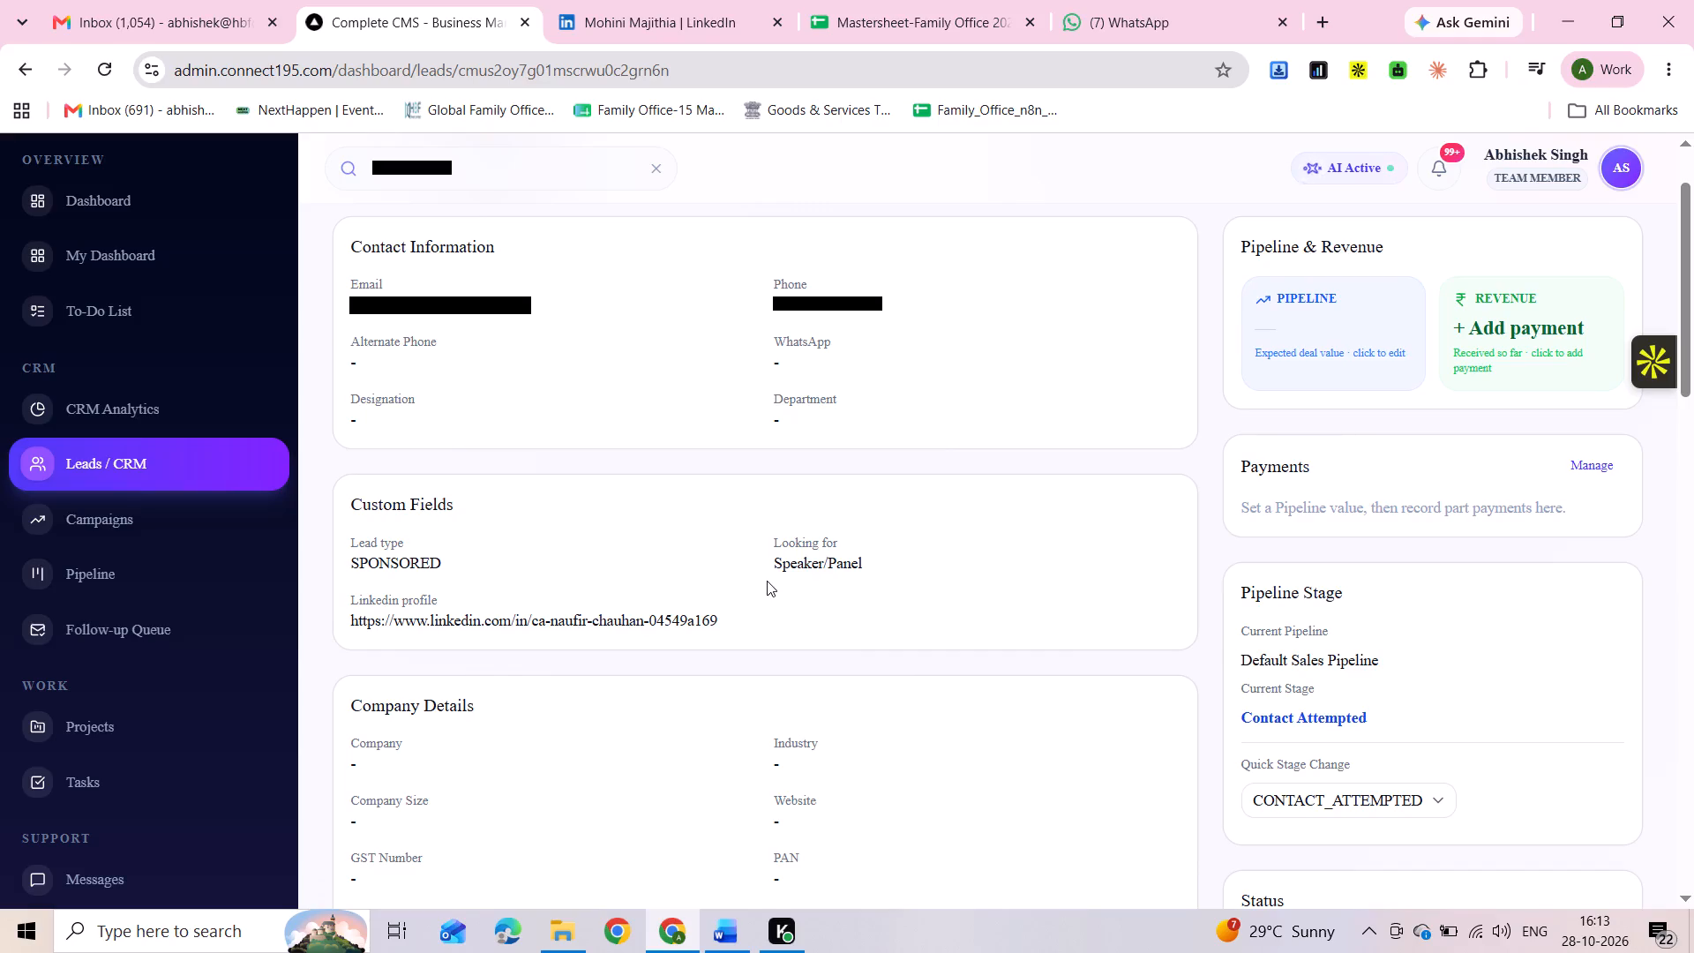
scroll(767, 581, up, 5)
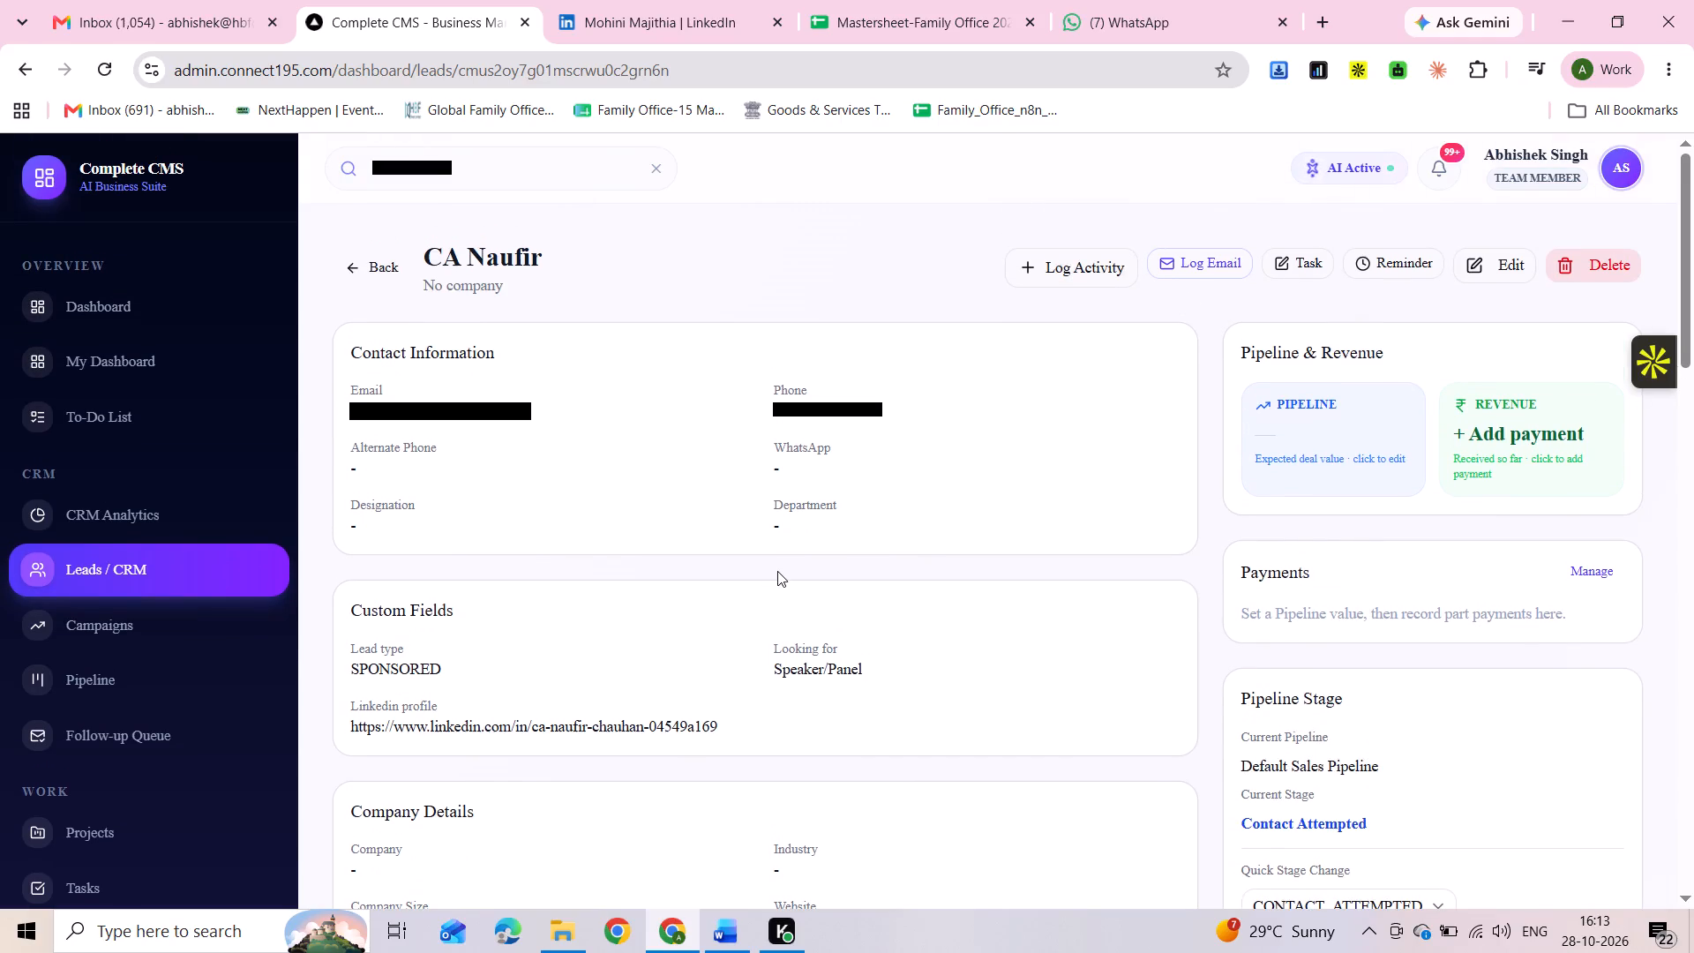
scroll(623, 596, down, 2)
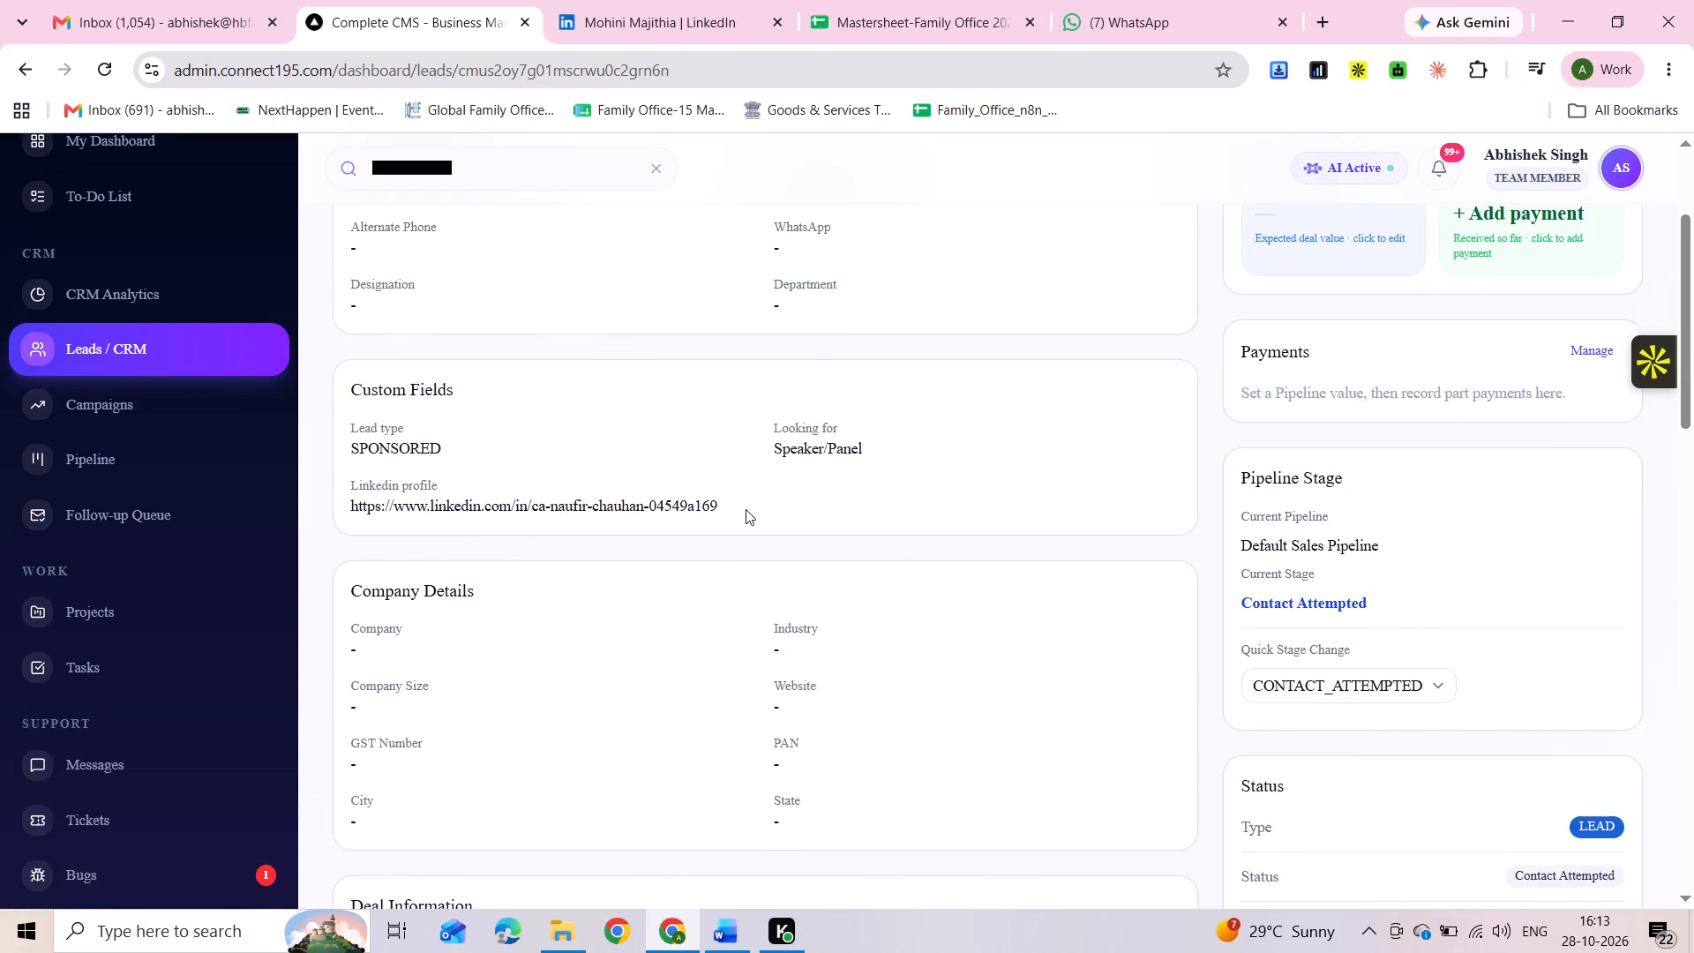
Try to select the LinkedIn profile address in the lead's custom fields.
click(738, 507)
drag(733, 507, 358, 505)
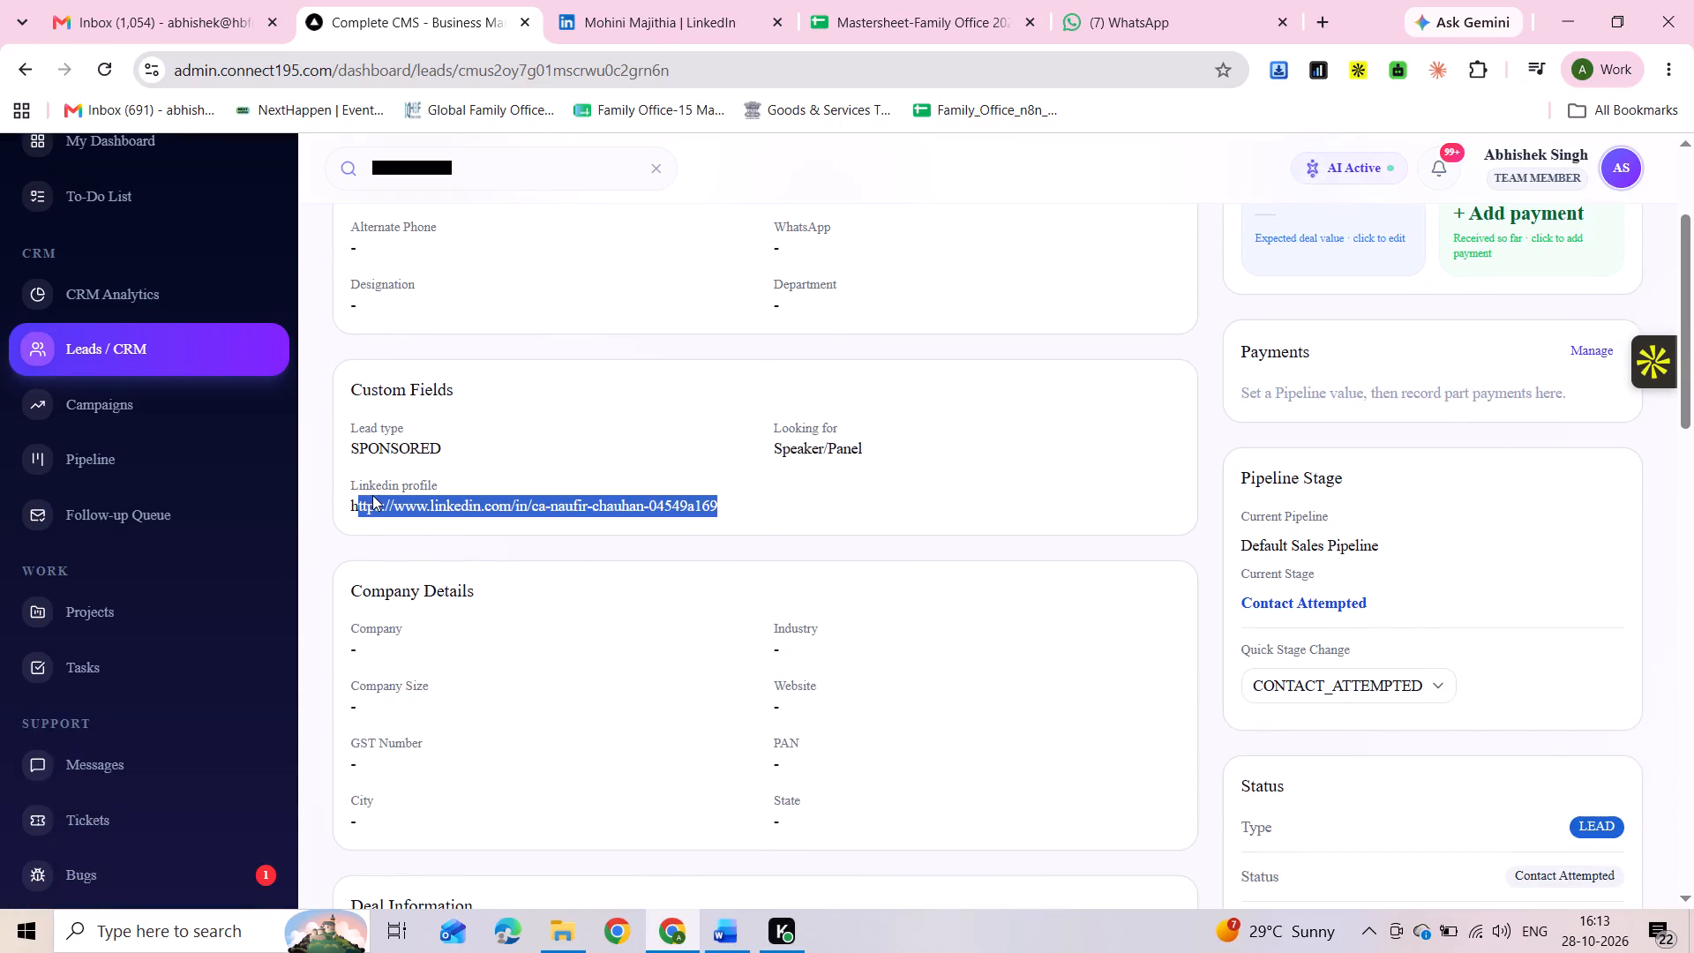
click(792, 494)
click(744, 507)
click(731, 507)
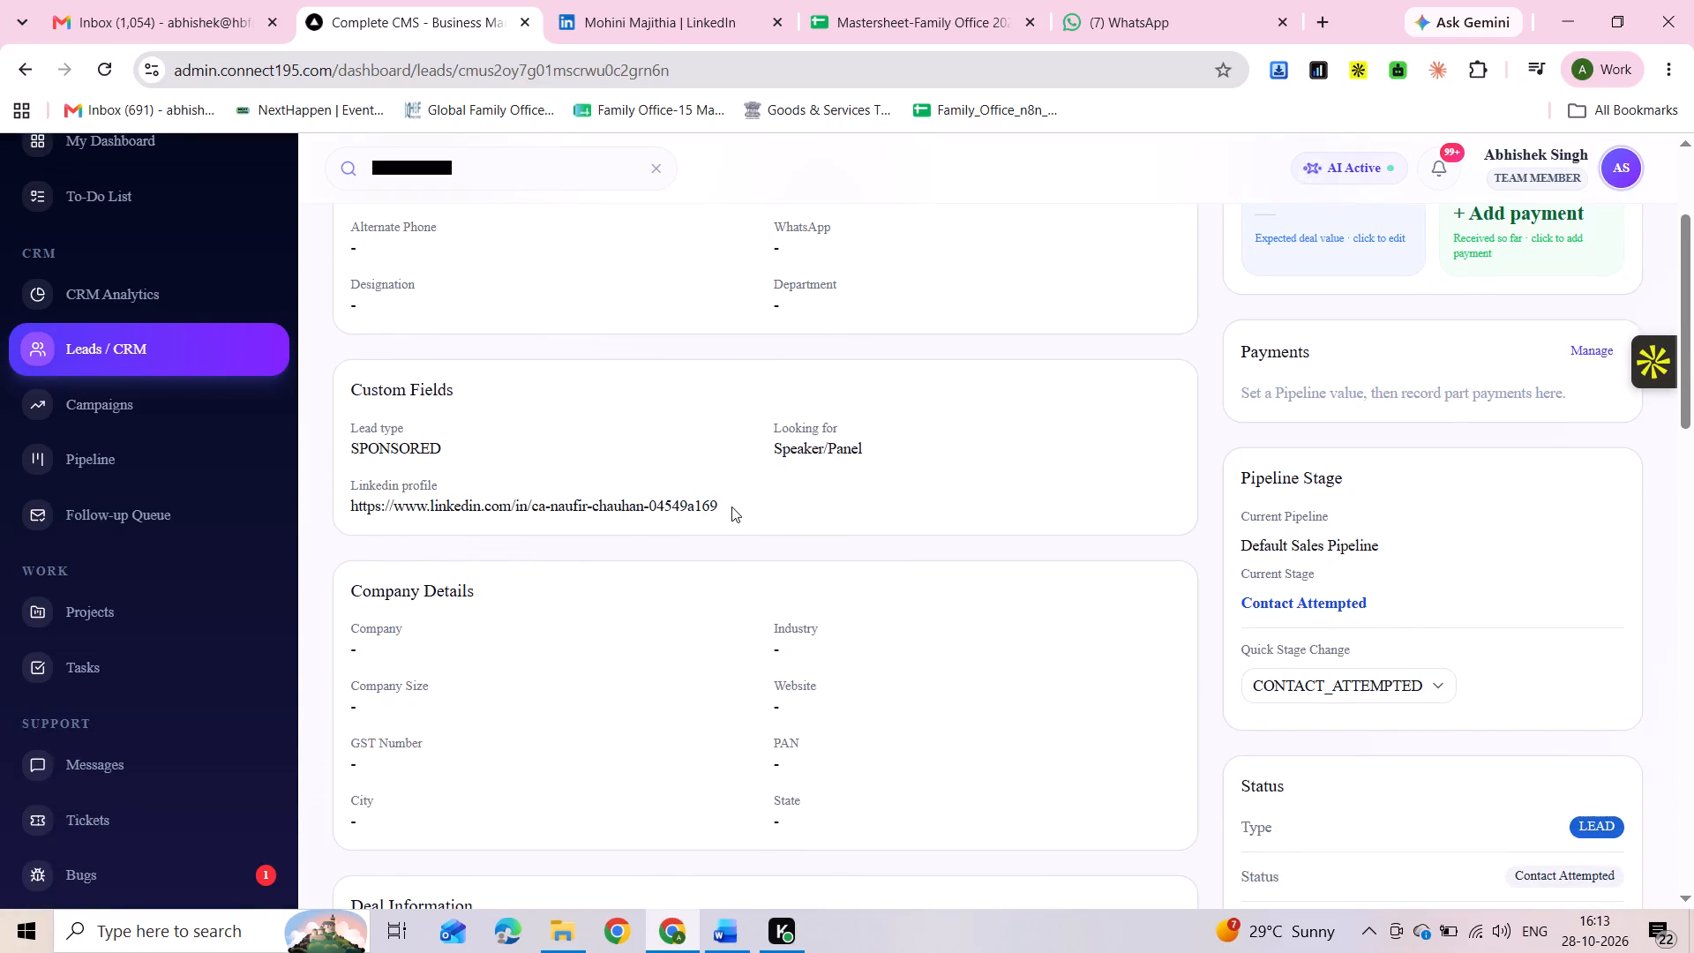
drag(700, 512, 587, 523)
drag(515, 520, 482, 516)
Examine the lead's company details, deal information, activity timeline, discussion, contact information and custom fields for background and follow-up history.
scroll(832, 562, down, 2)
scroll(760, 593, down, 3)
scroll(748, 586, up, 7)
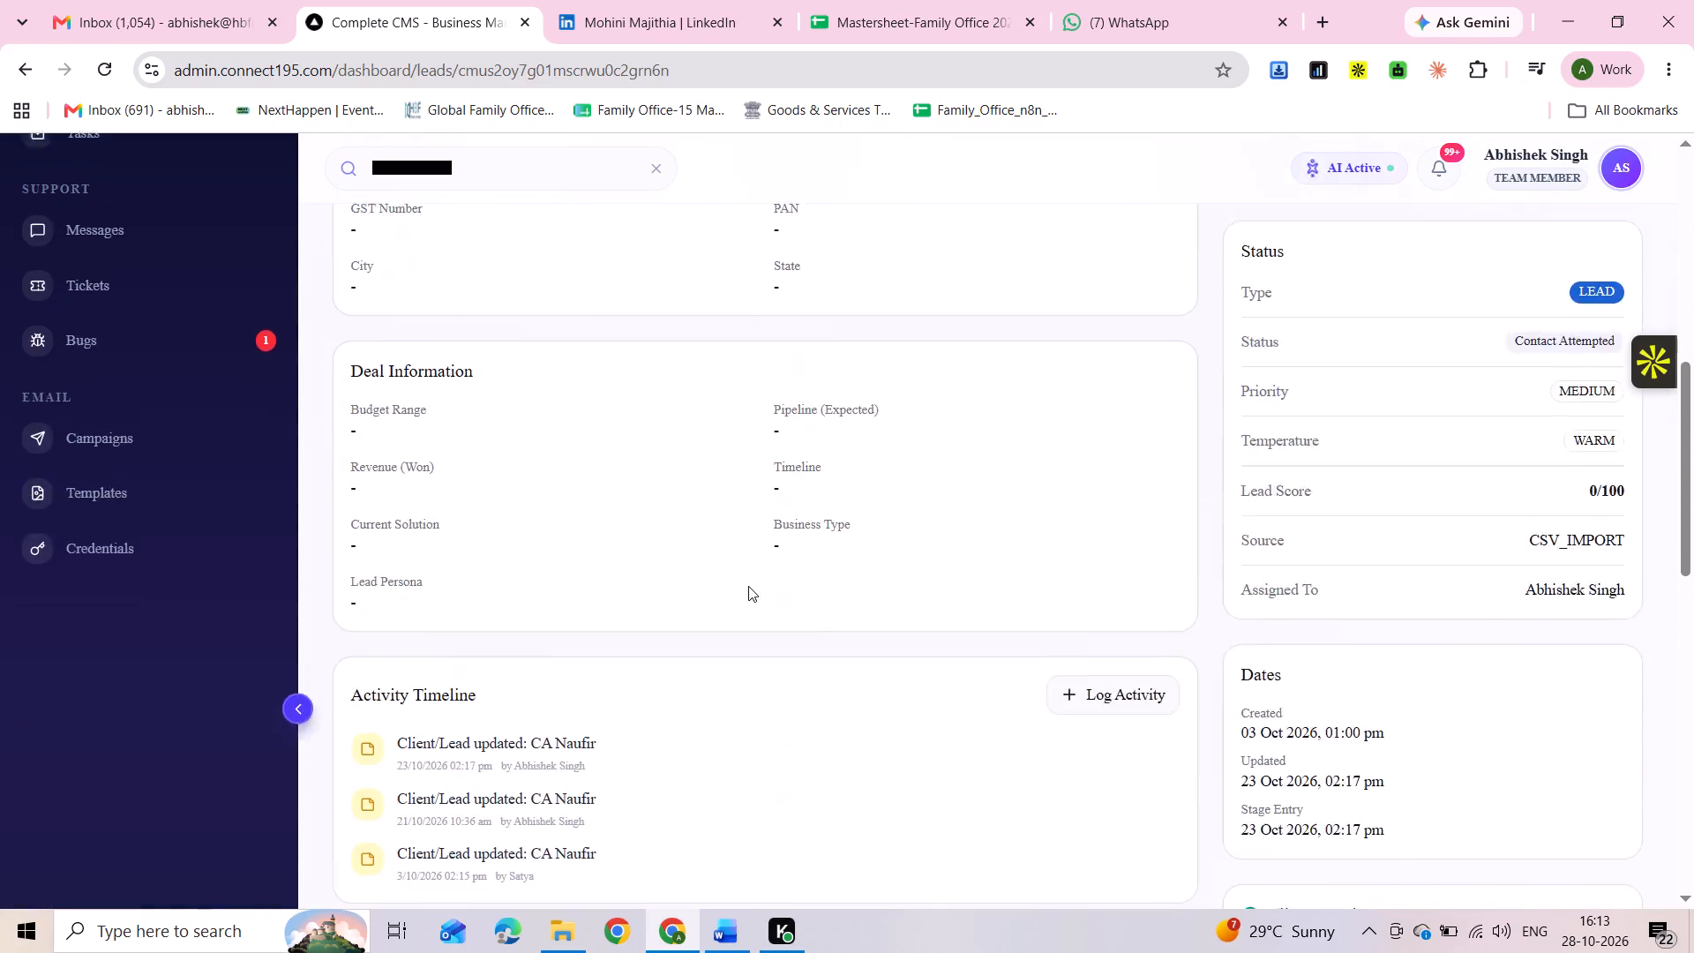
scroll(744, 582, up, 1)
scroll(740, 592, down, 10)
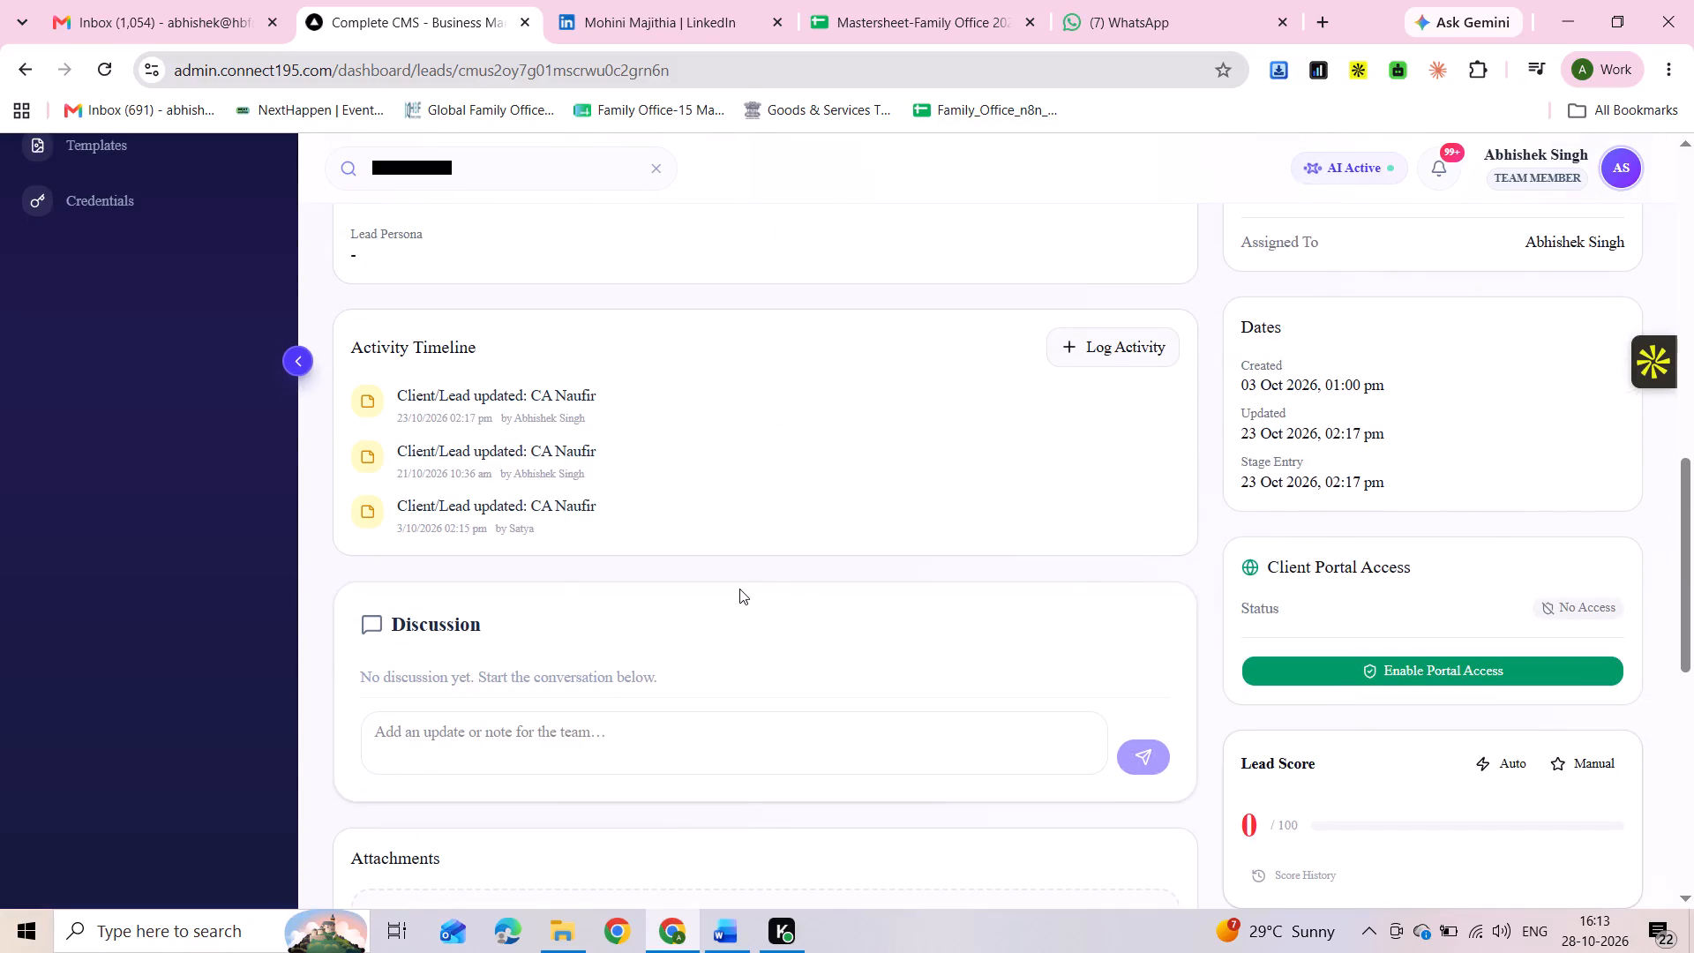
scroll(739, 589, up, 7)
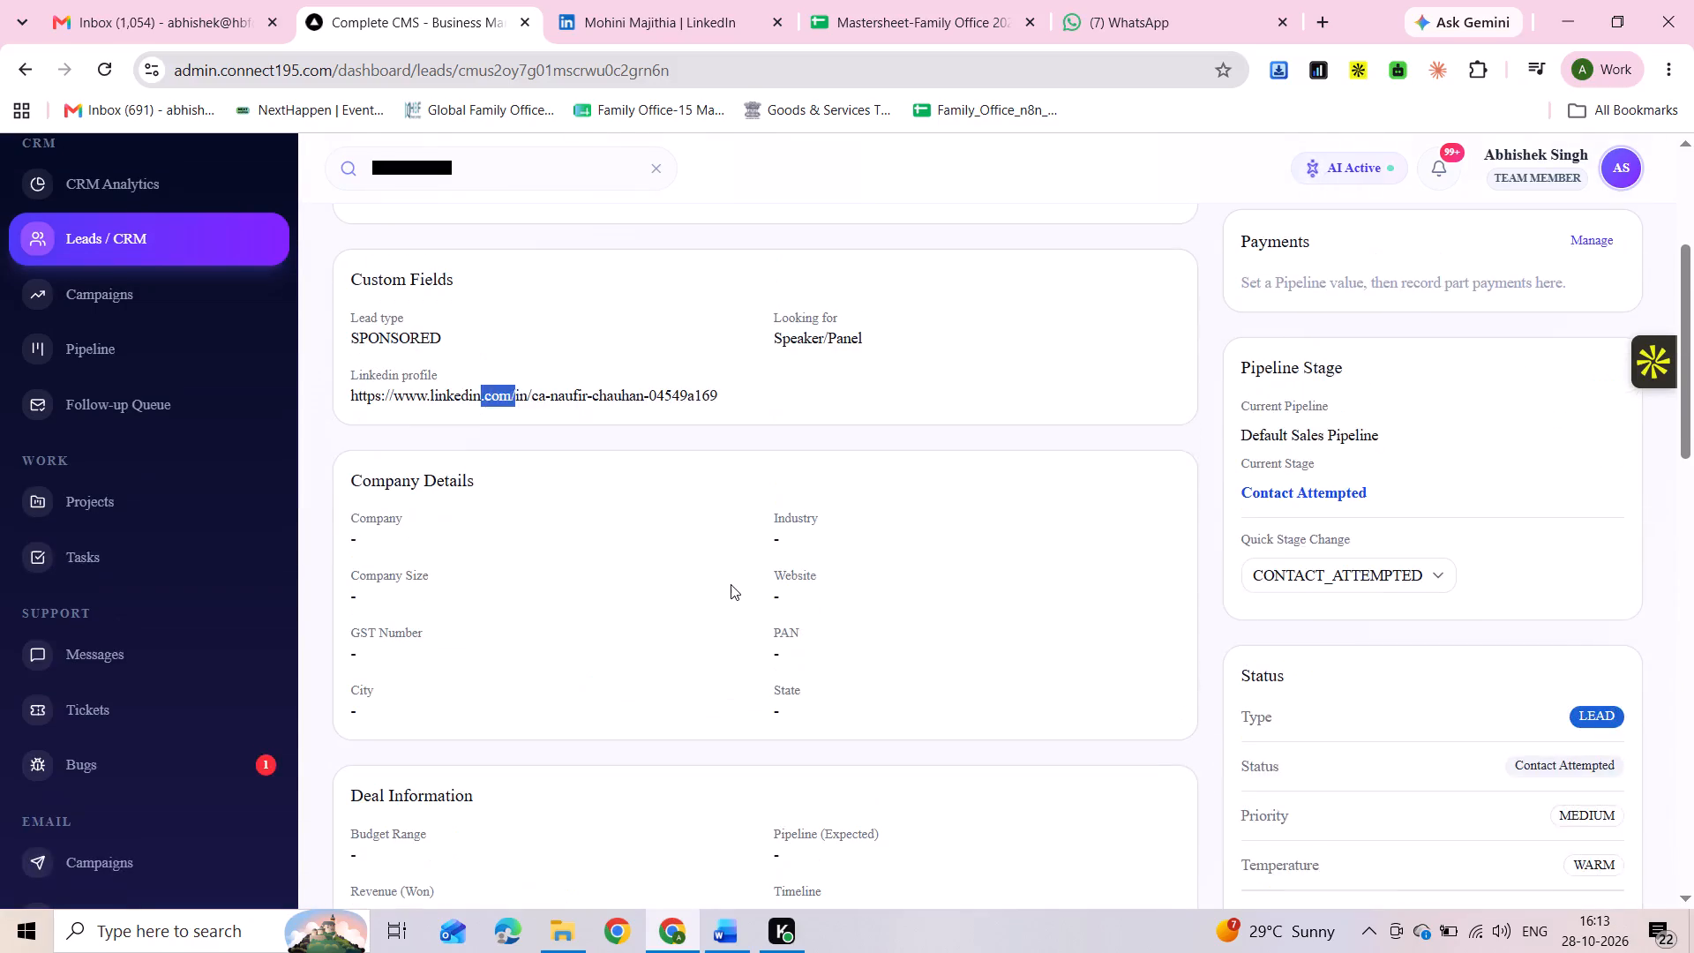
scroll(727, 581, up, 5)
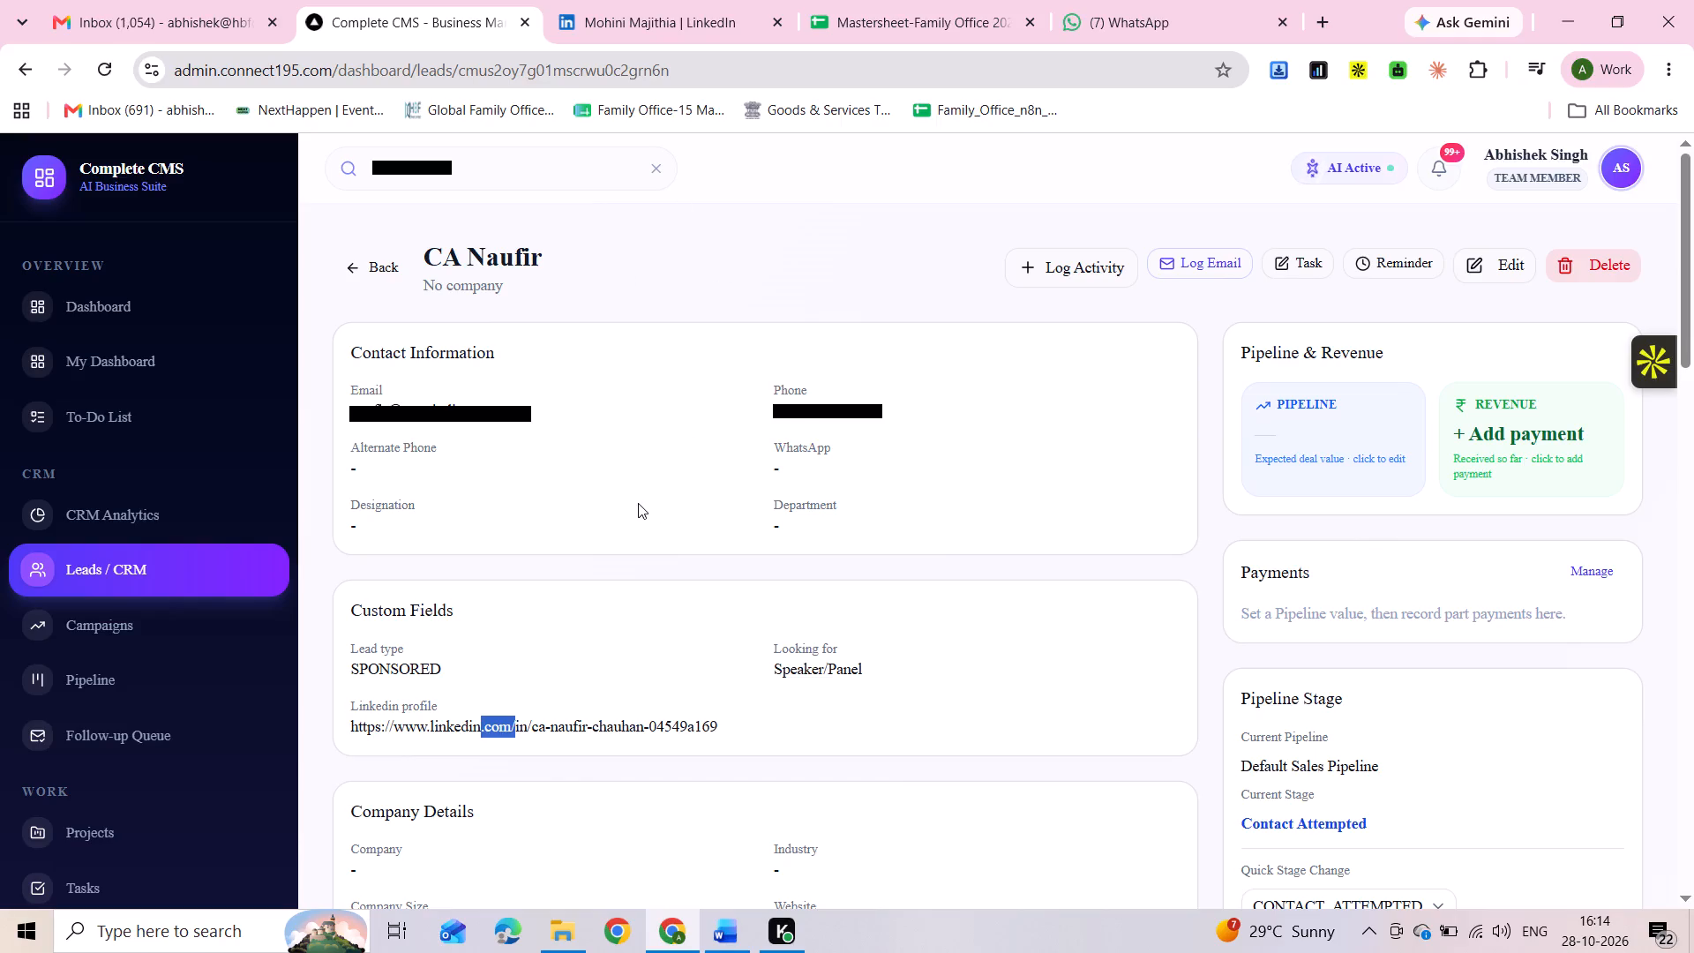
scroll(806, 602, down, 1)
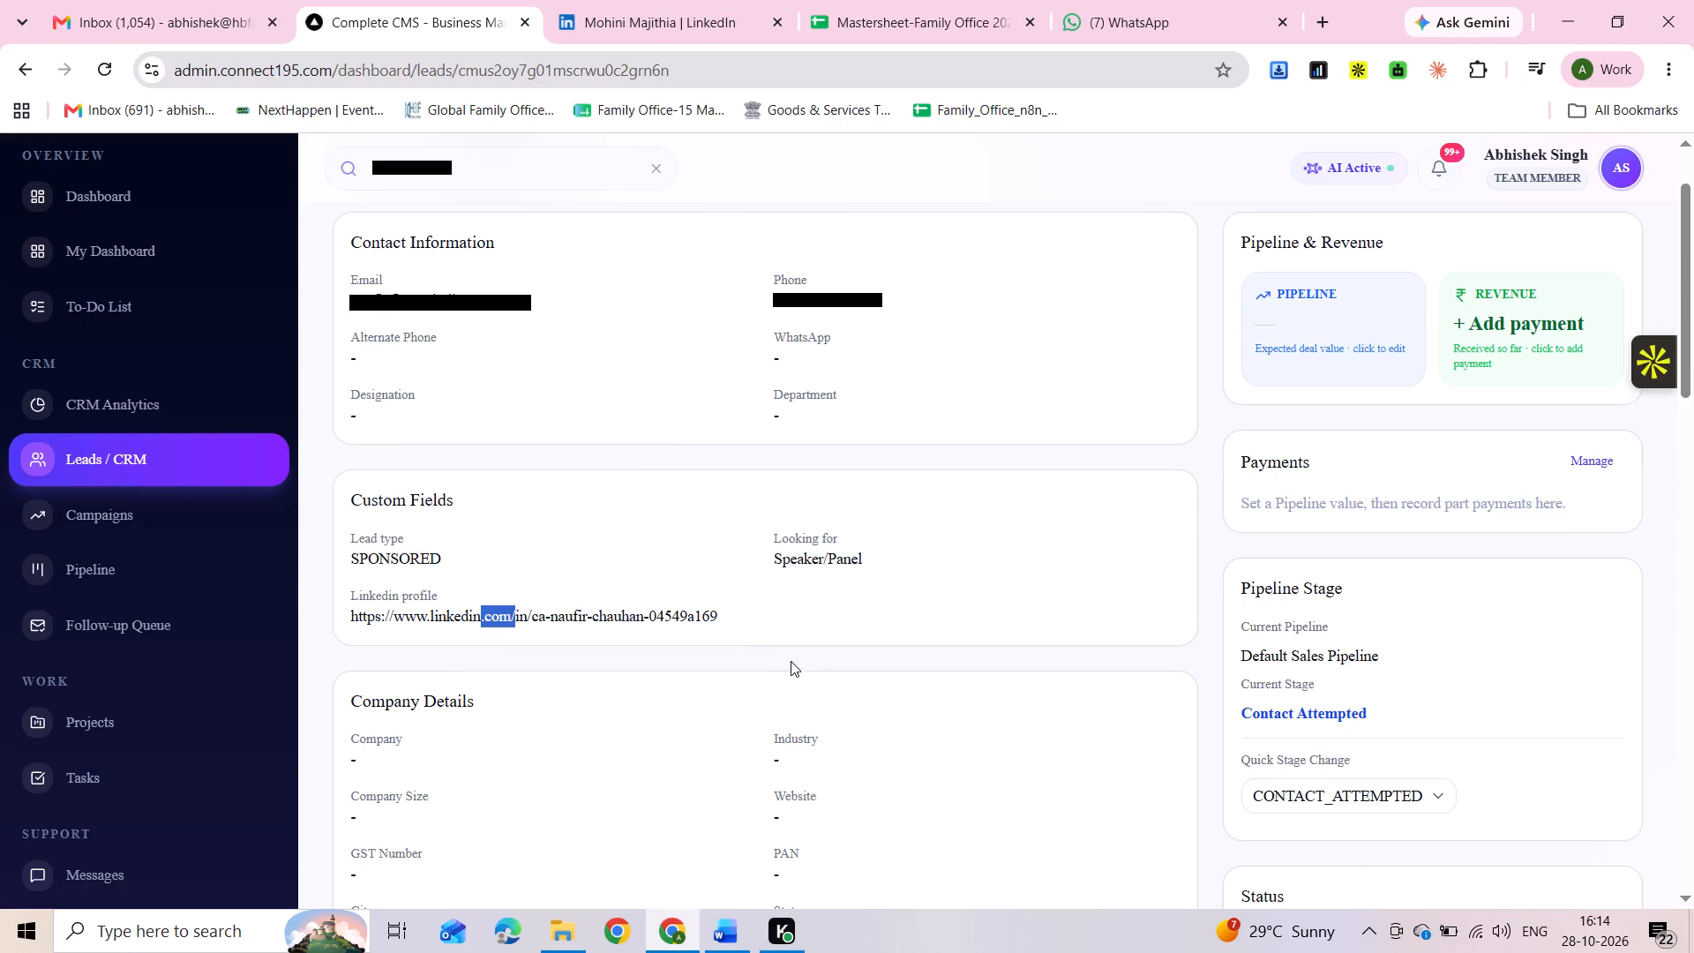
click(750, 628)
scroll(763, 672, down, 8)
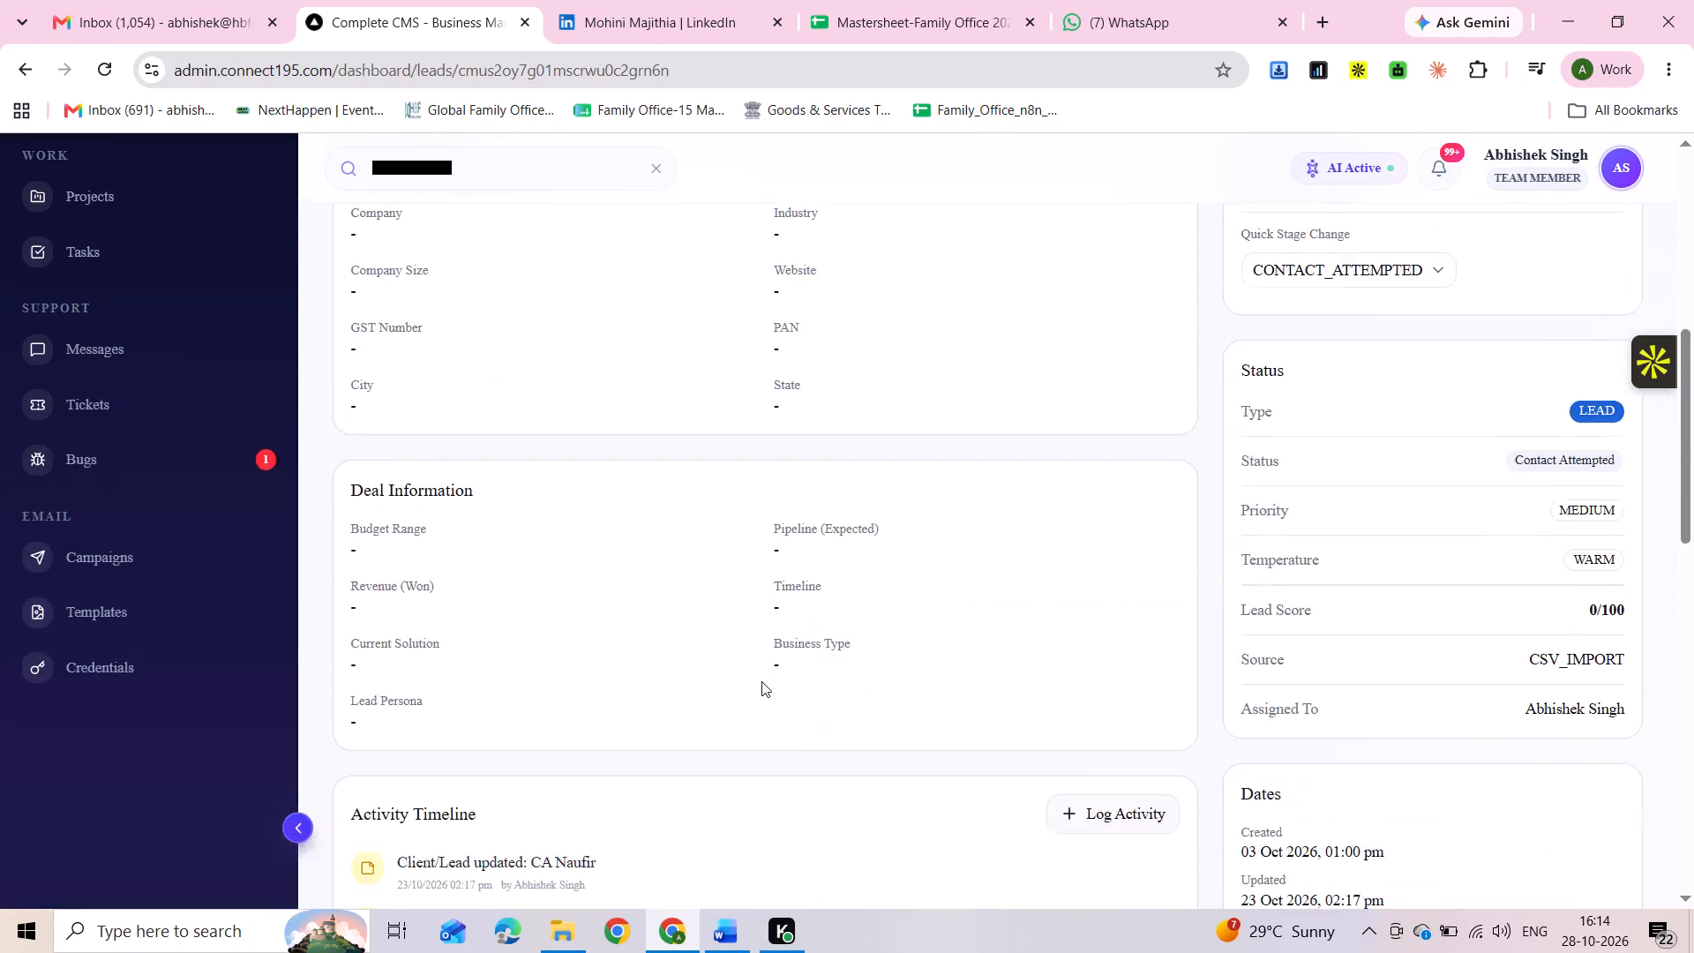
scroll(761, 681, down, 2)
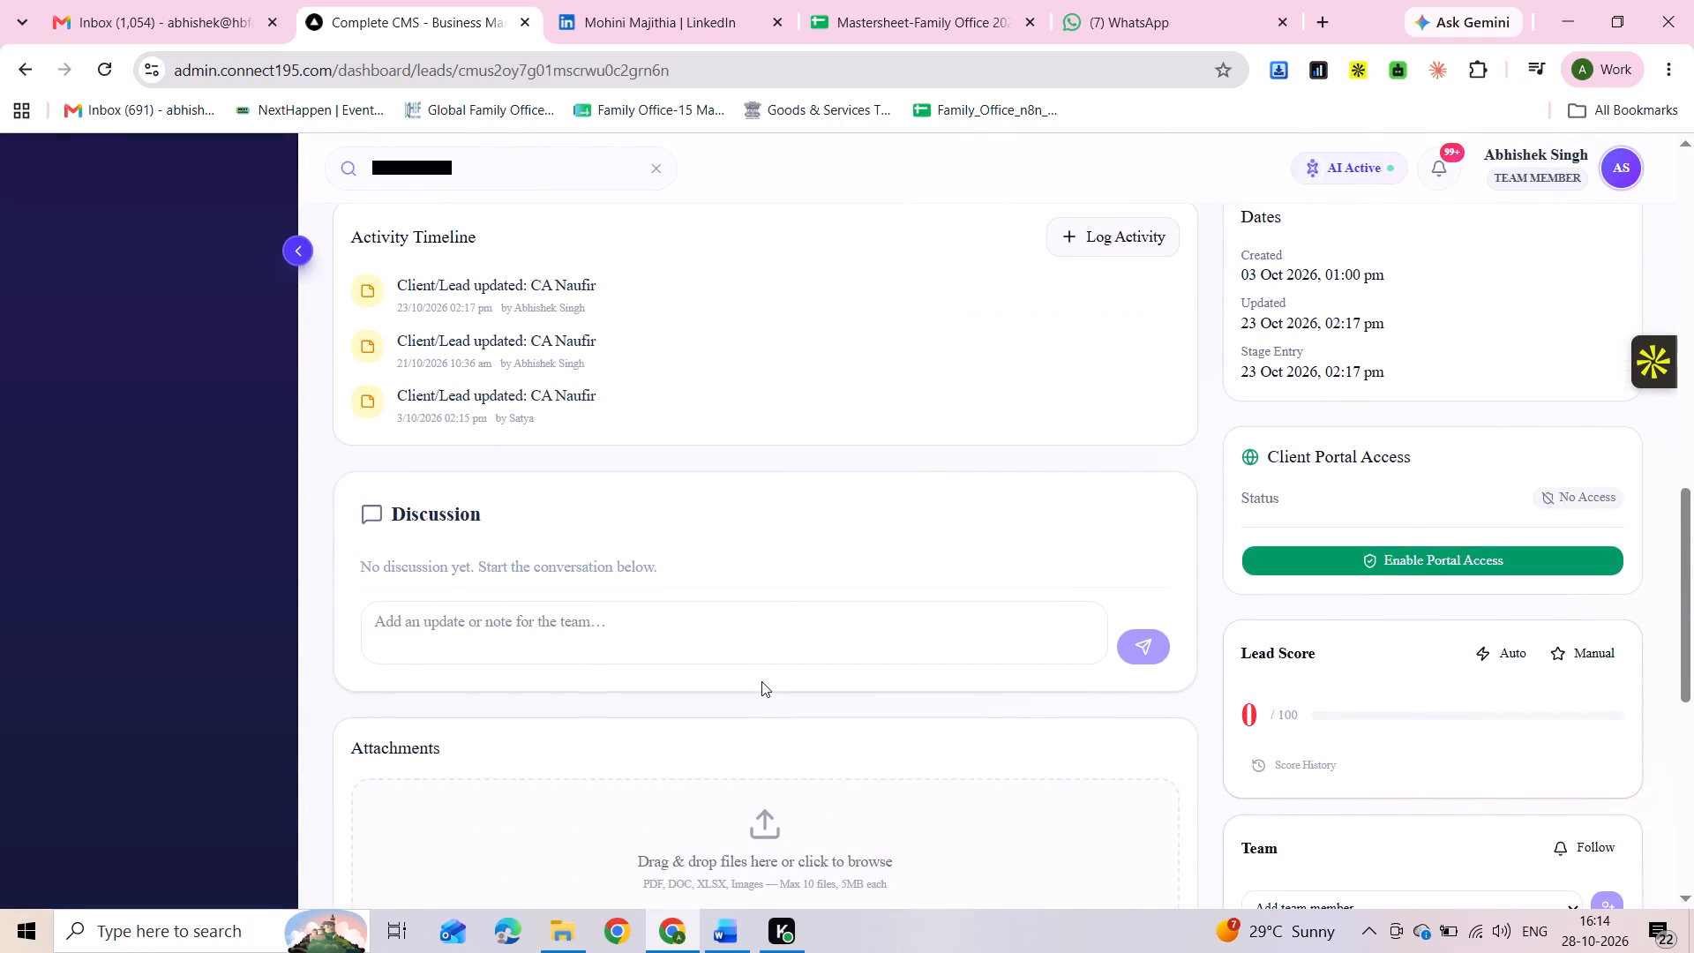
scroll(761, 681, up, 3)
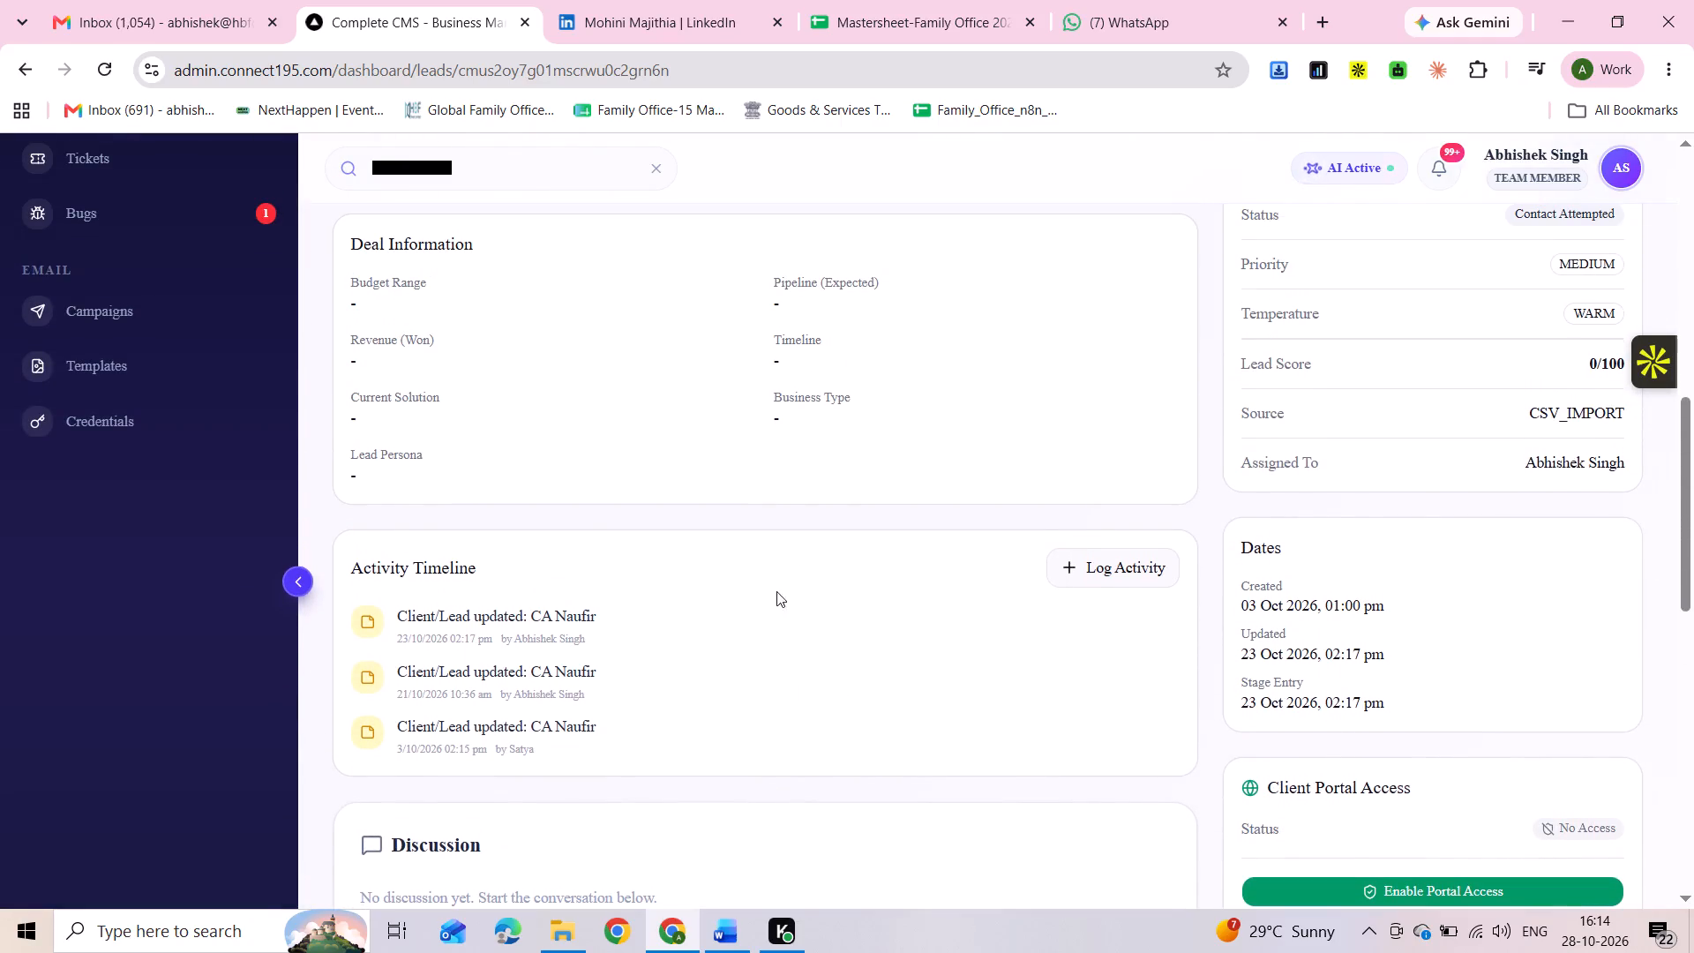
scroll(809, 559, up, 5)
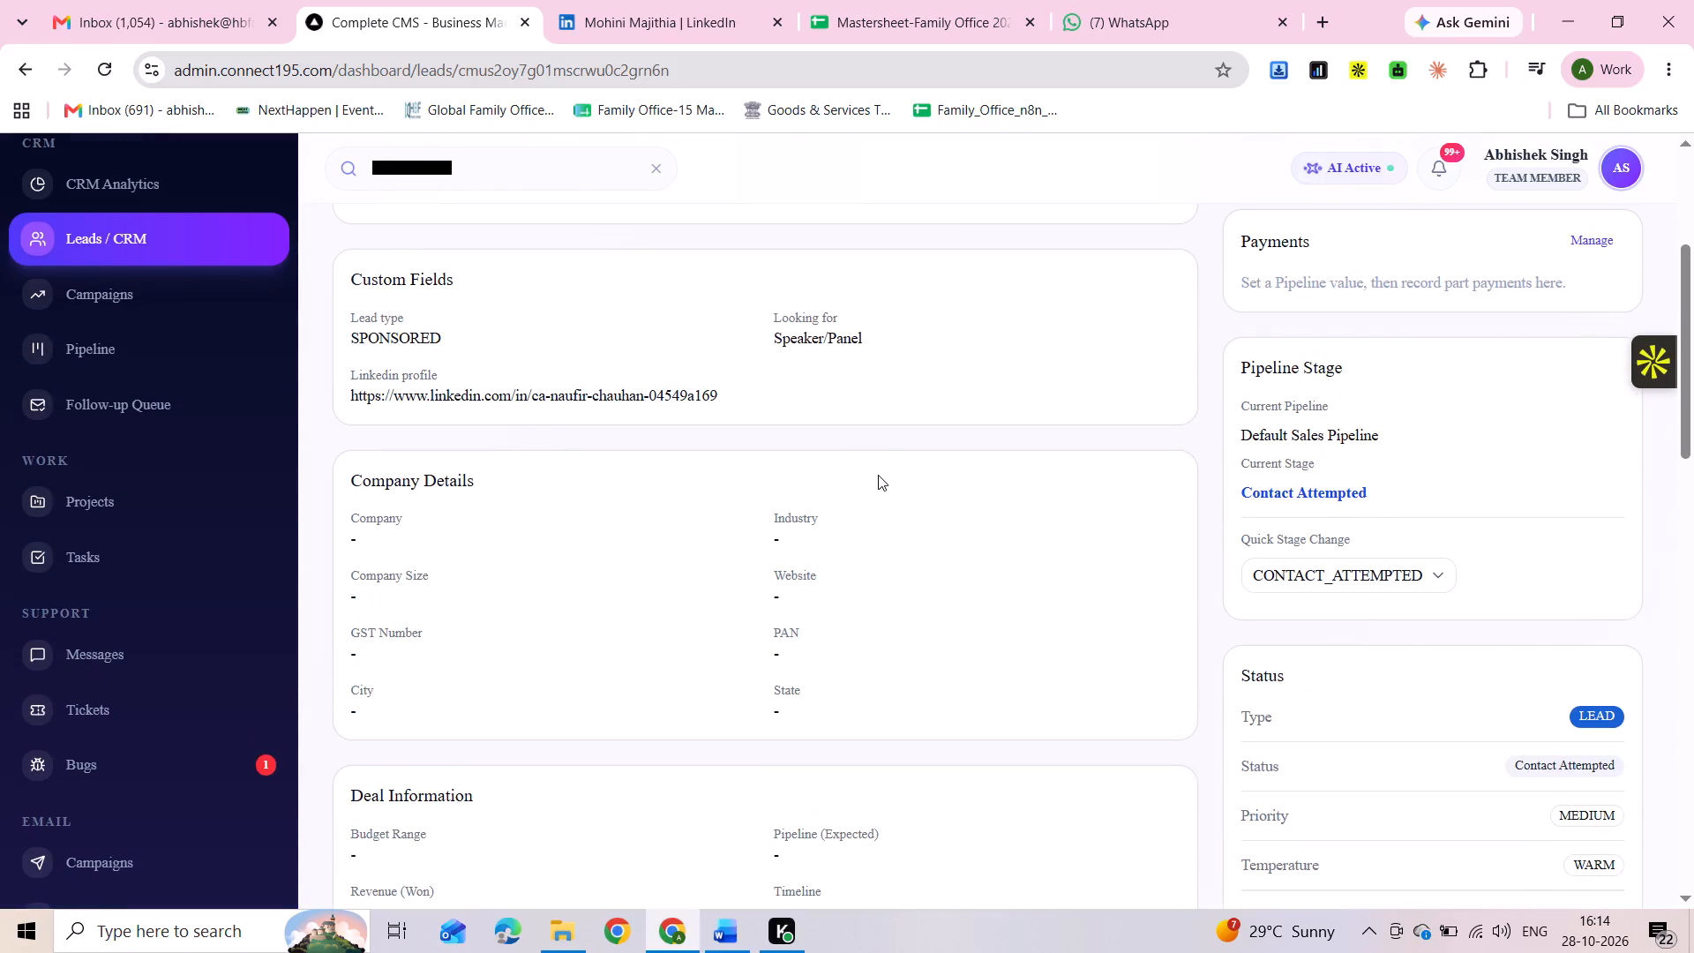
scroll(878, 475, up, 2)
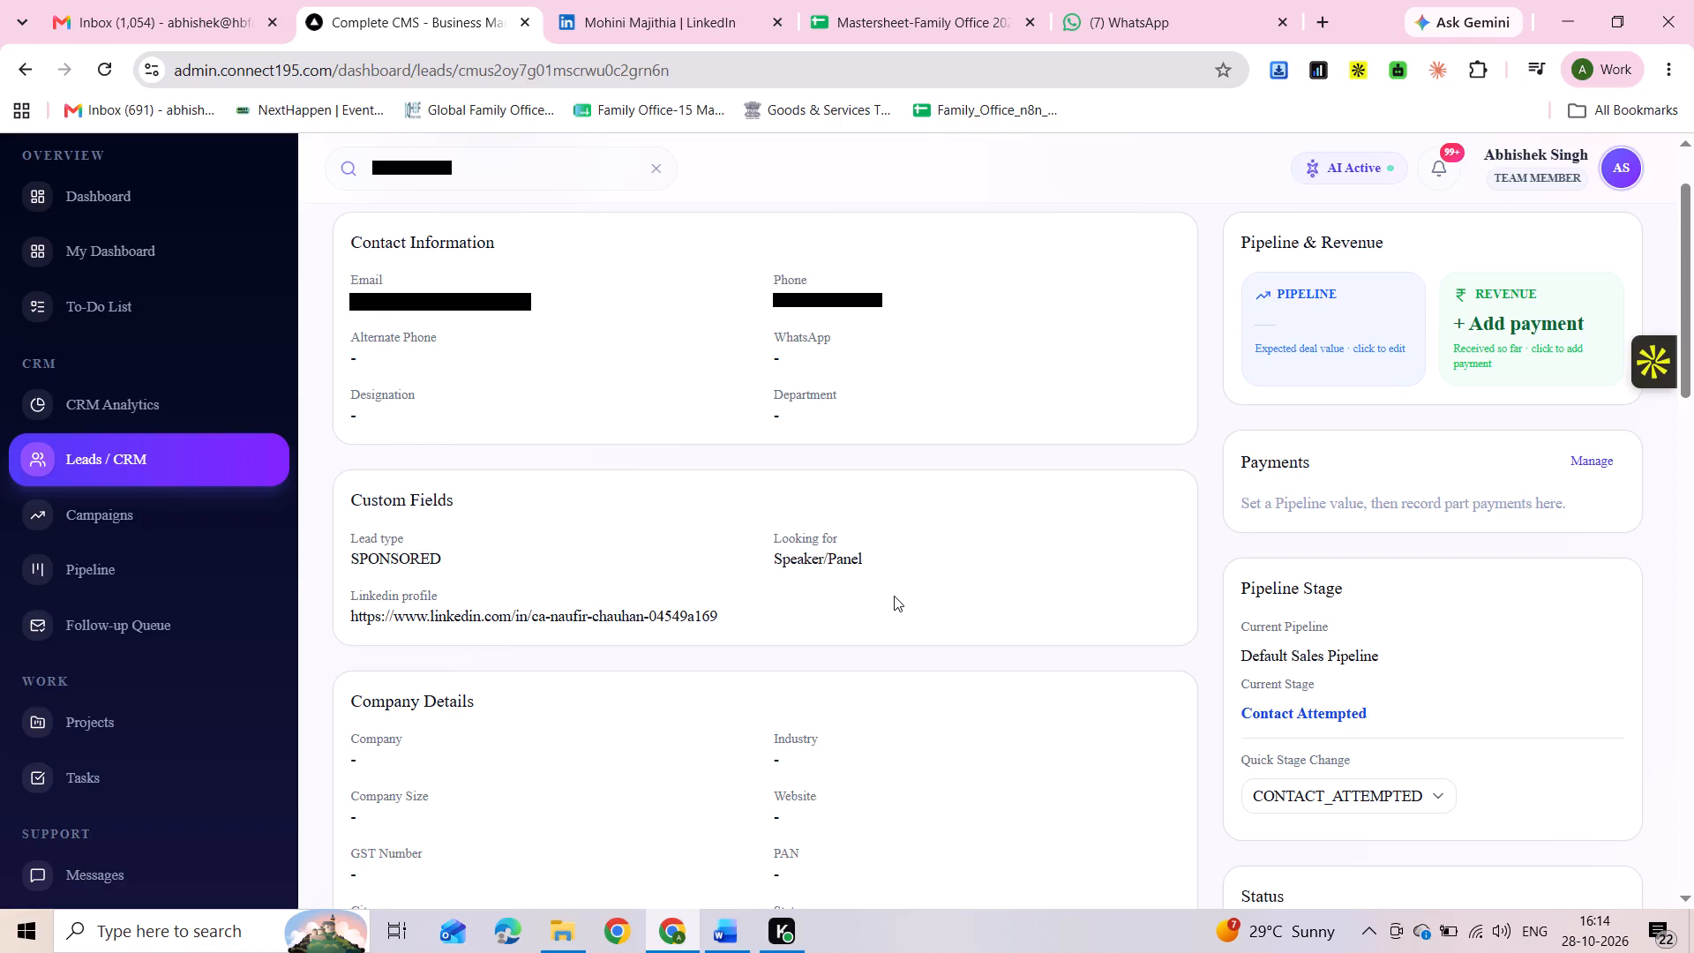
scroll(888, 604, down, 1)
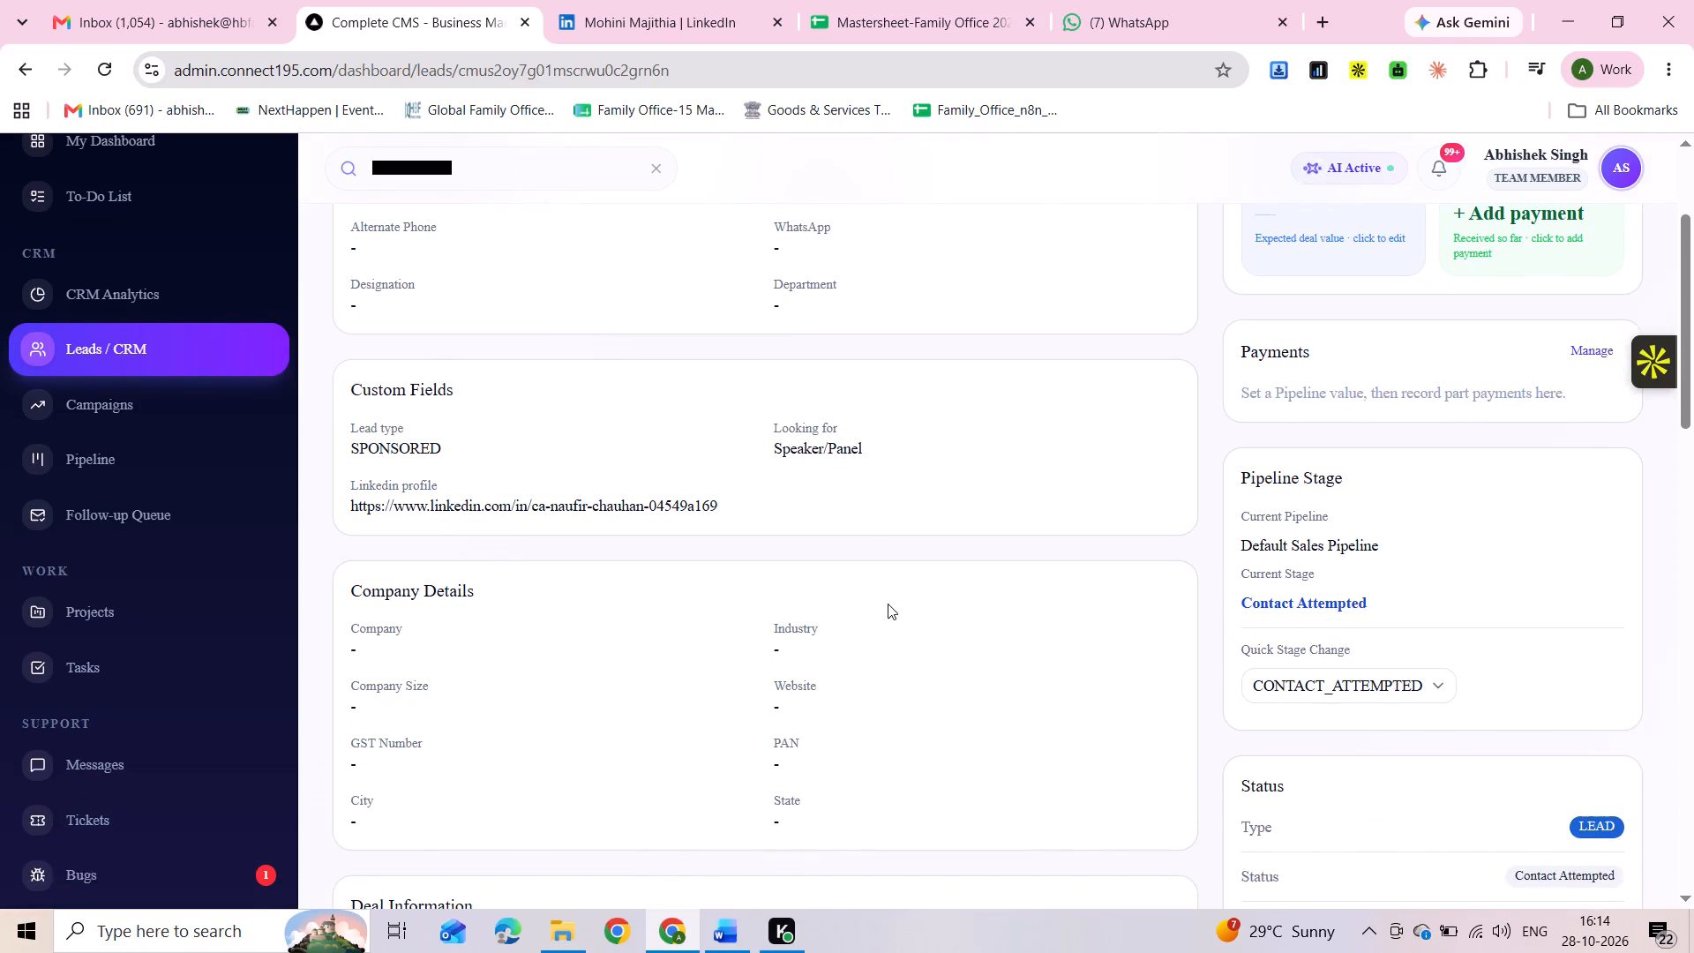
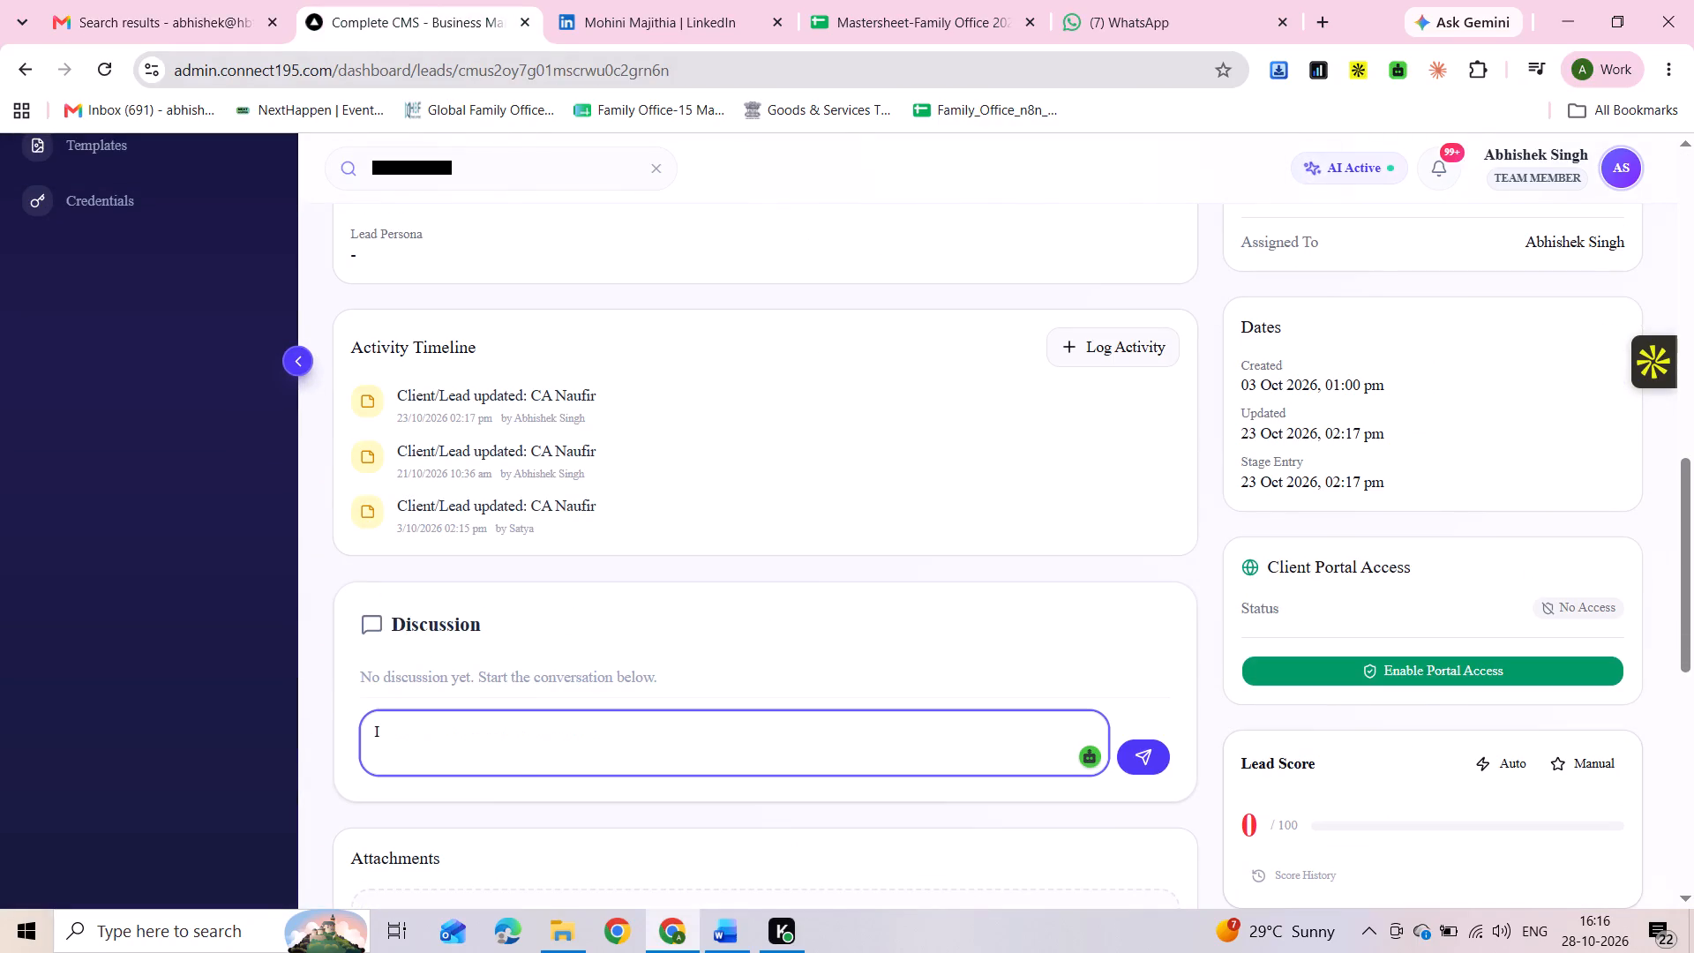
Write "I have send the speakership" as the start of a discussion comment on the lead's record.
text(have send)
key(space)
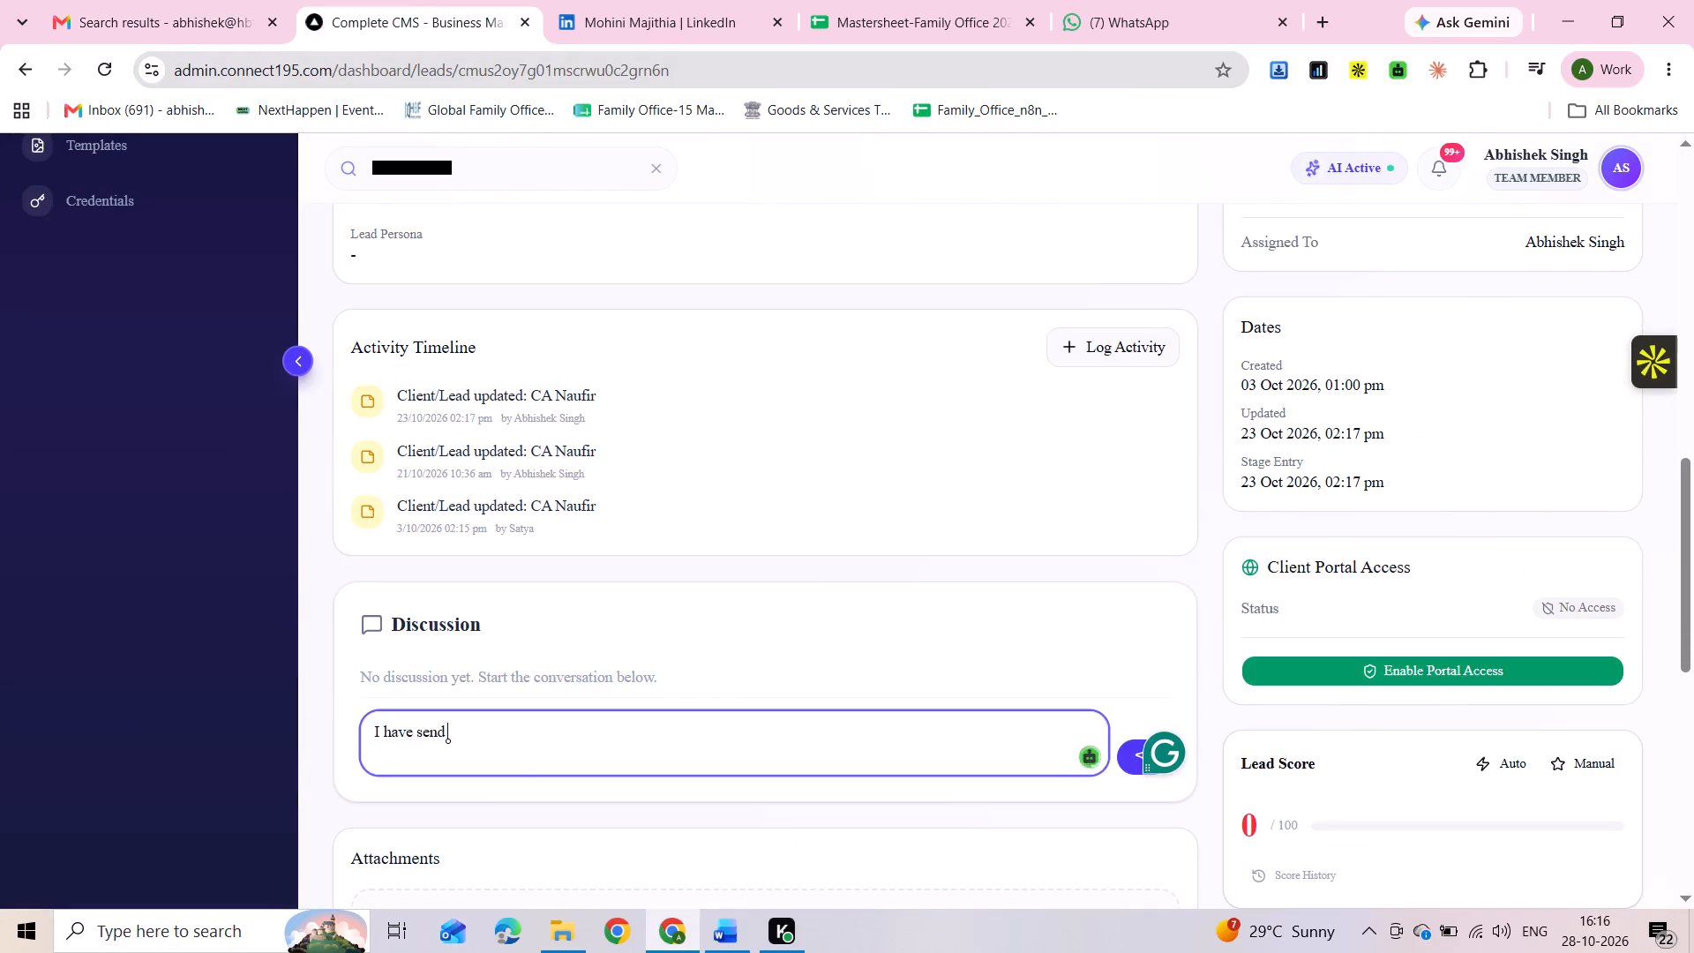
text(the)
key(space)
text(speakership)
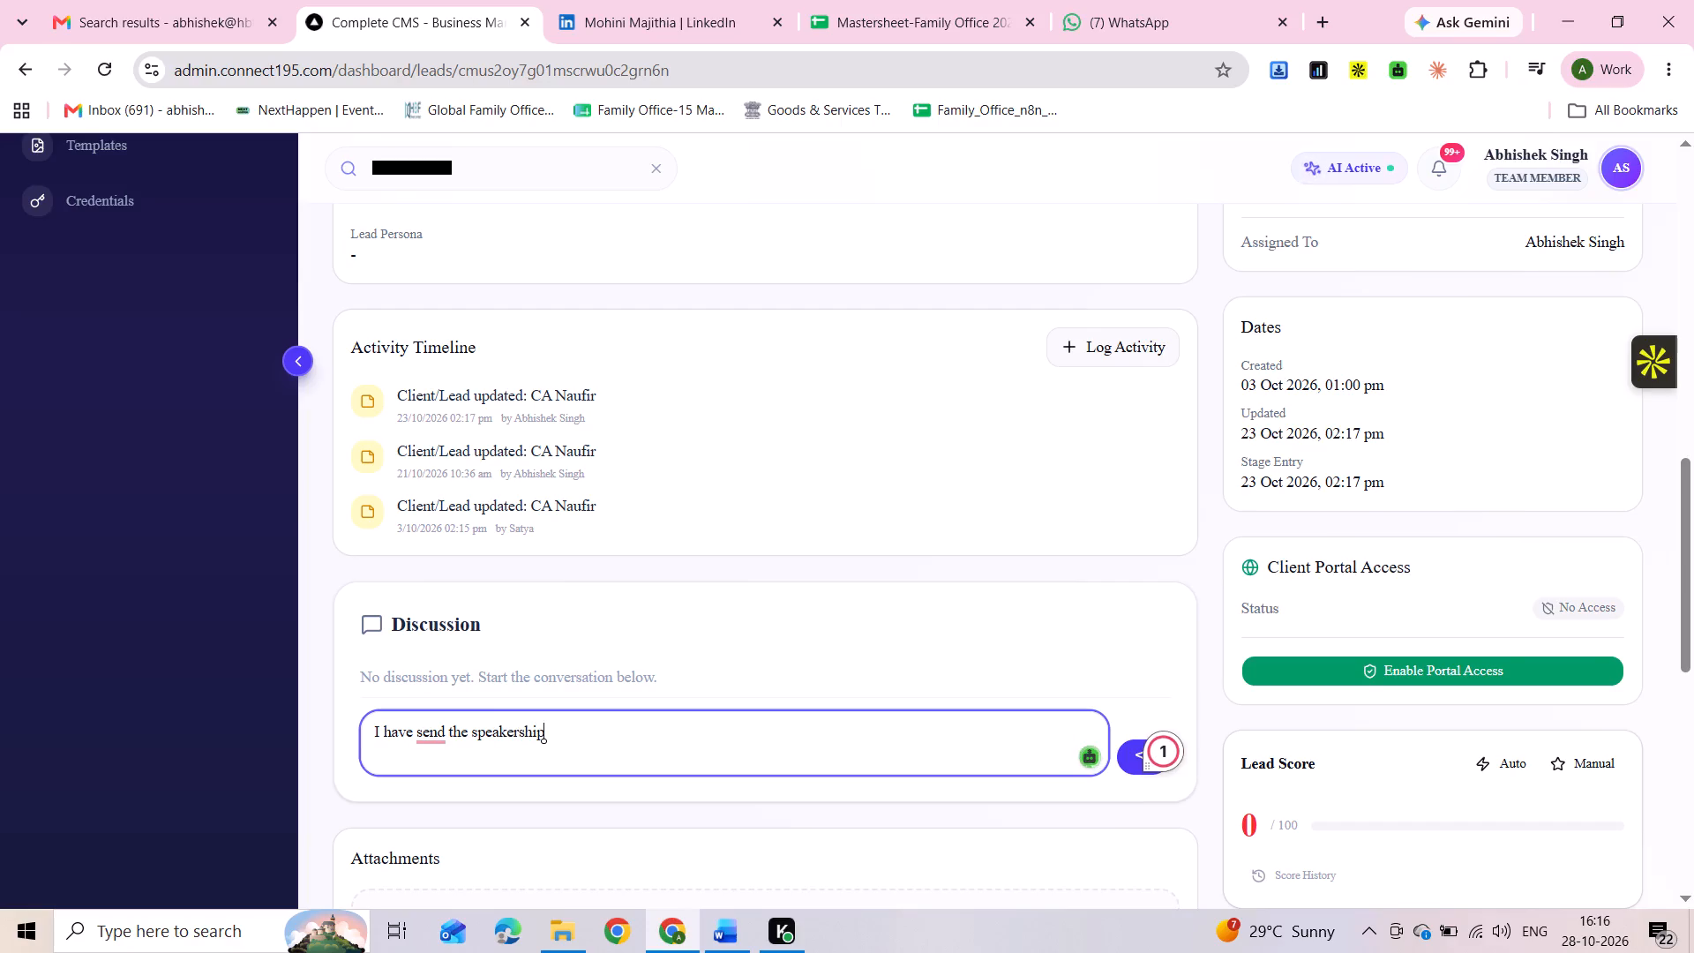
Complete the discussion comment with "opportunities invitation." and post it on the lead's record.
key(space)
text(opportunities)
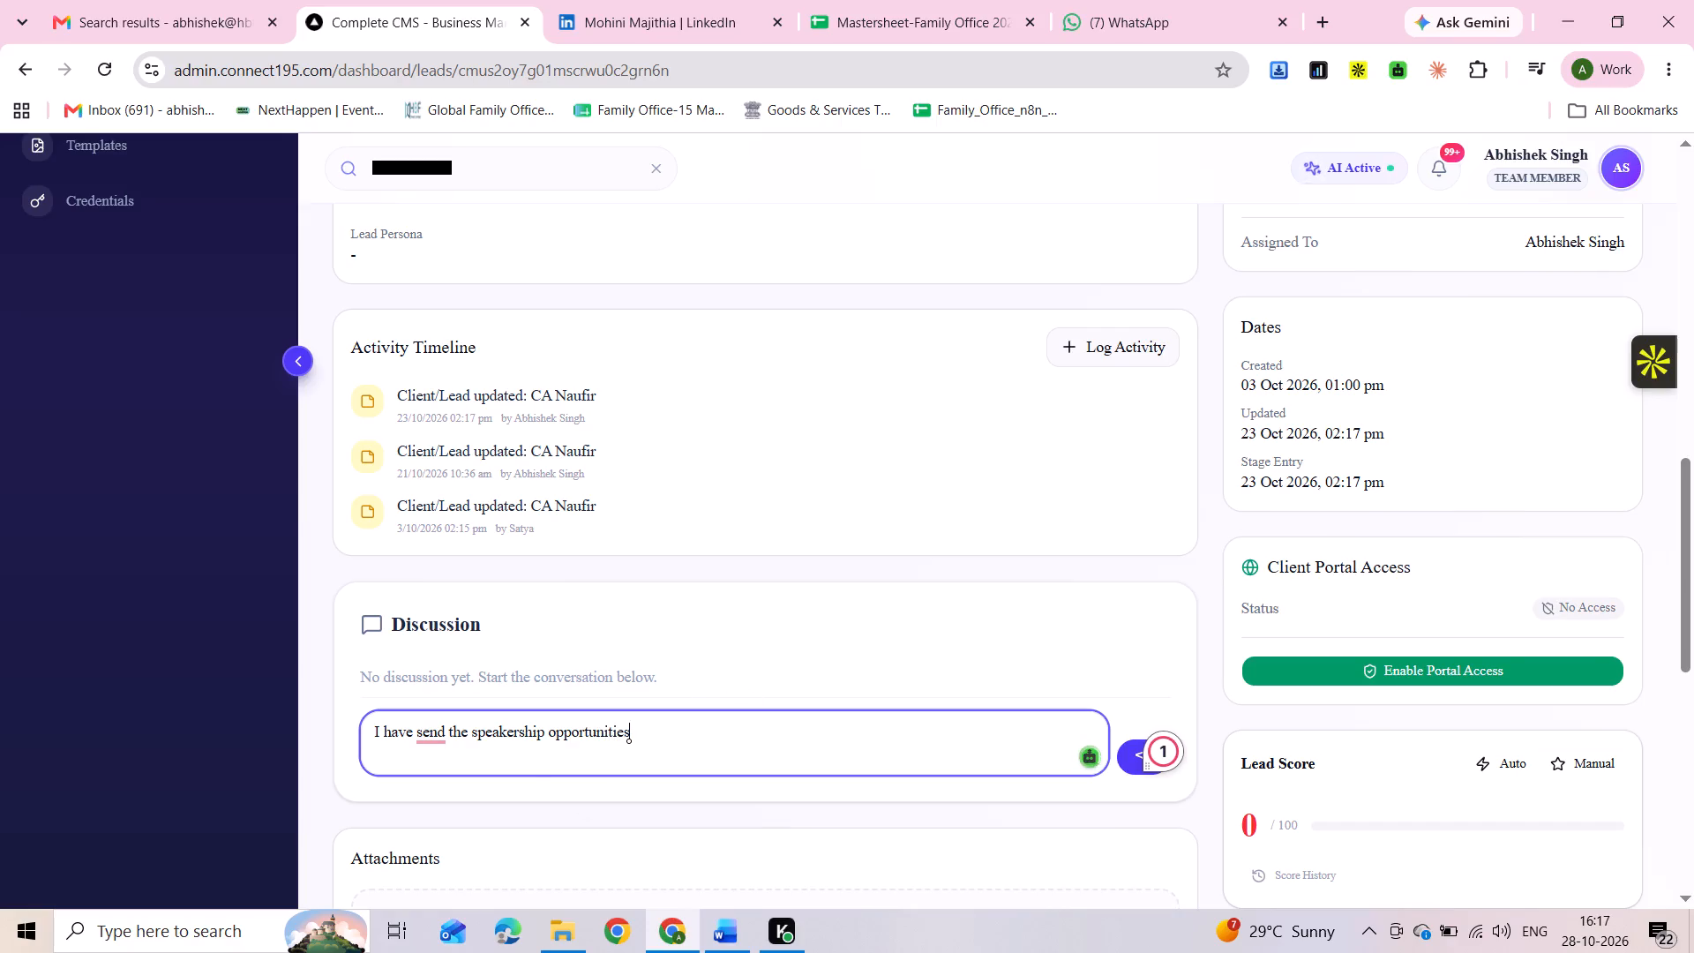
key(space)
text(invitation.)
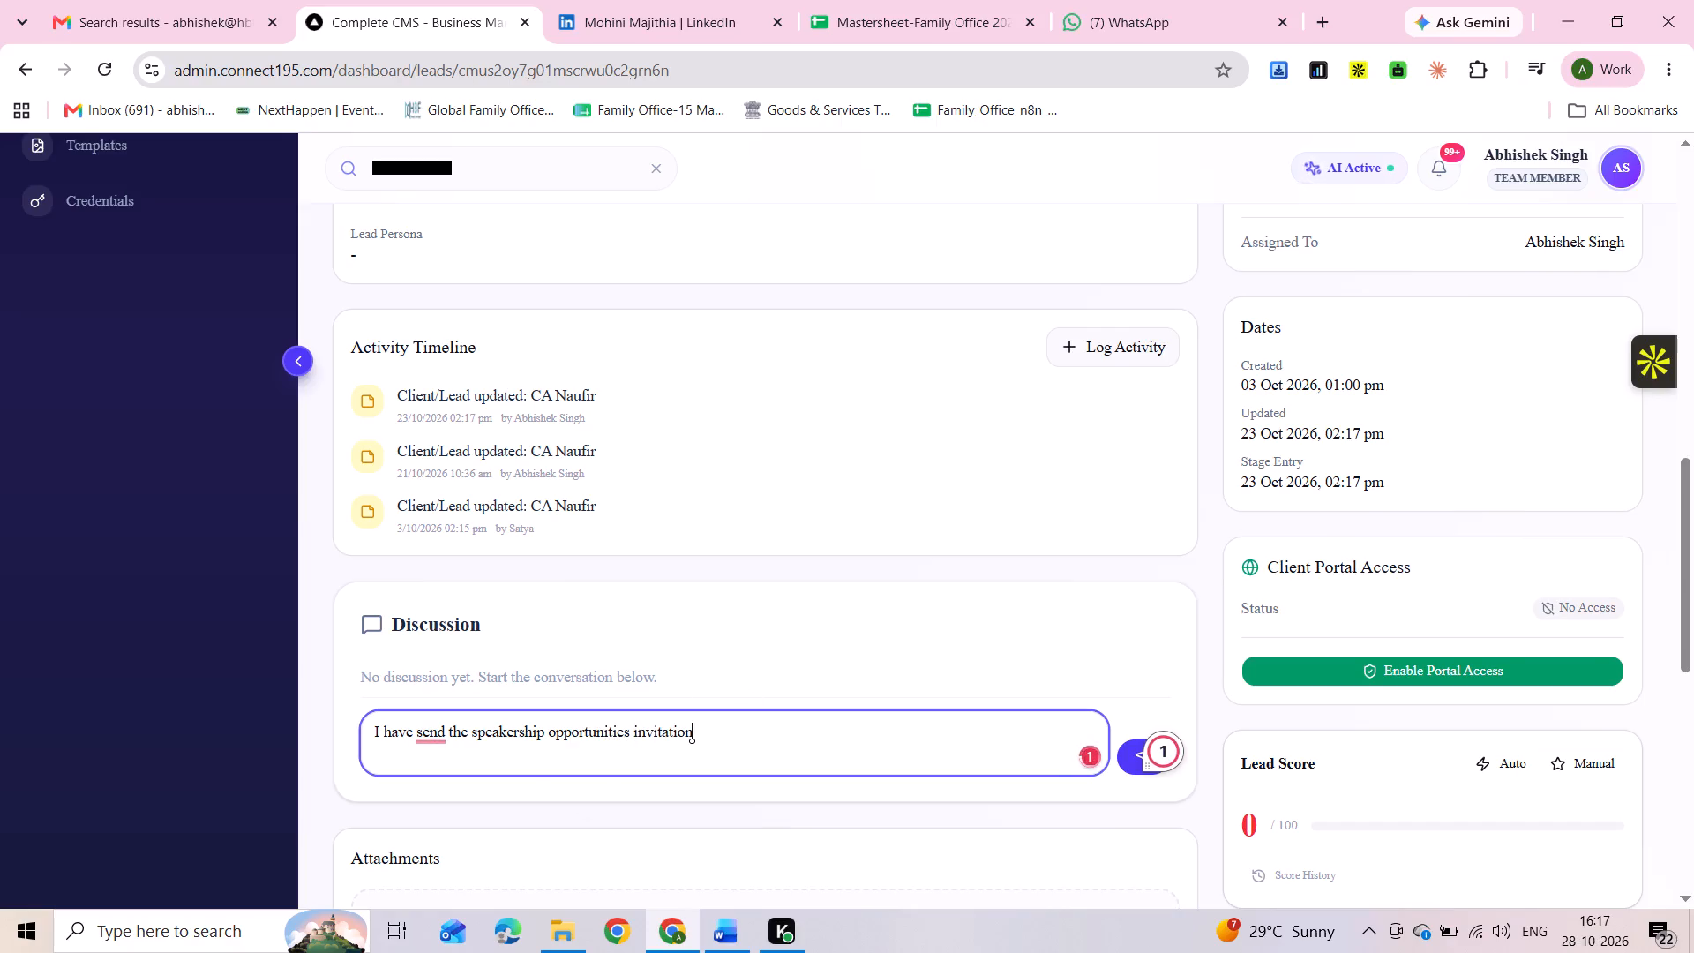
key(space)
click(1126, 753)
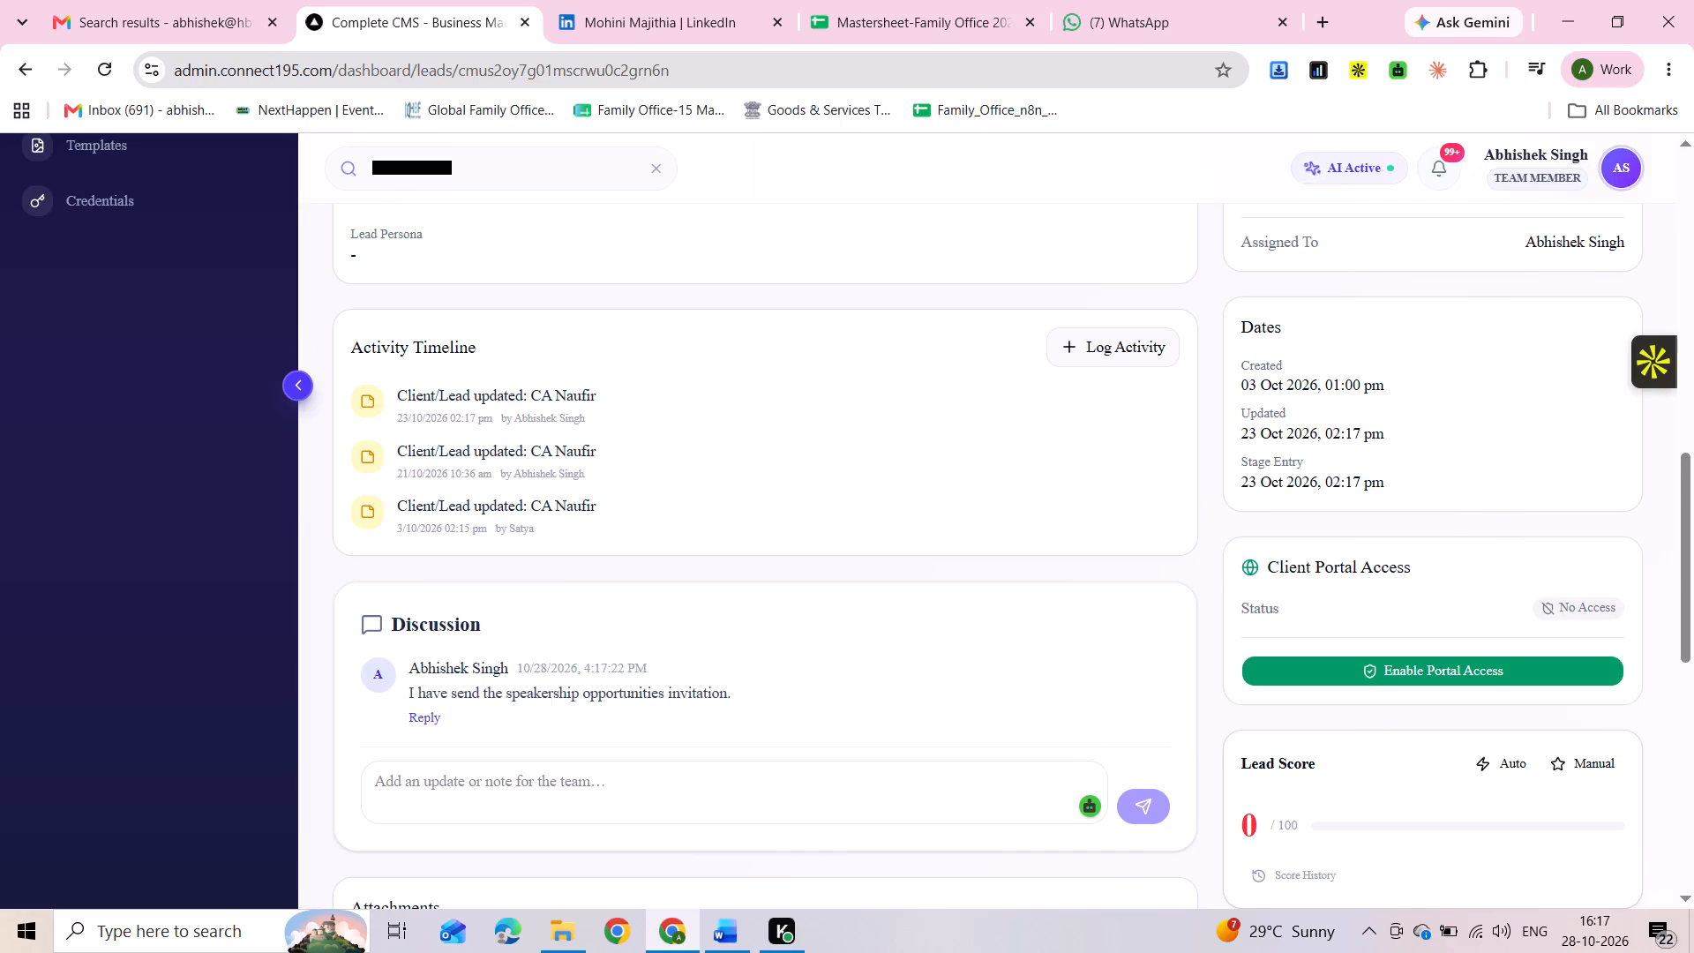
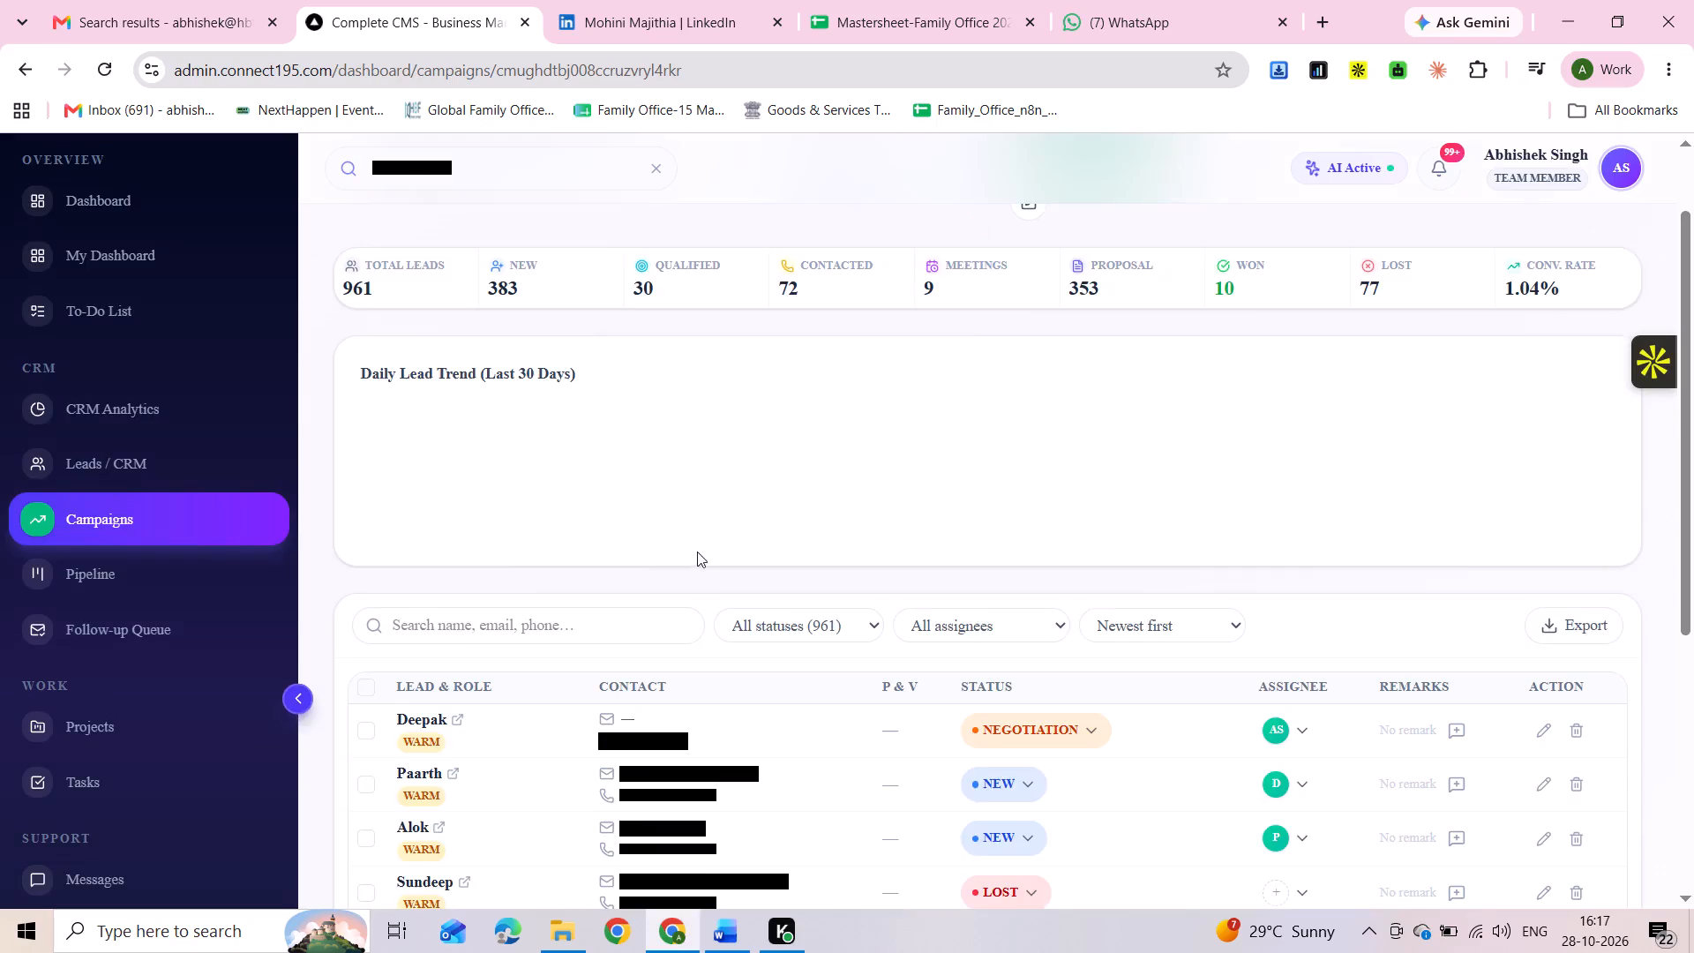
Filter the campaign's leads to Contact Attempted status and the signed-in team member as assignee.
scroll(698, 555, down, 5)
scroll(759, 532, up, 1)
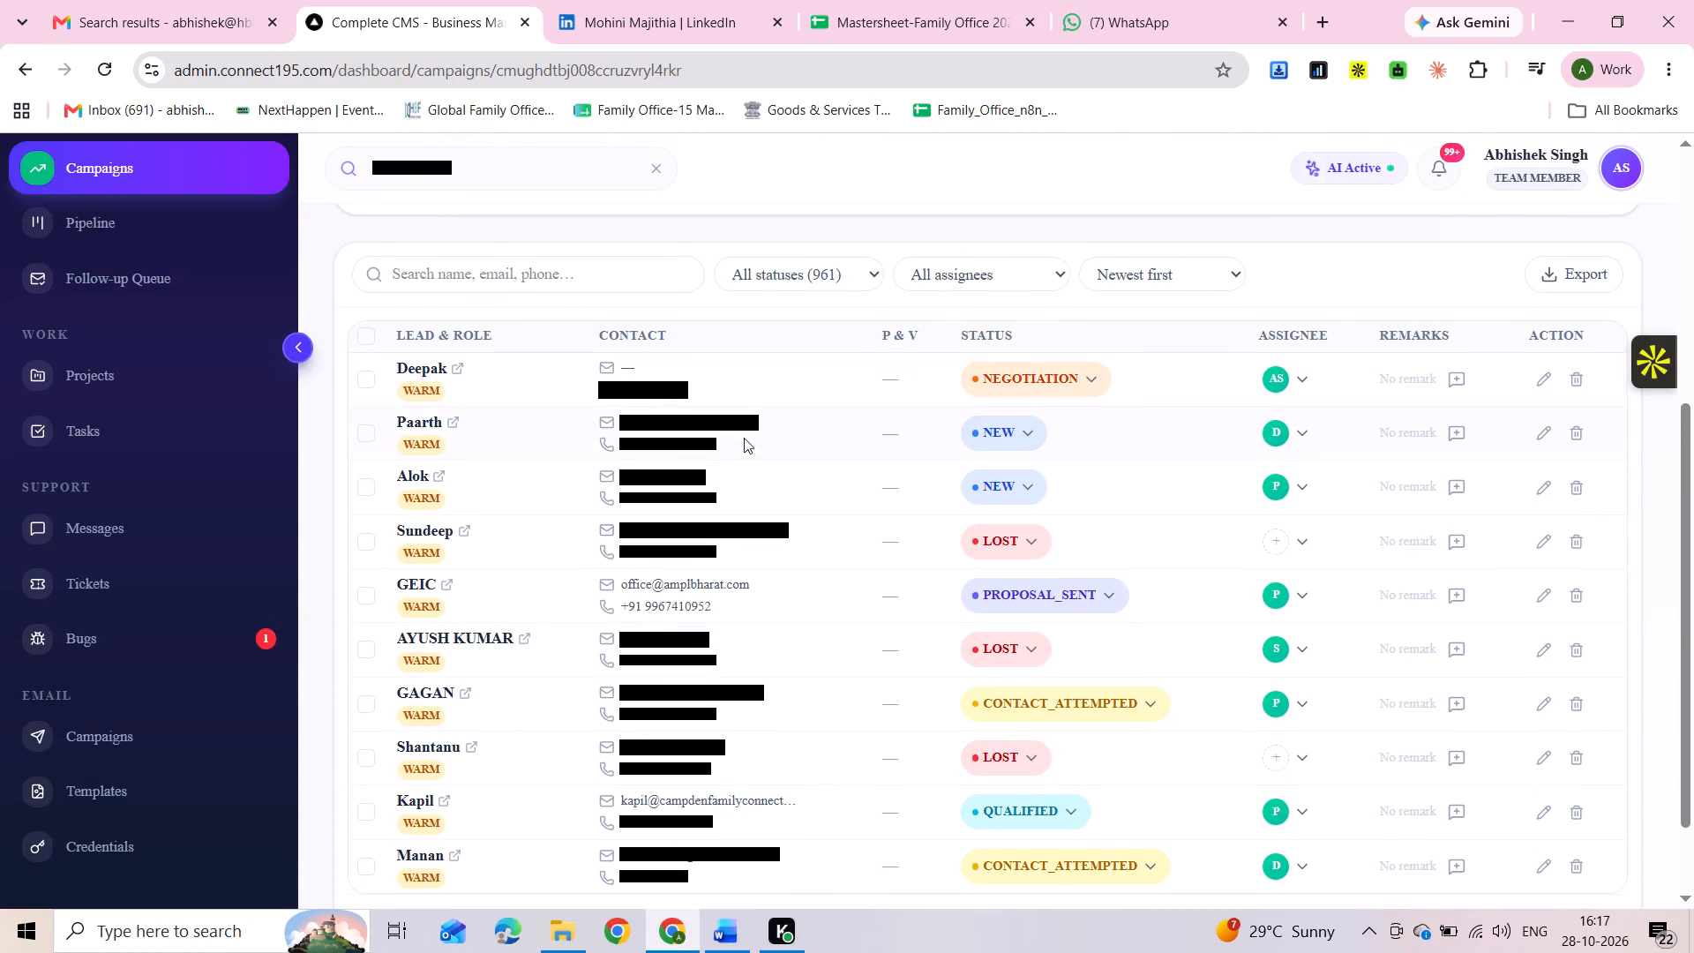
click(782, 282)
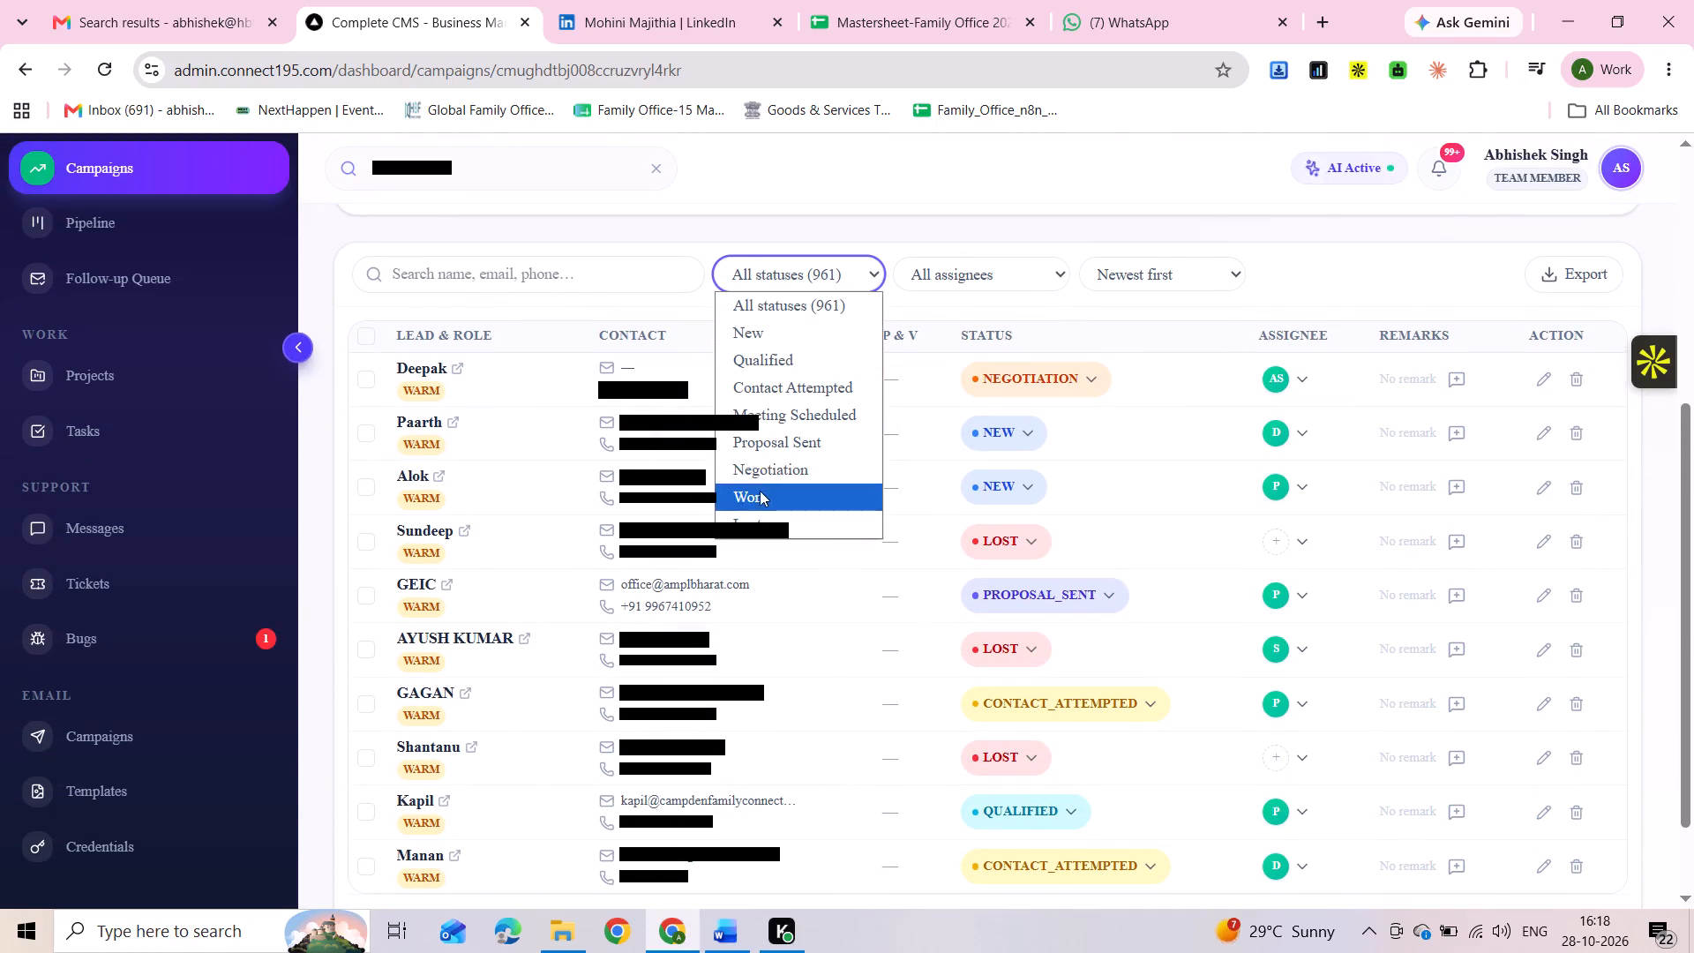
click(758, 379)
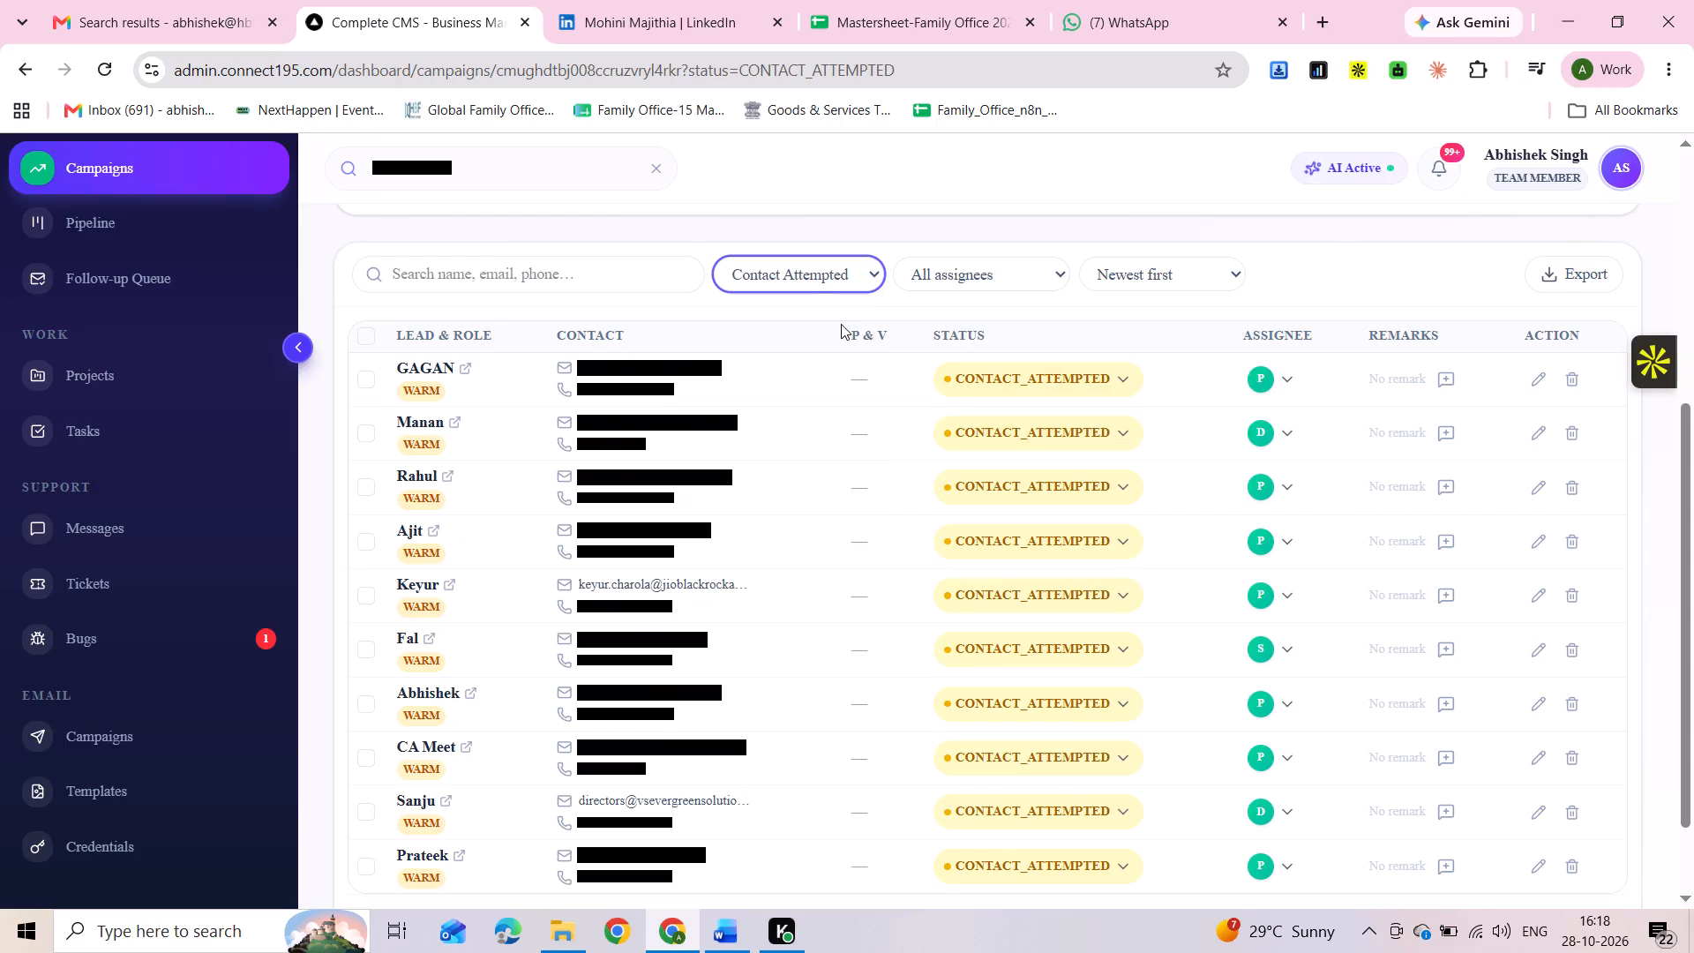
click(925, 281)
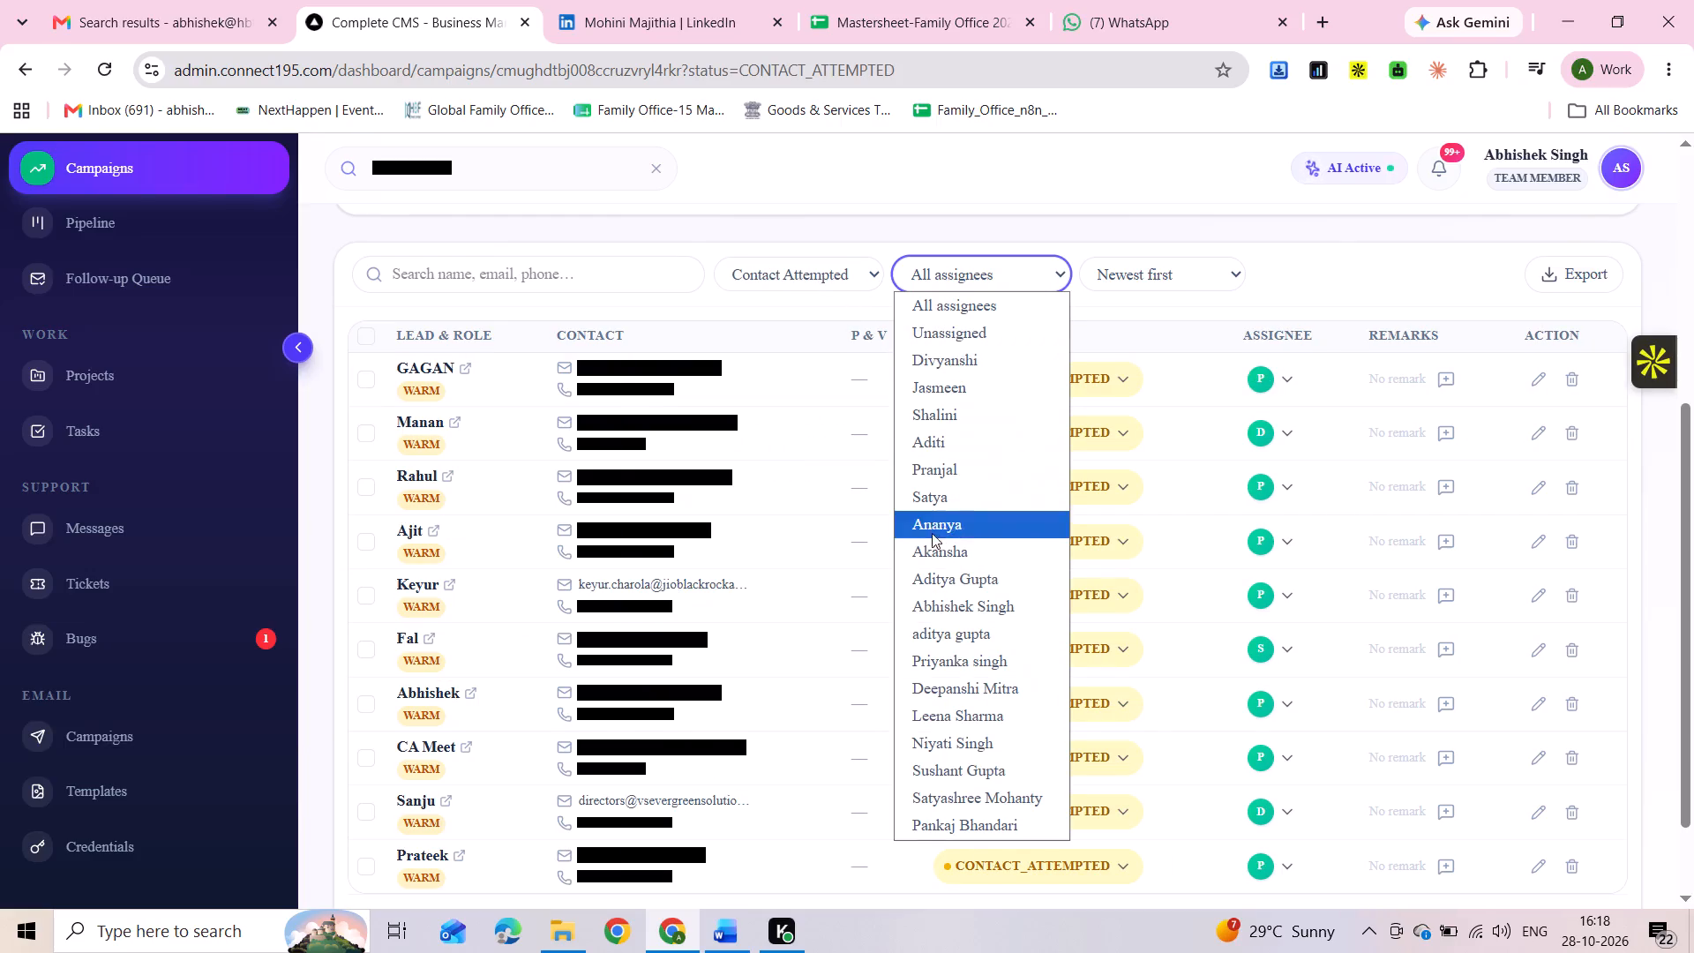
double_click(963, 613)
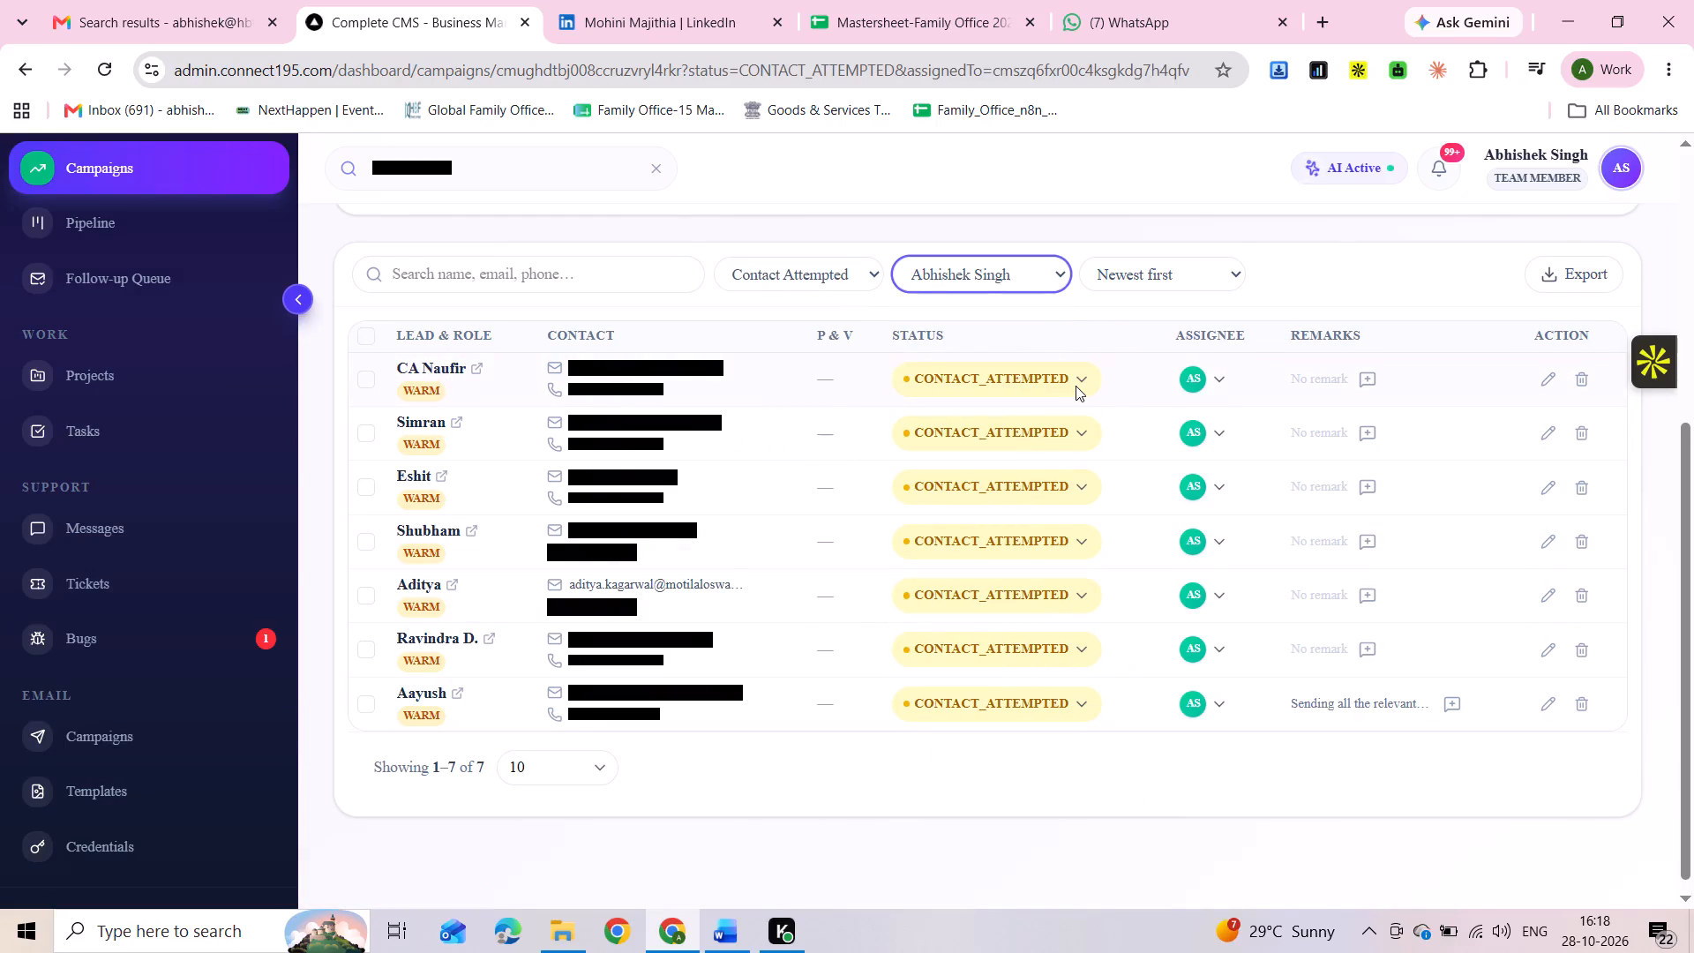
Open the record of the lead Simran from the filtered campaign list.
double_click(414, 424)
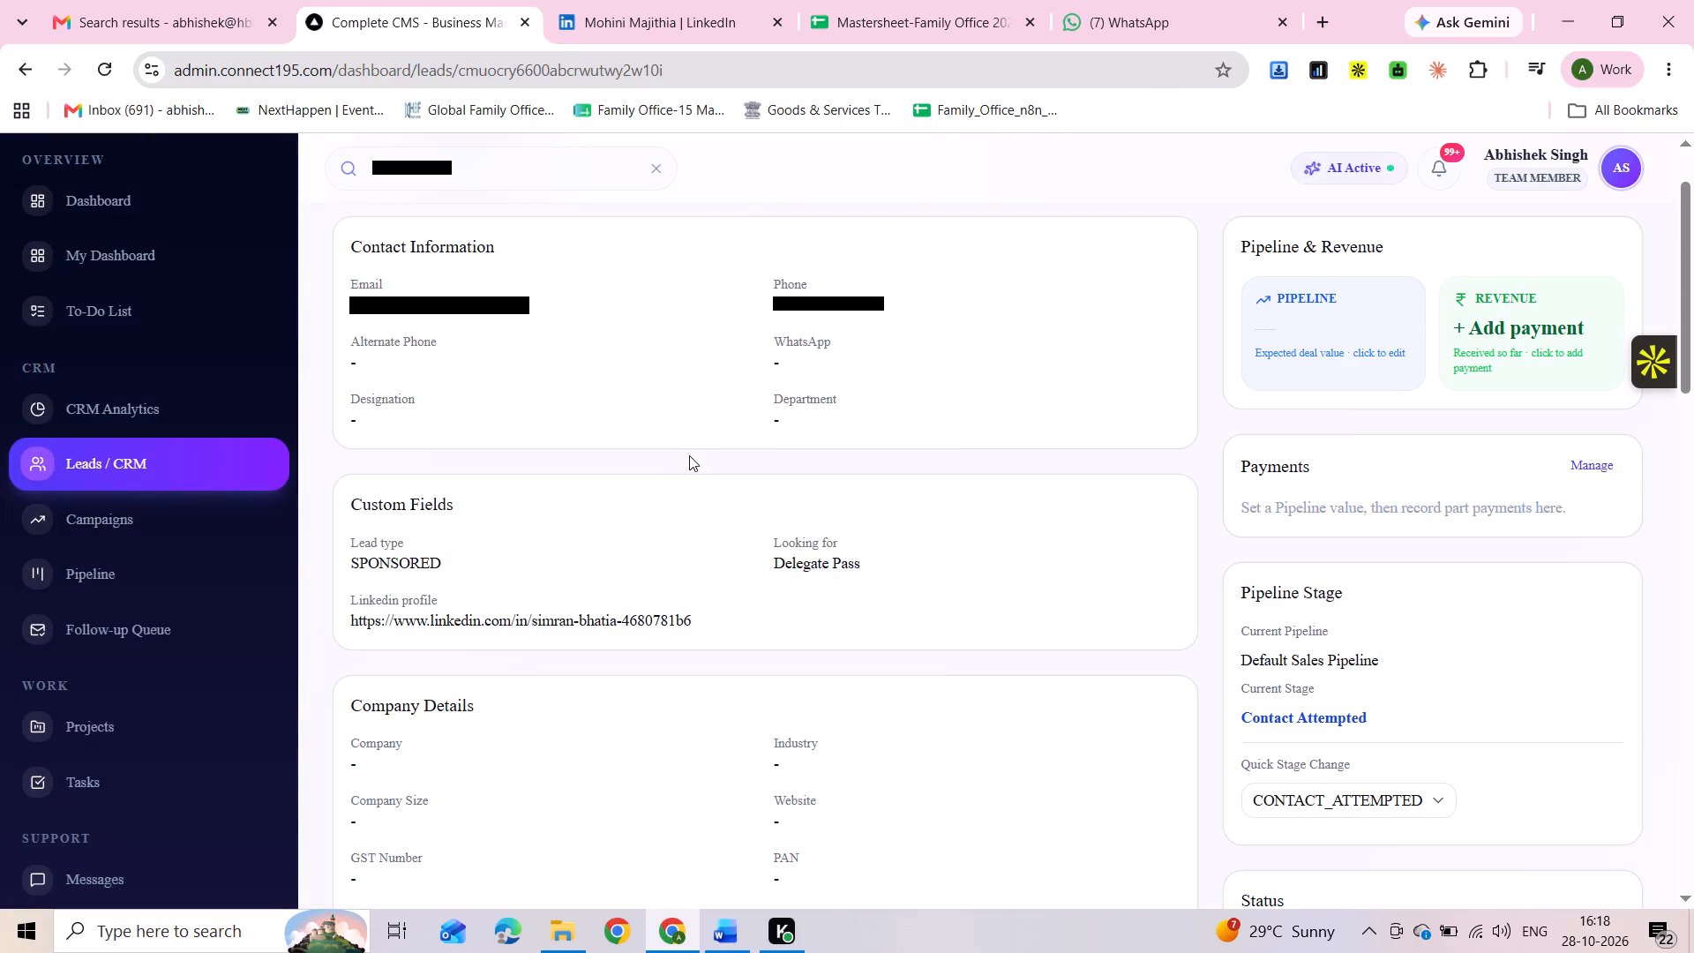
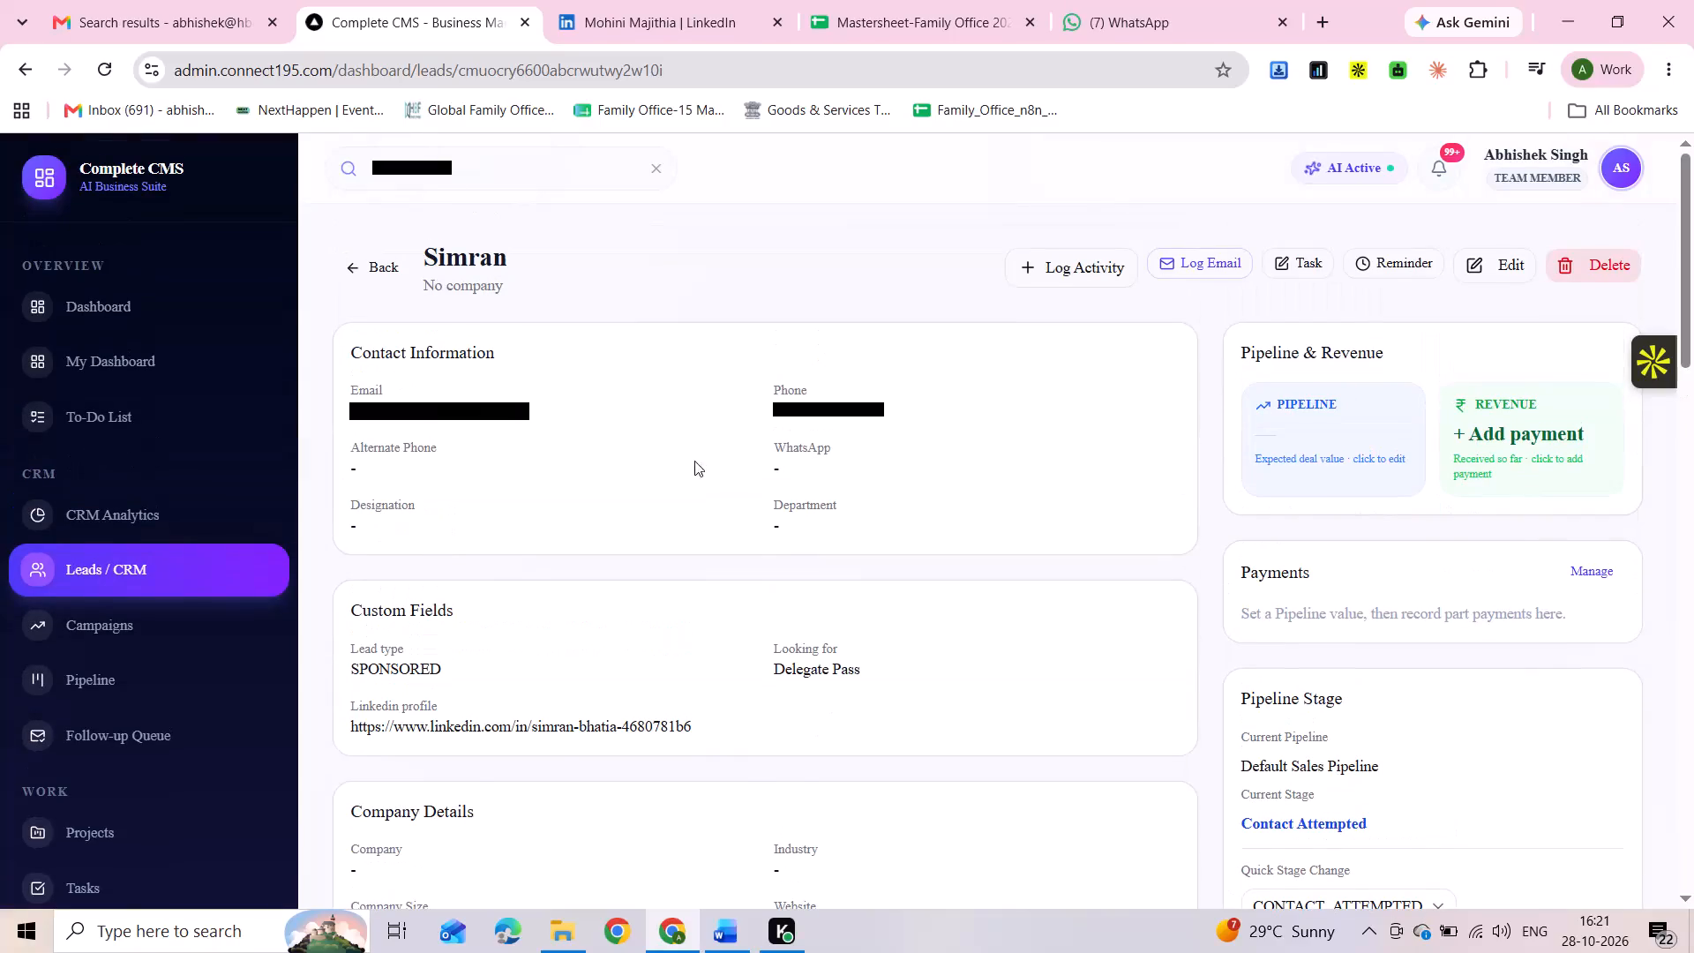
Review the opened lead's company details, deal information, activity timeline and custom fields for earlier follow-up history.
scroll(691, 520, down, 8)
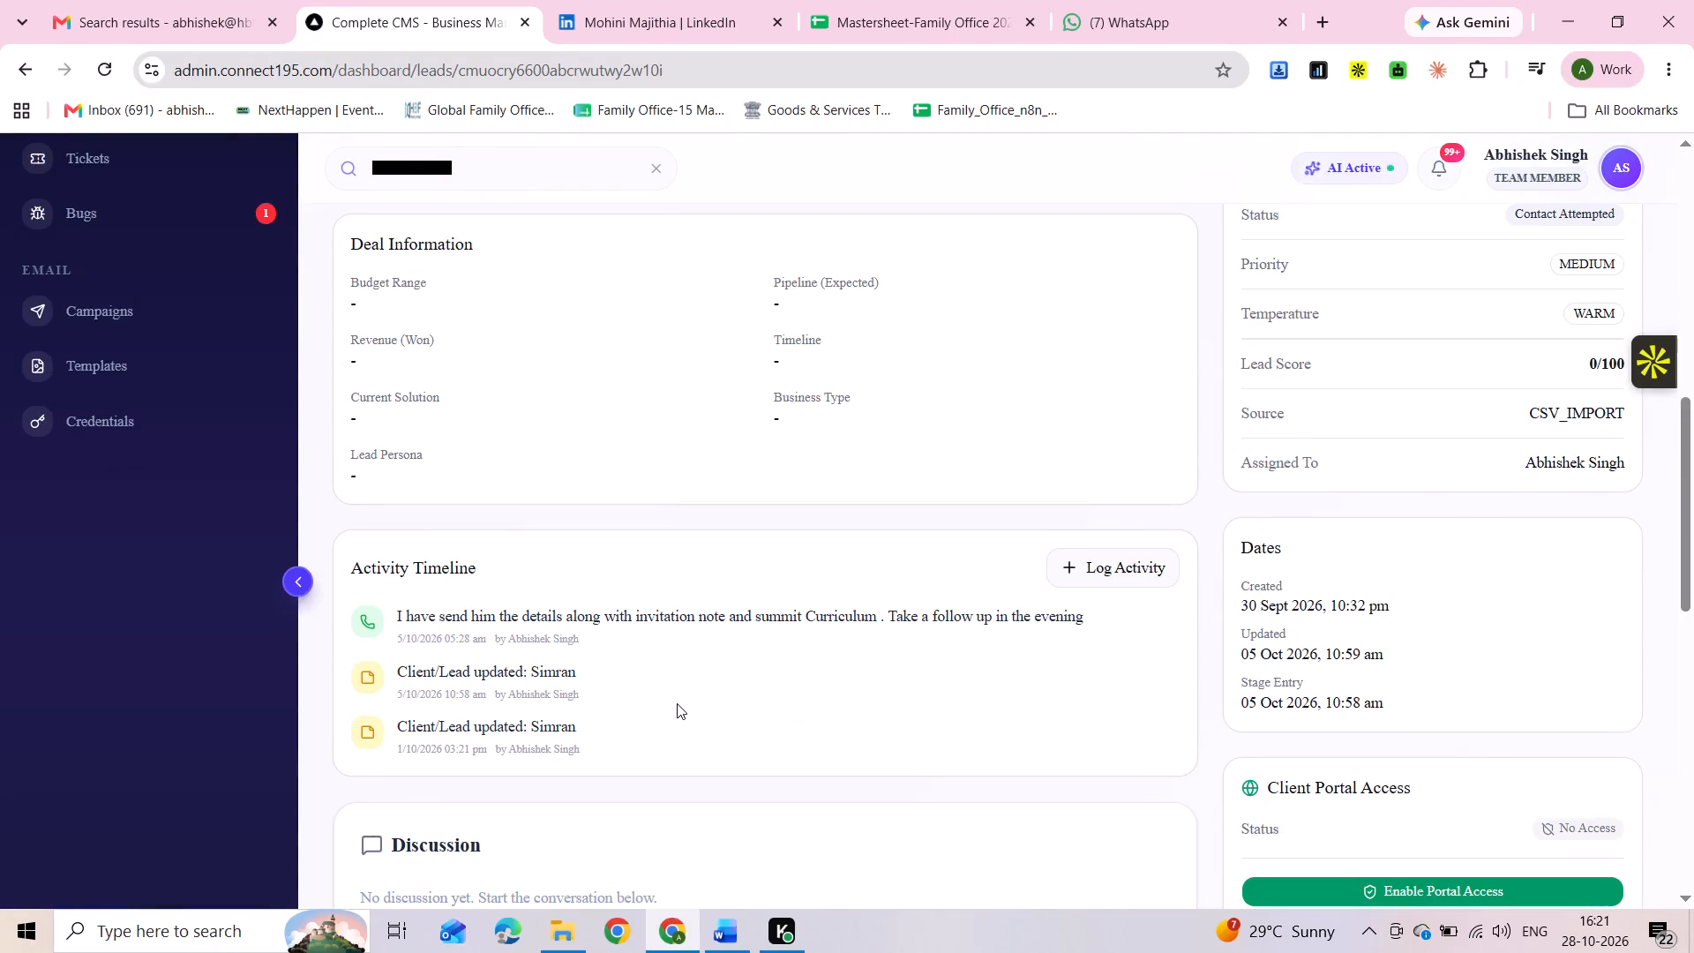
scroll(693, 670, up, 5)
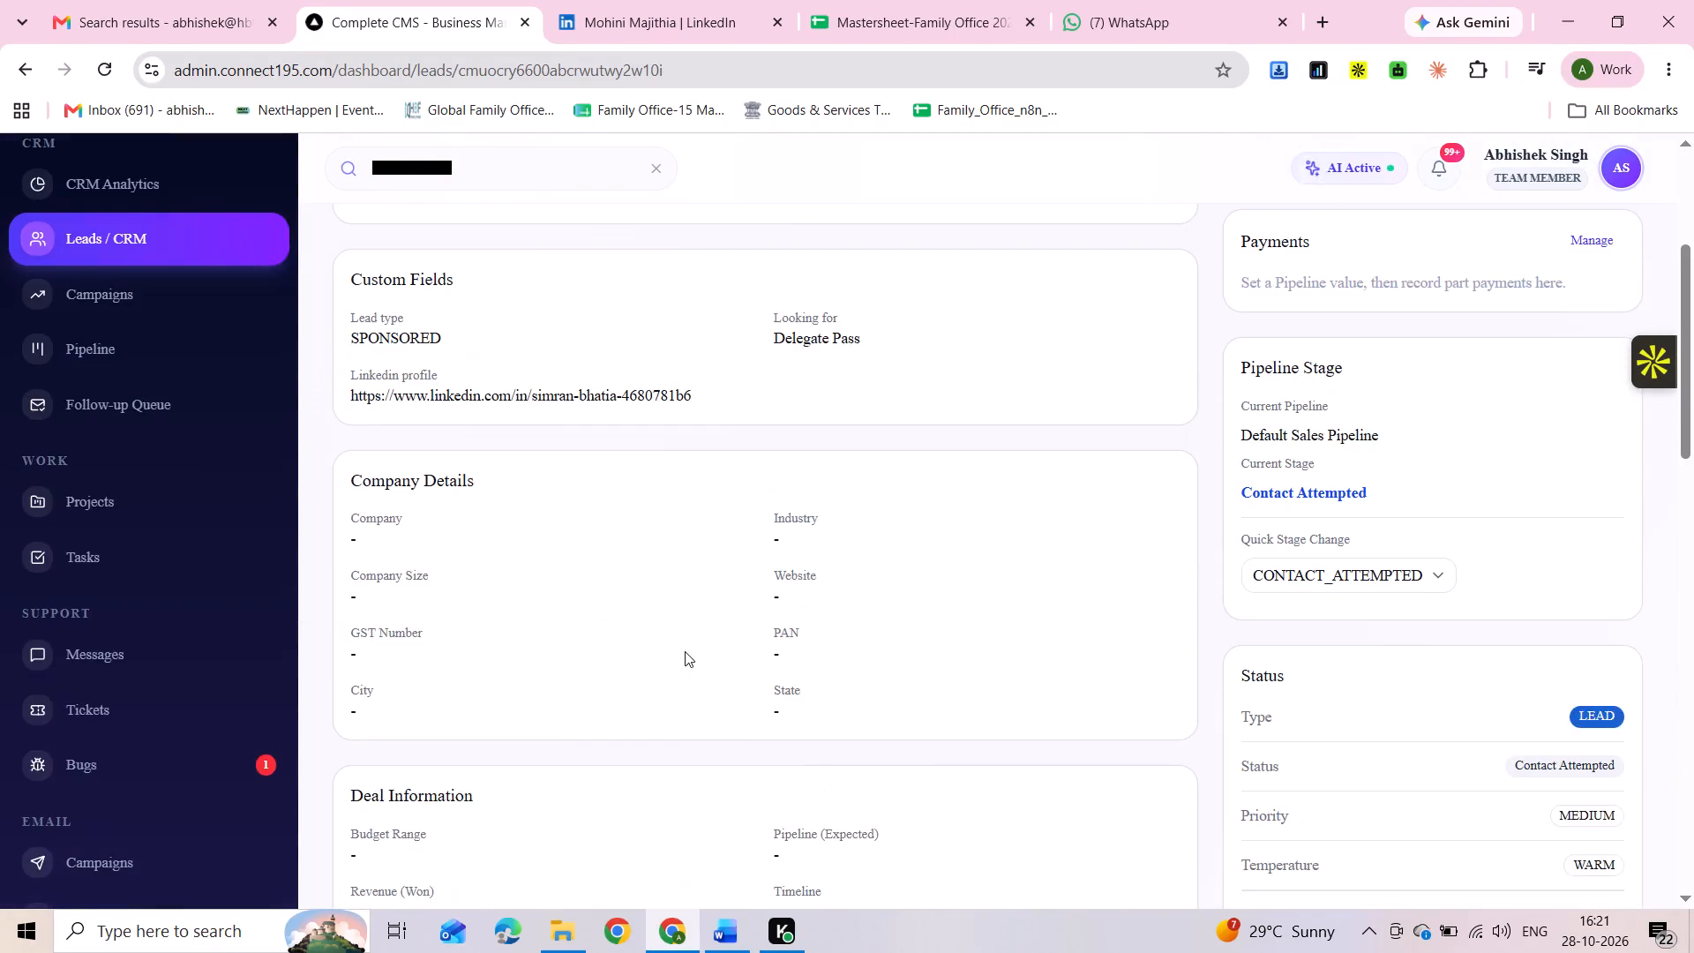
scroll(685, 651, up, 4)
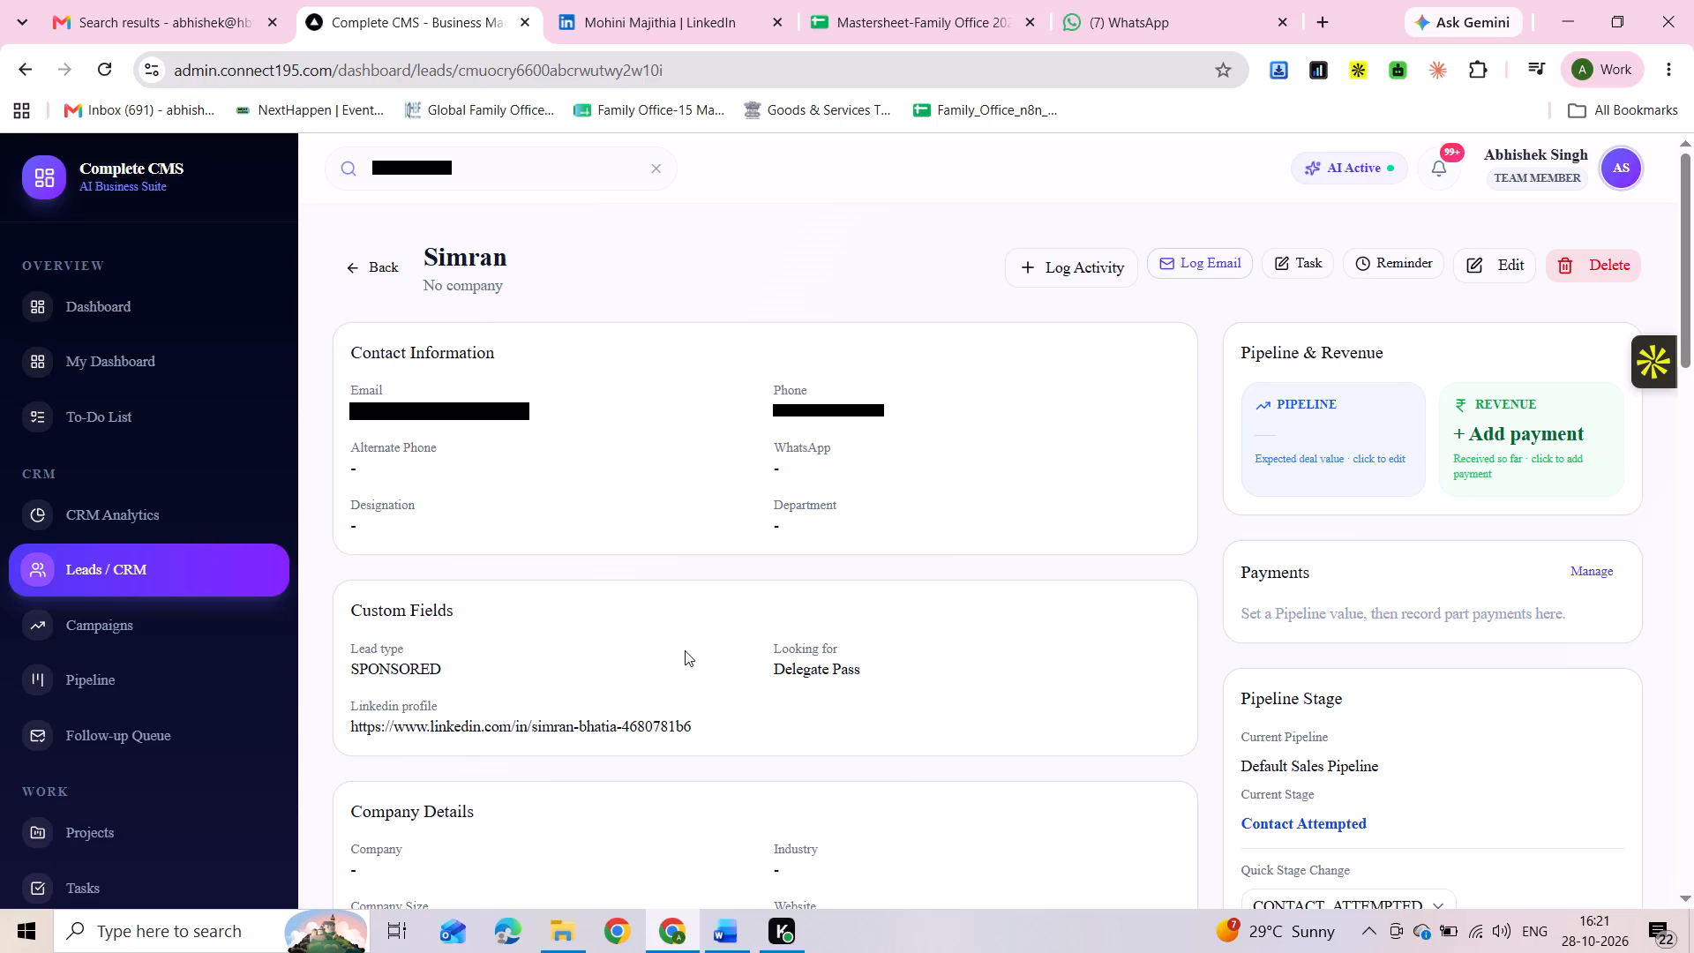
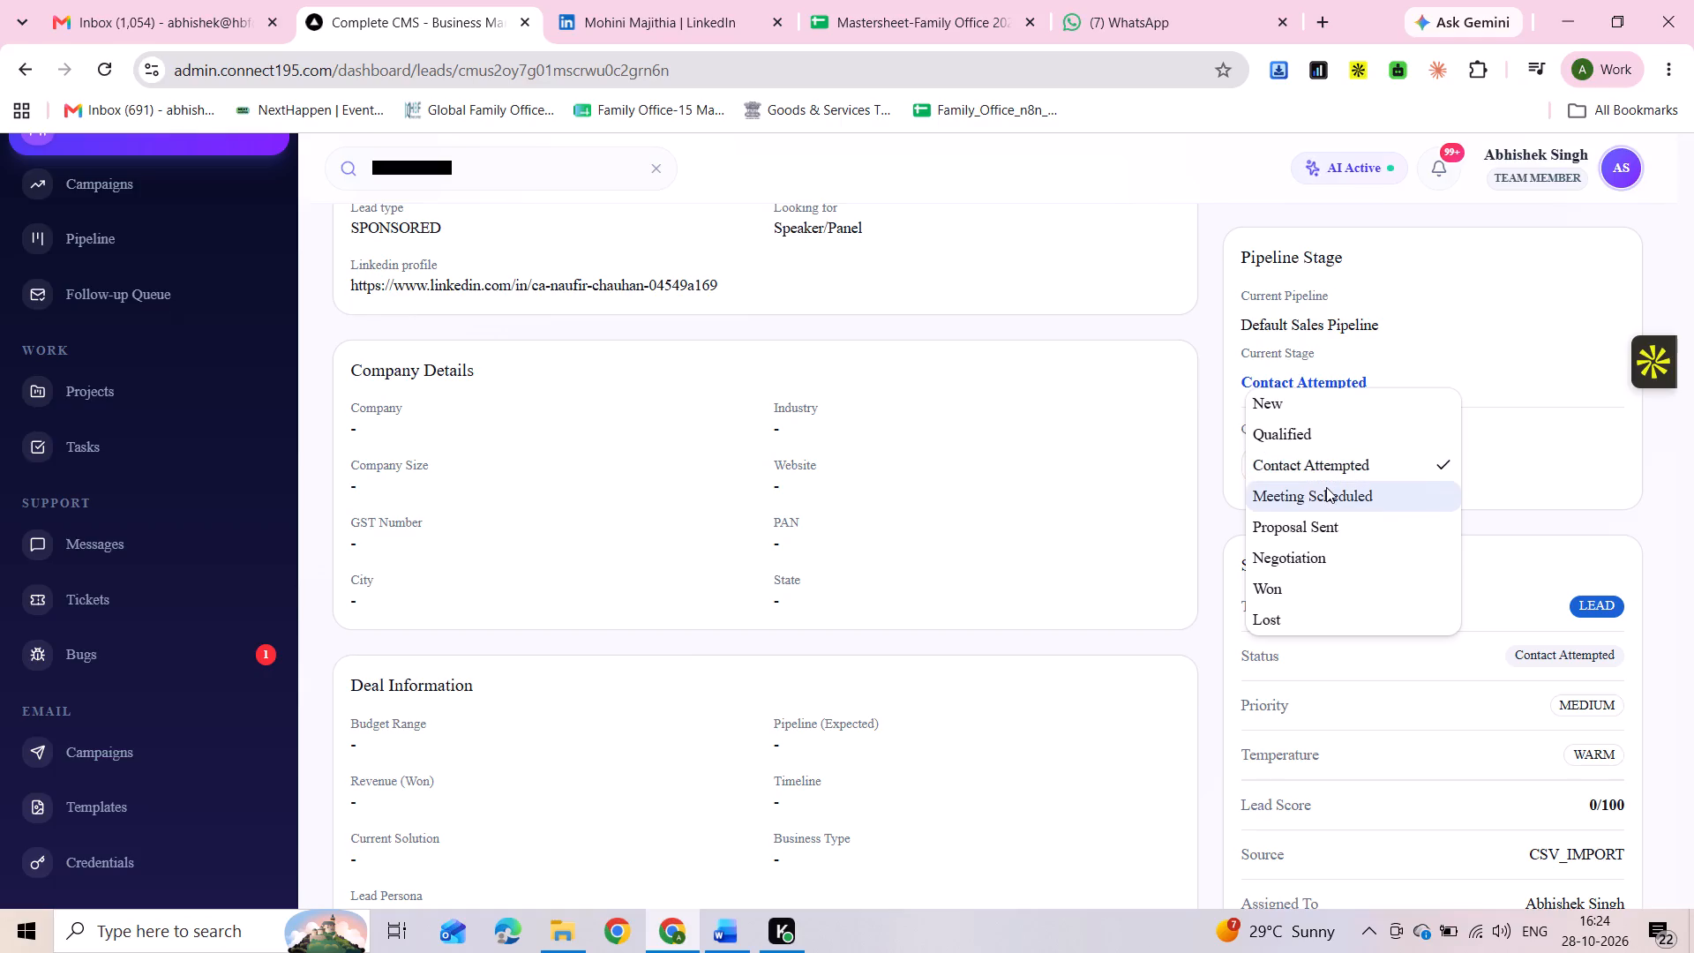
Change the lead's pipeline stage to Negotiation.
click(1303, 551)
Post the comment "Send the invitation on whats app . Email ID is wrong" in the lead's main discussion.
scroll(960, 609, down, 6)
scroll(855, 650, down, 4)
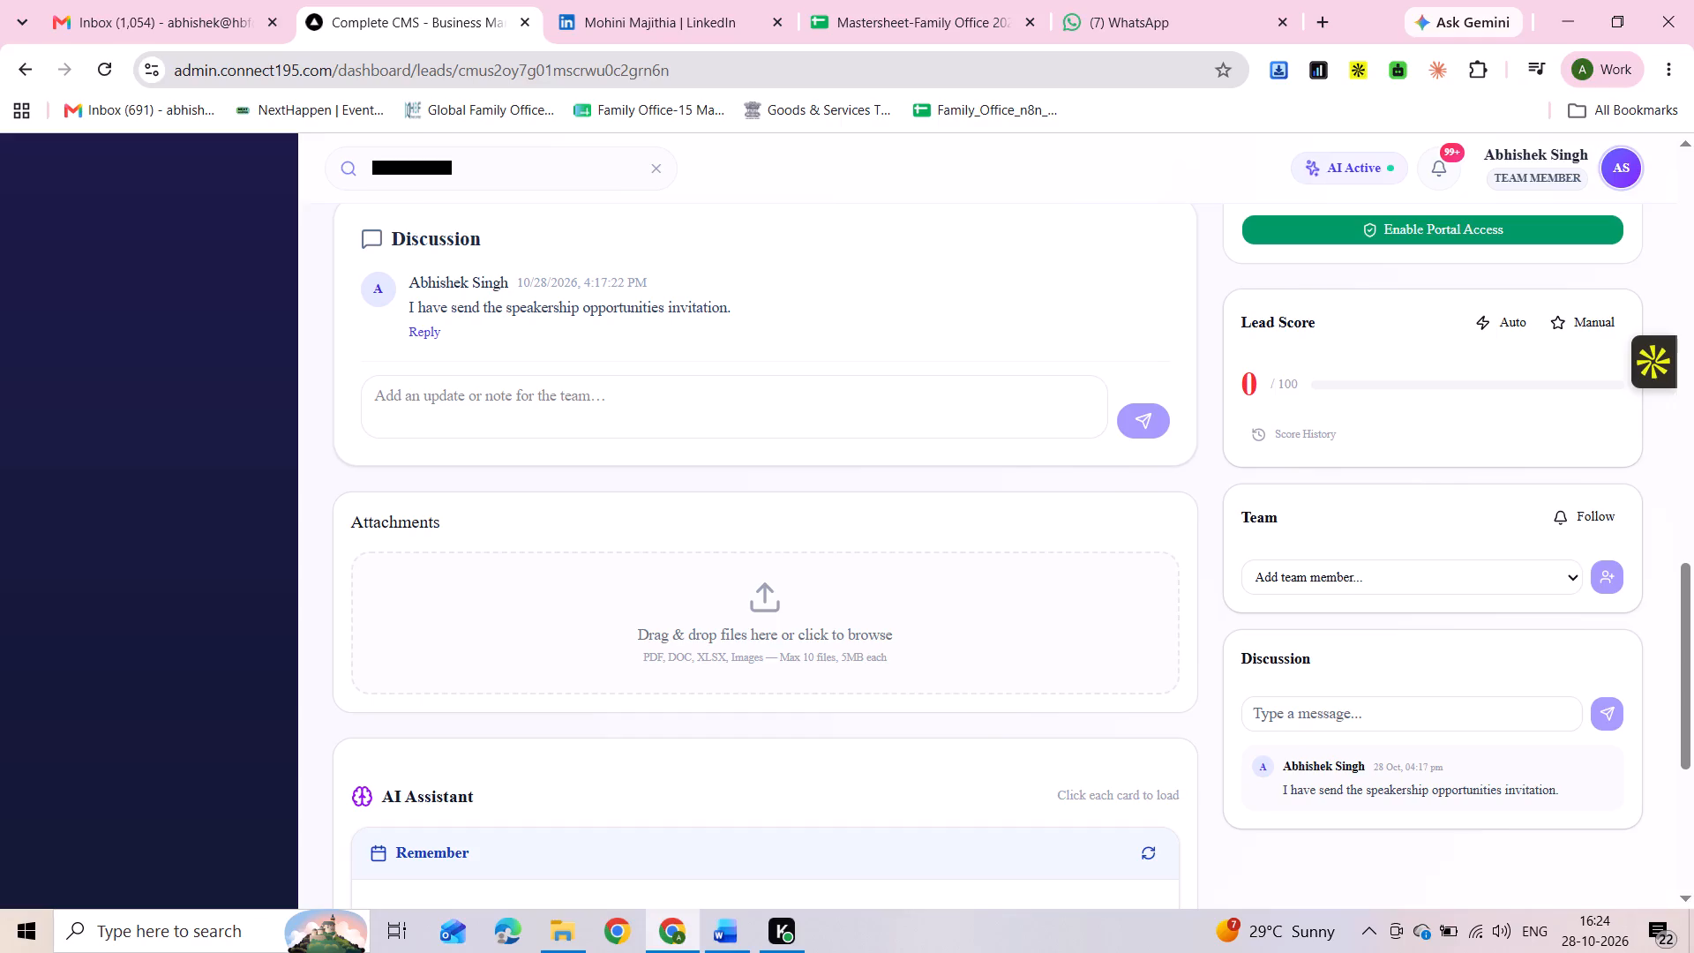
click(470, 401)
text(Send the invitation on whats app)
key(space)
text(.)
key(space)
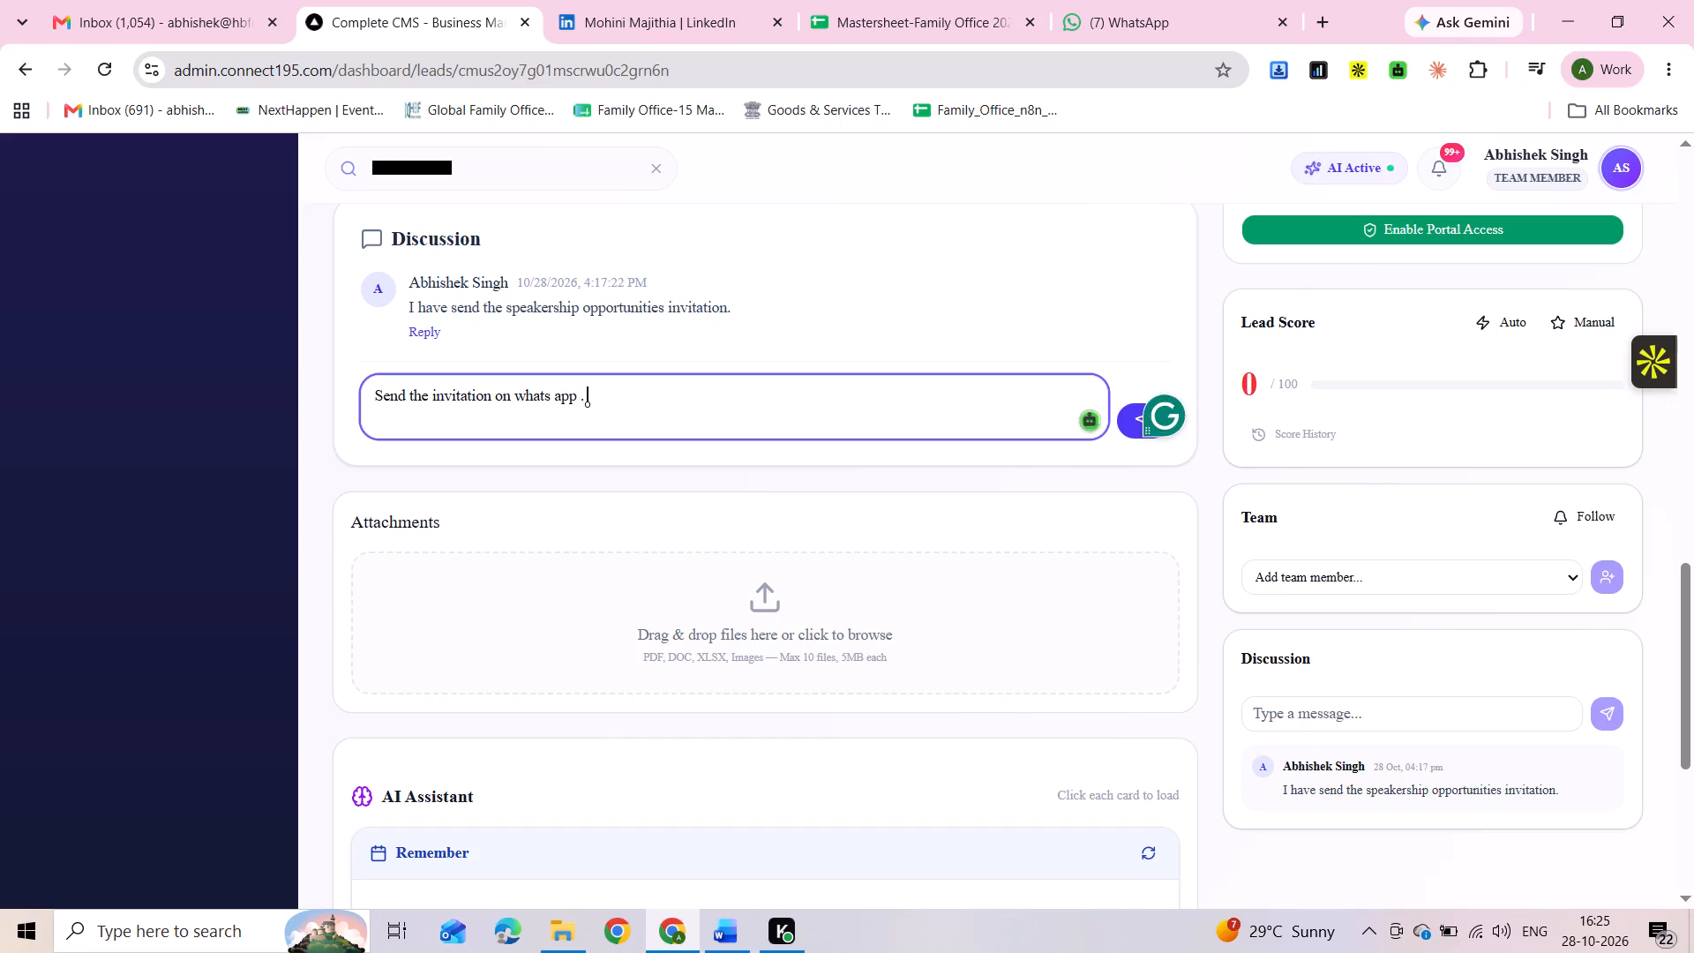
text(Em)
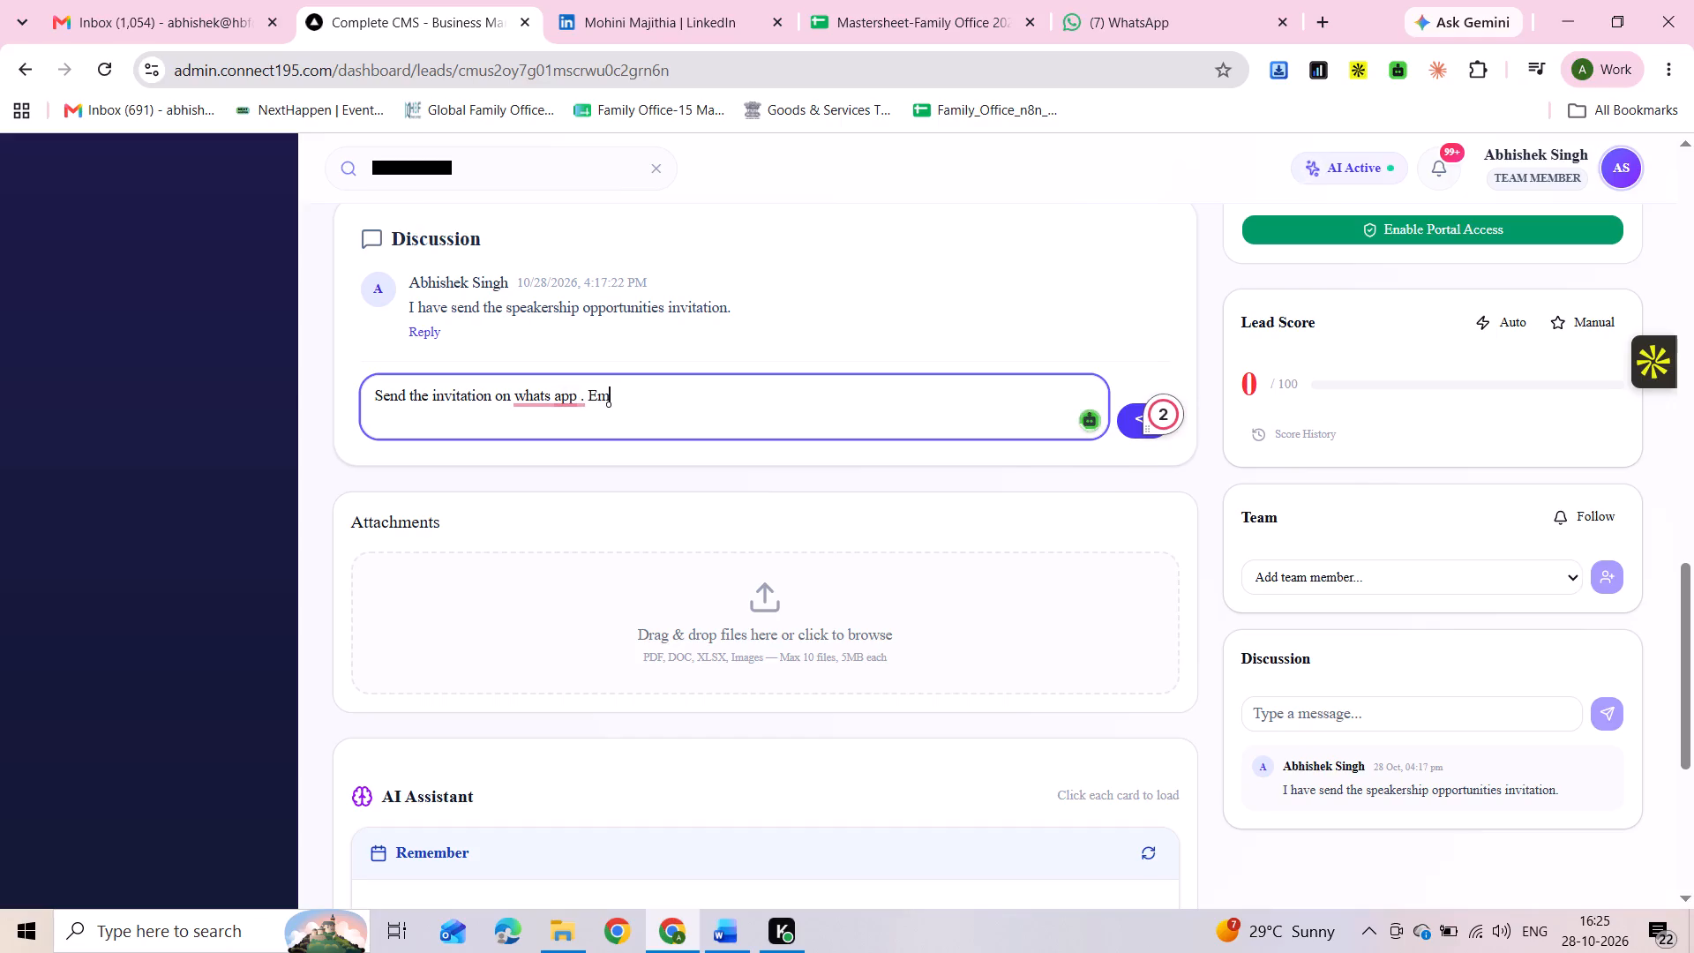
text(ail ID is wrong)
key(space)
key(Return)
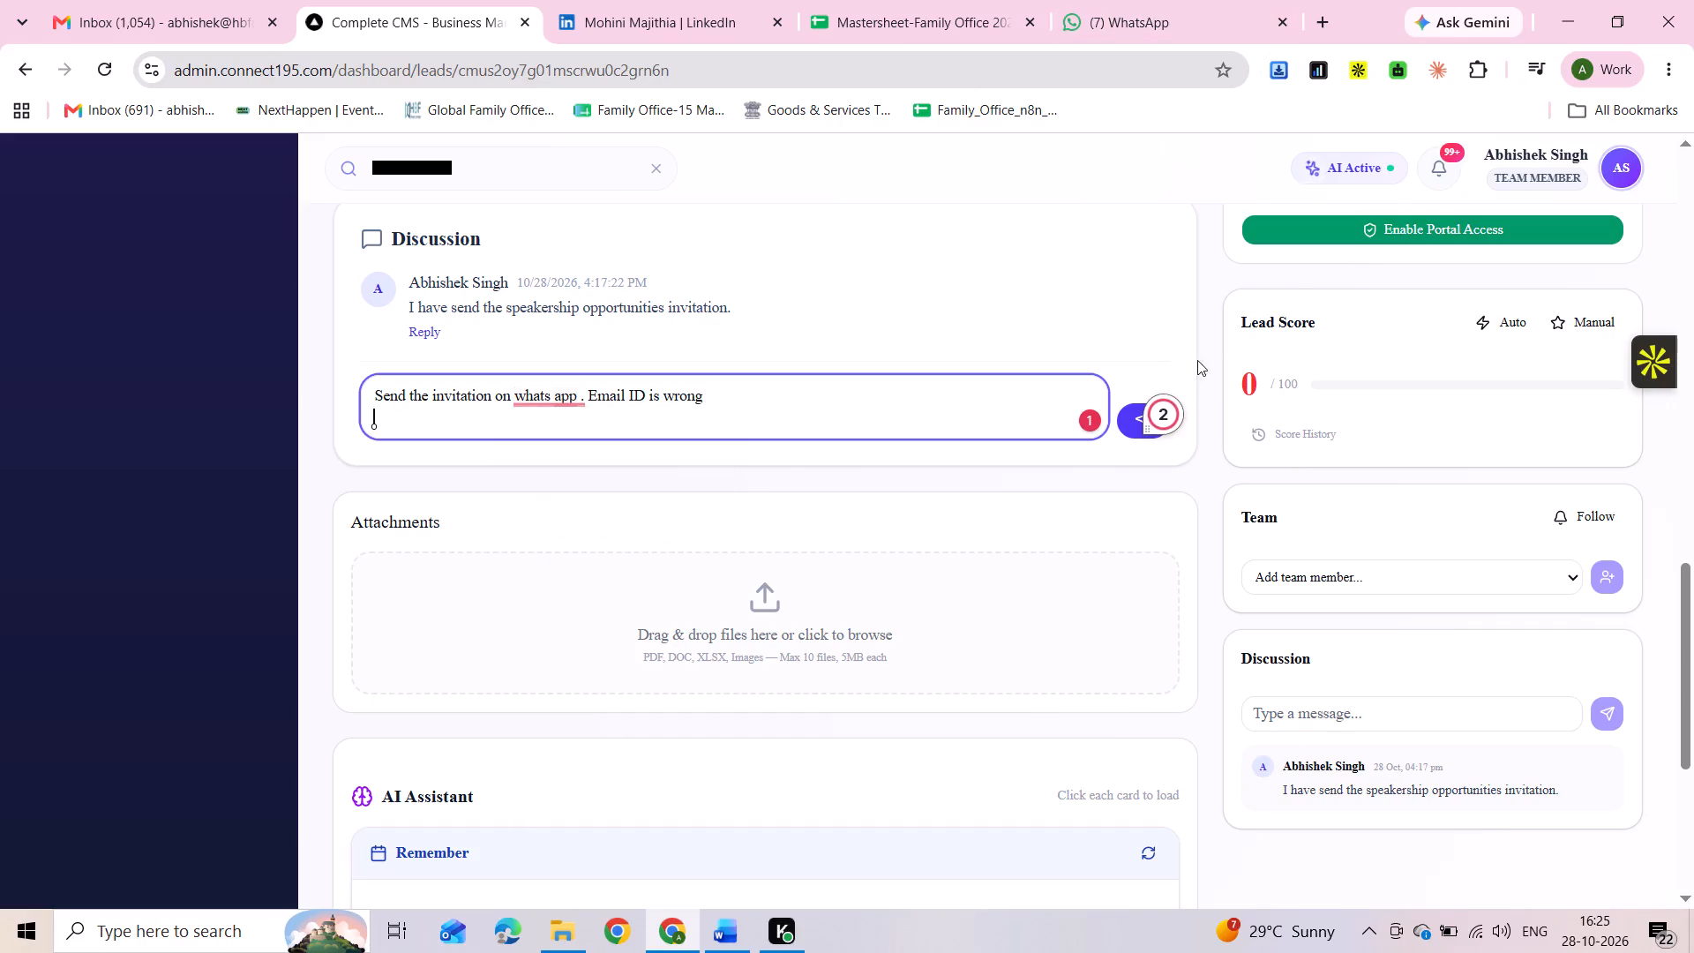
double_click(1141, 409)
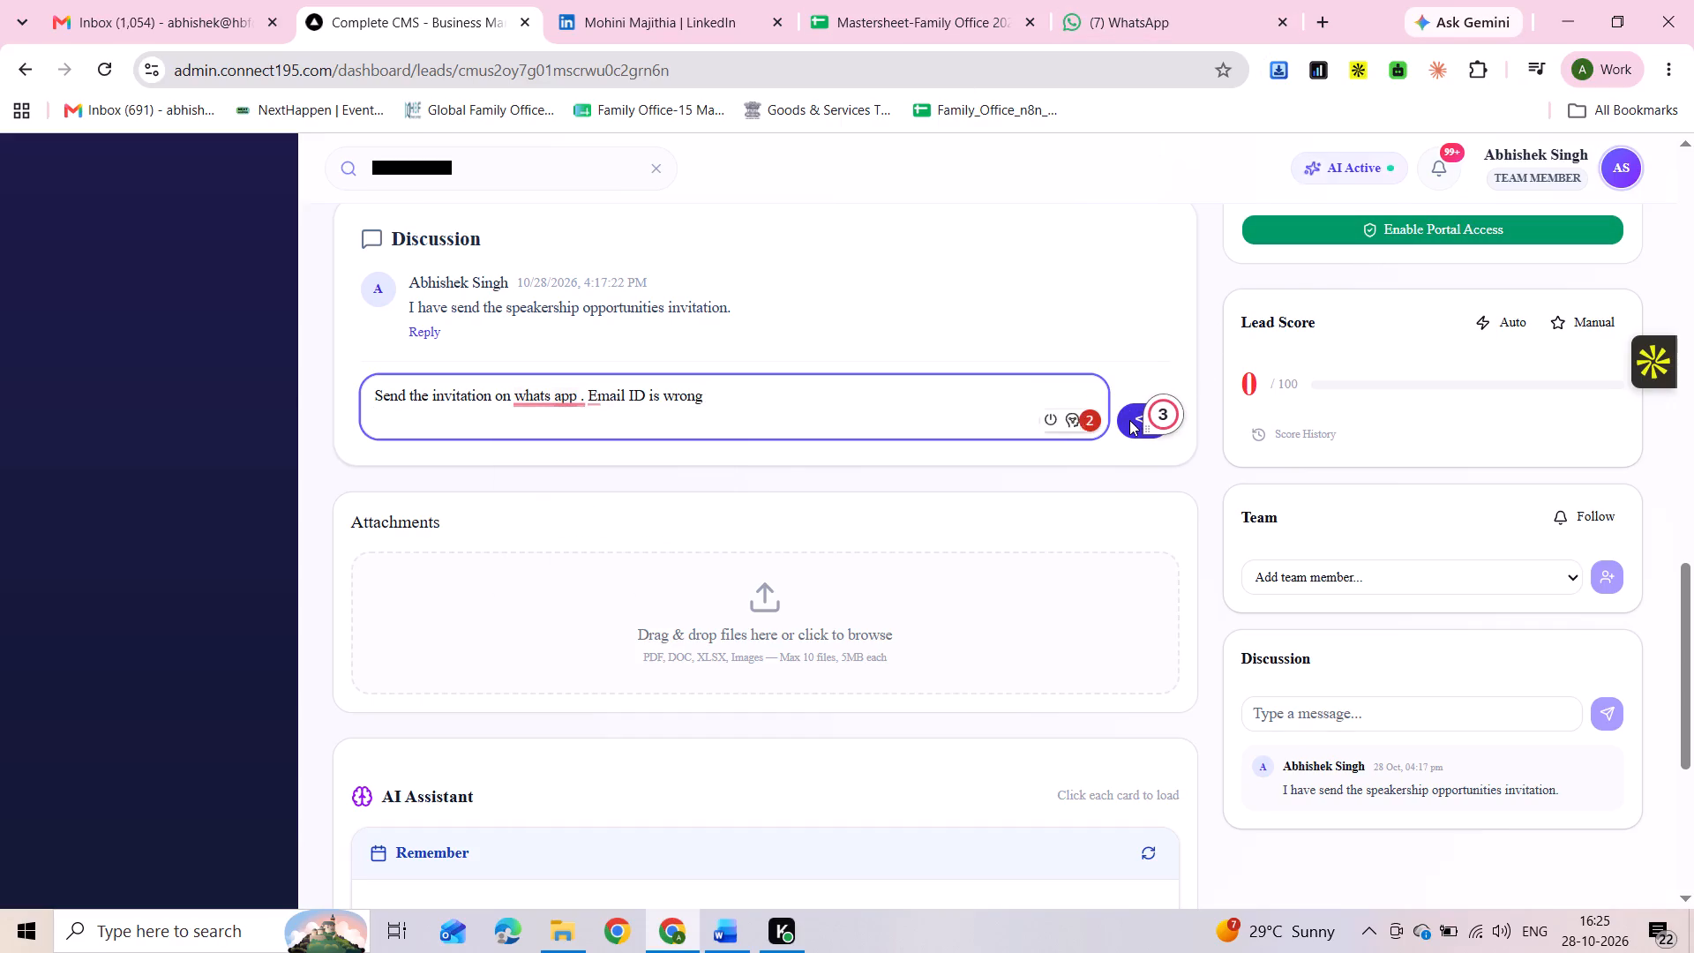
click(1129, 421)
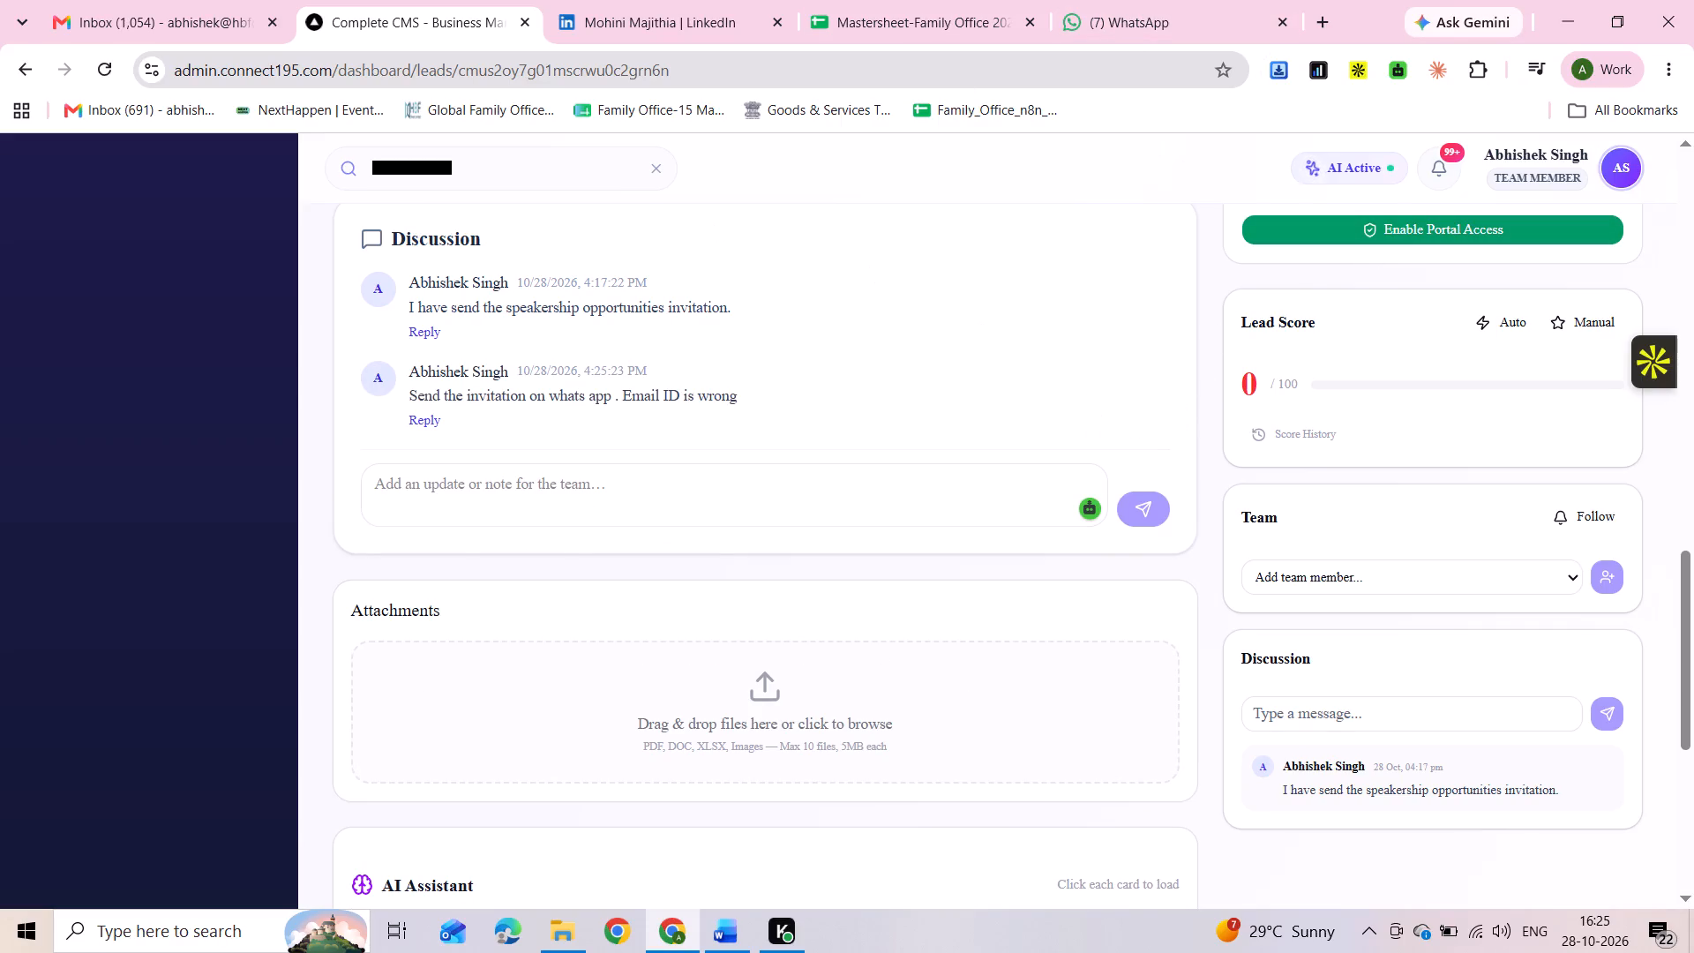
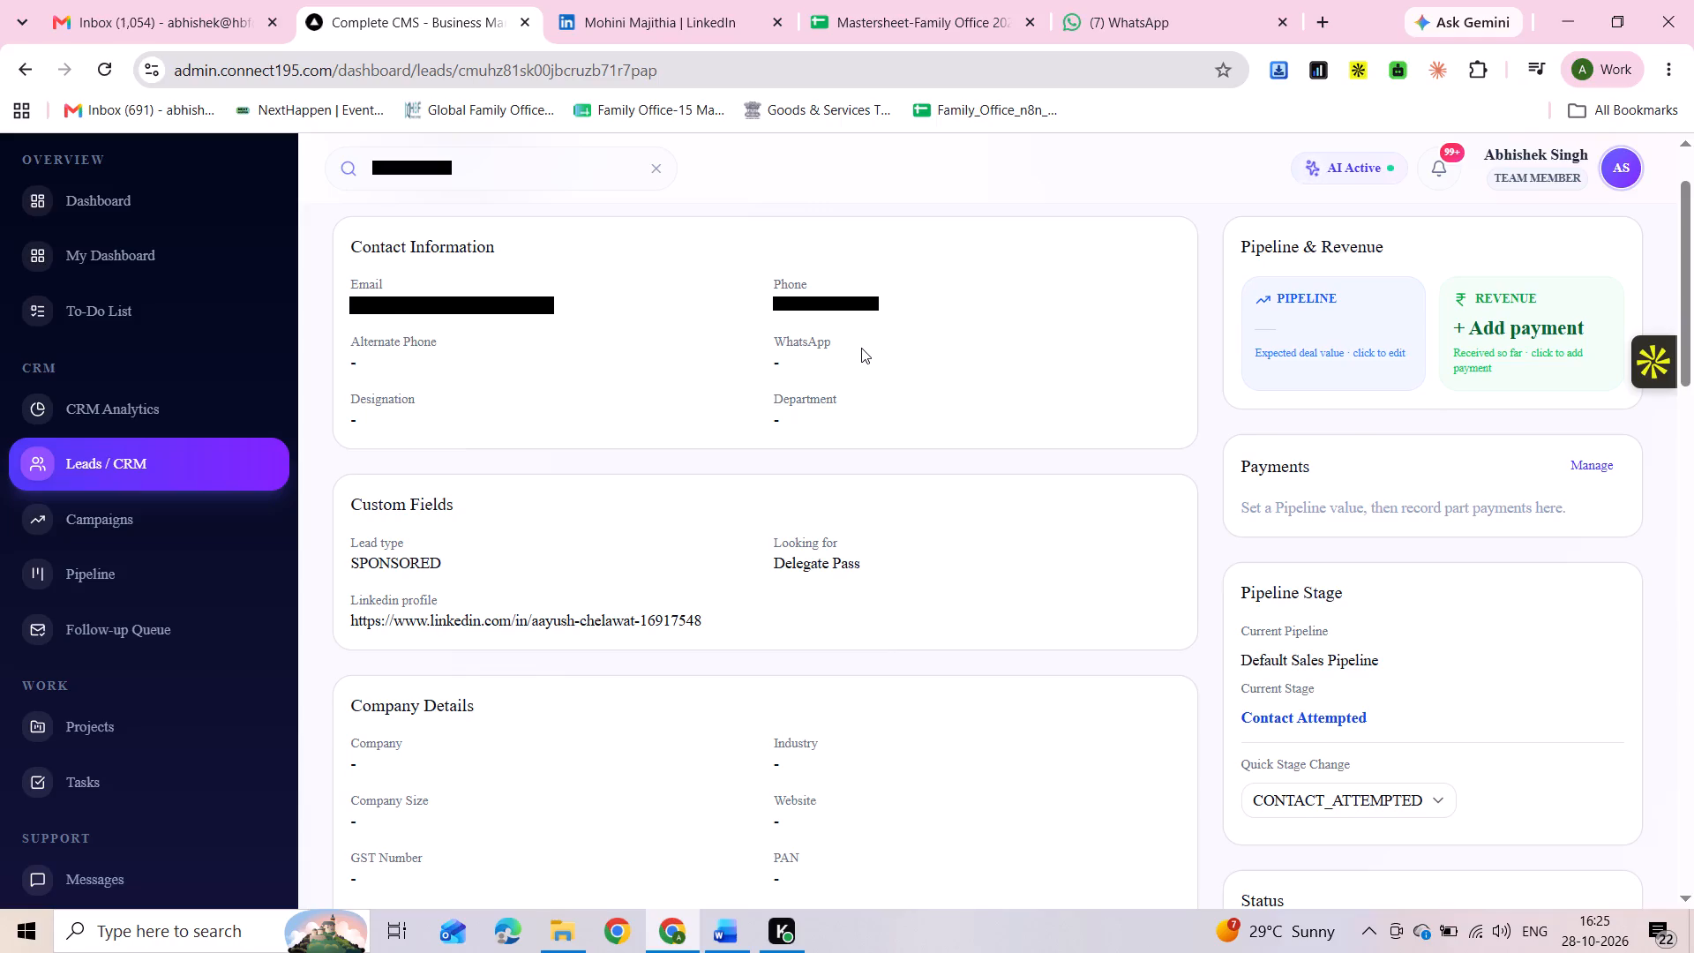
Review the lead Aayush's record, examining the contact information, custom fields, deal information, activity timeline and discussion.
scroll(666, 396, down, 6)
scroll(660, 410, up, 7)
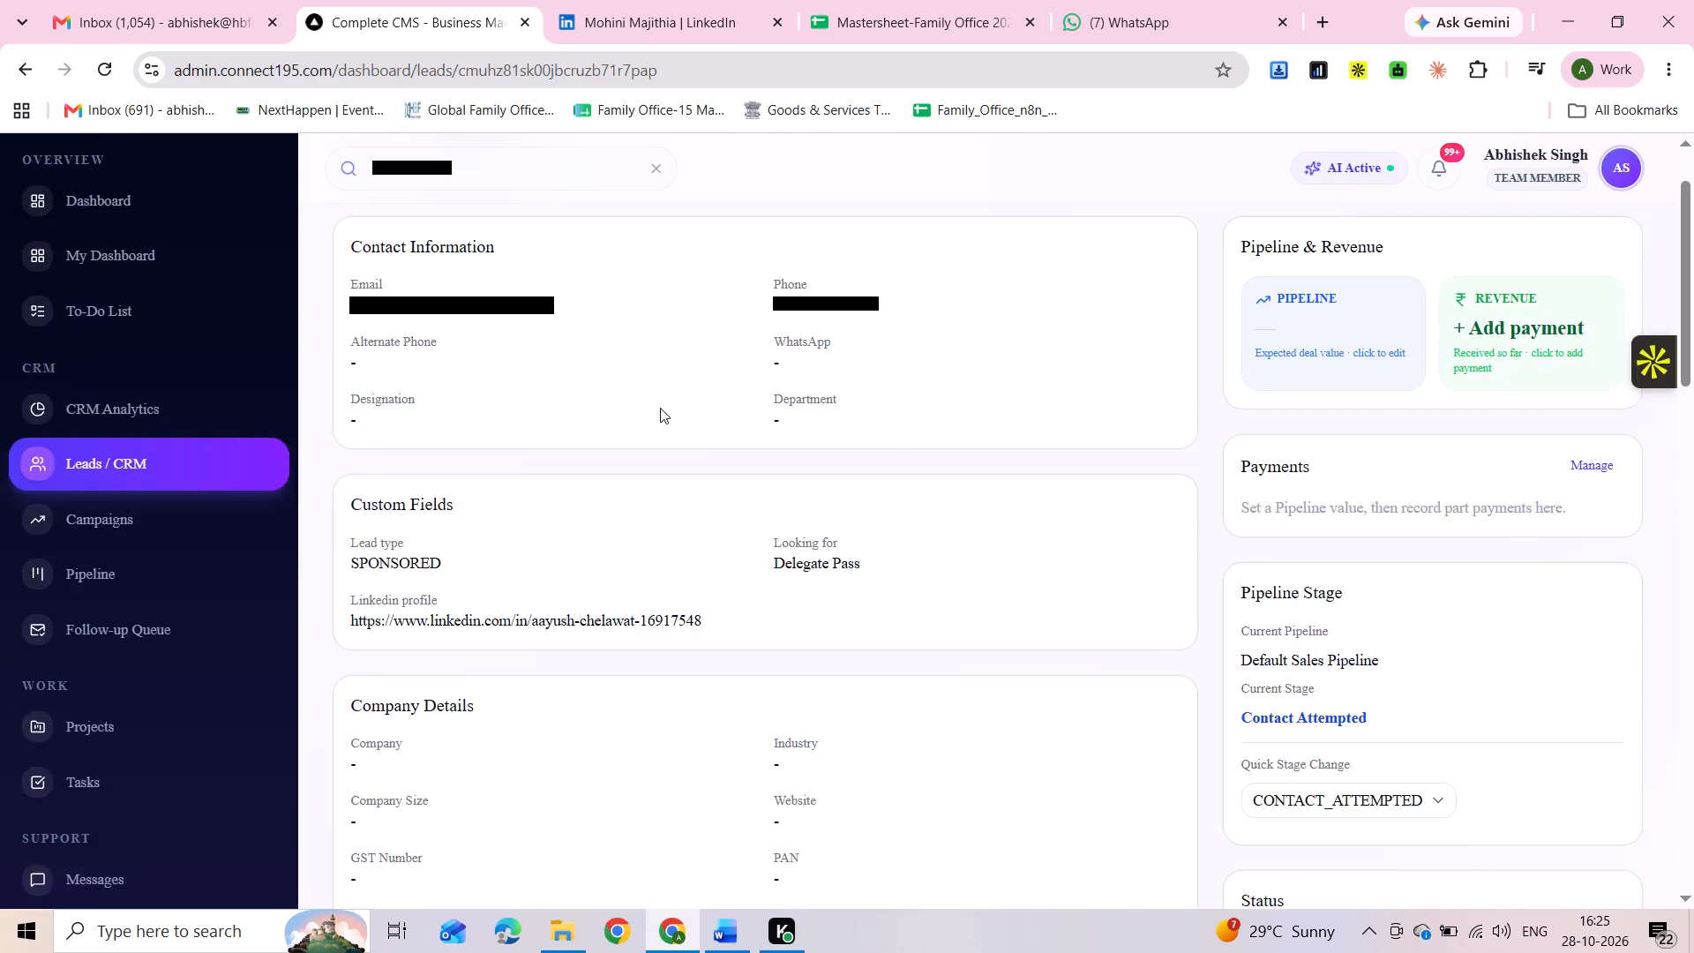
scroll(660, 408, up, 5)
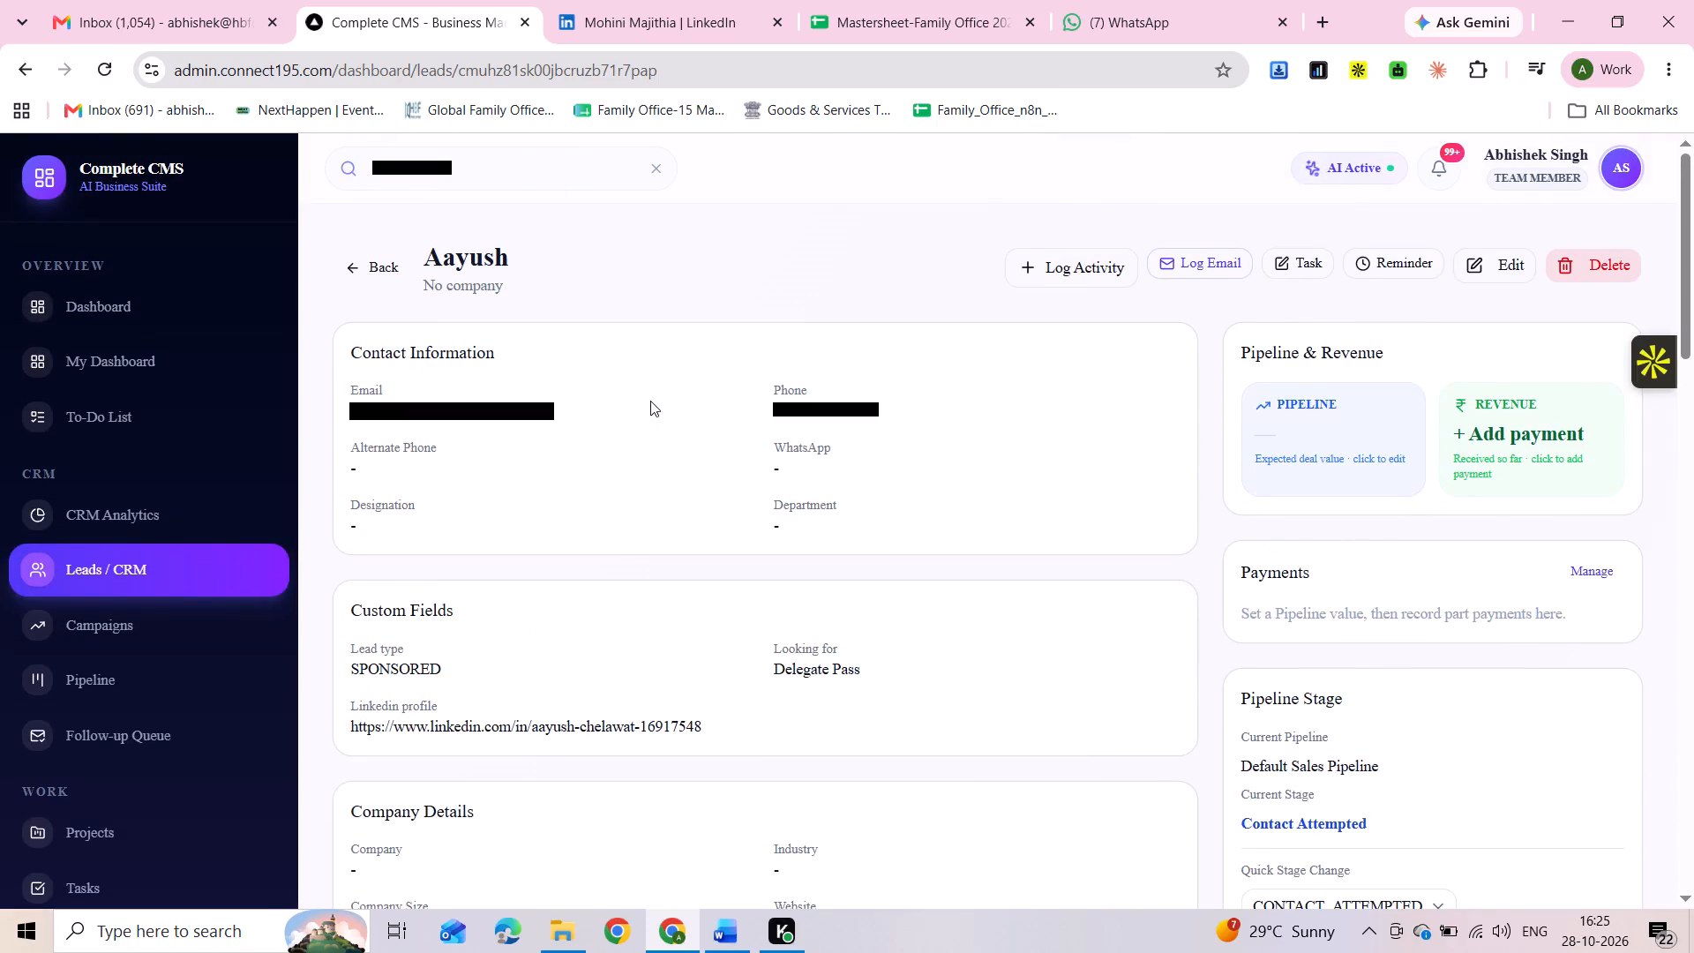
scroll(660, 388, down, 11)
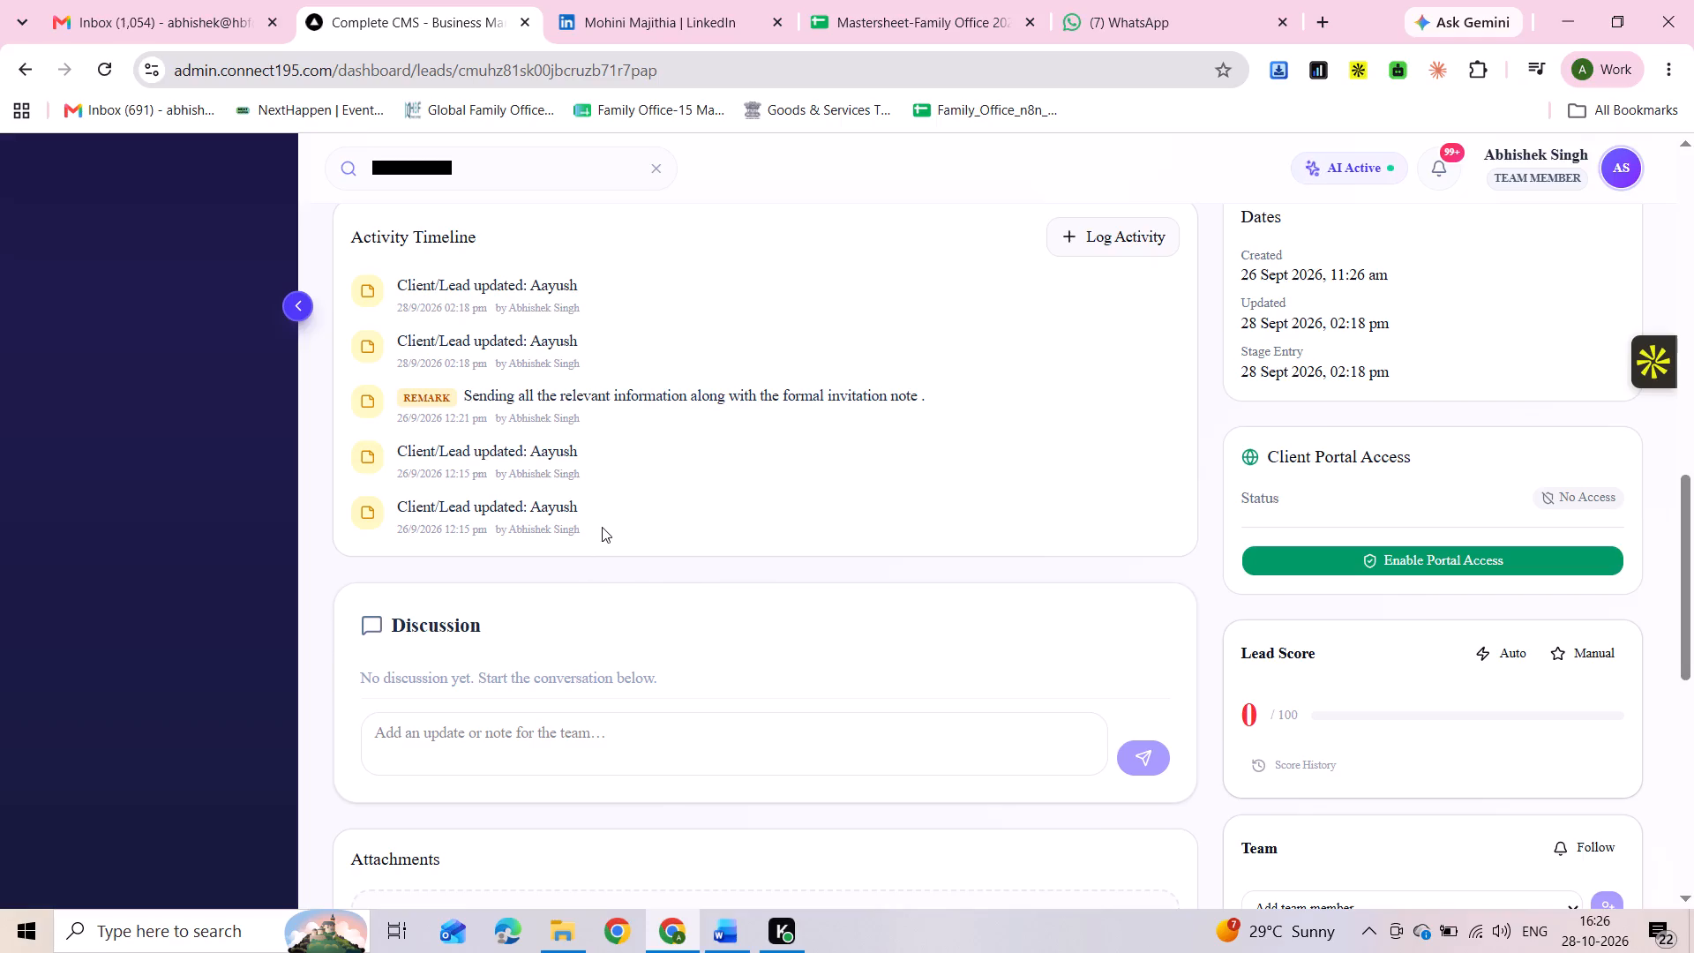
scroll(632, 628, up, 10)
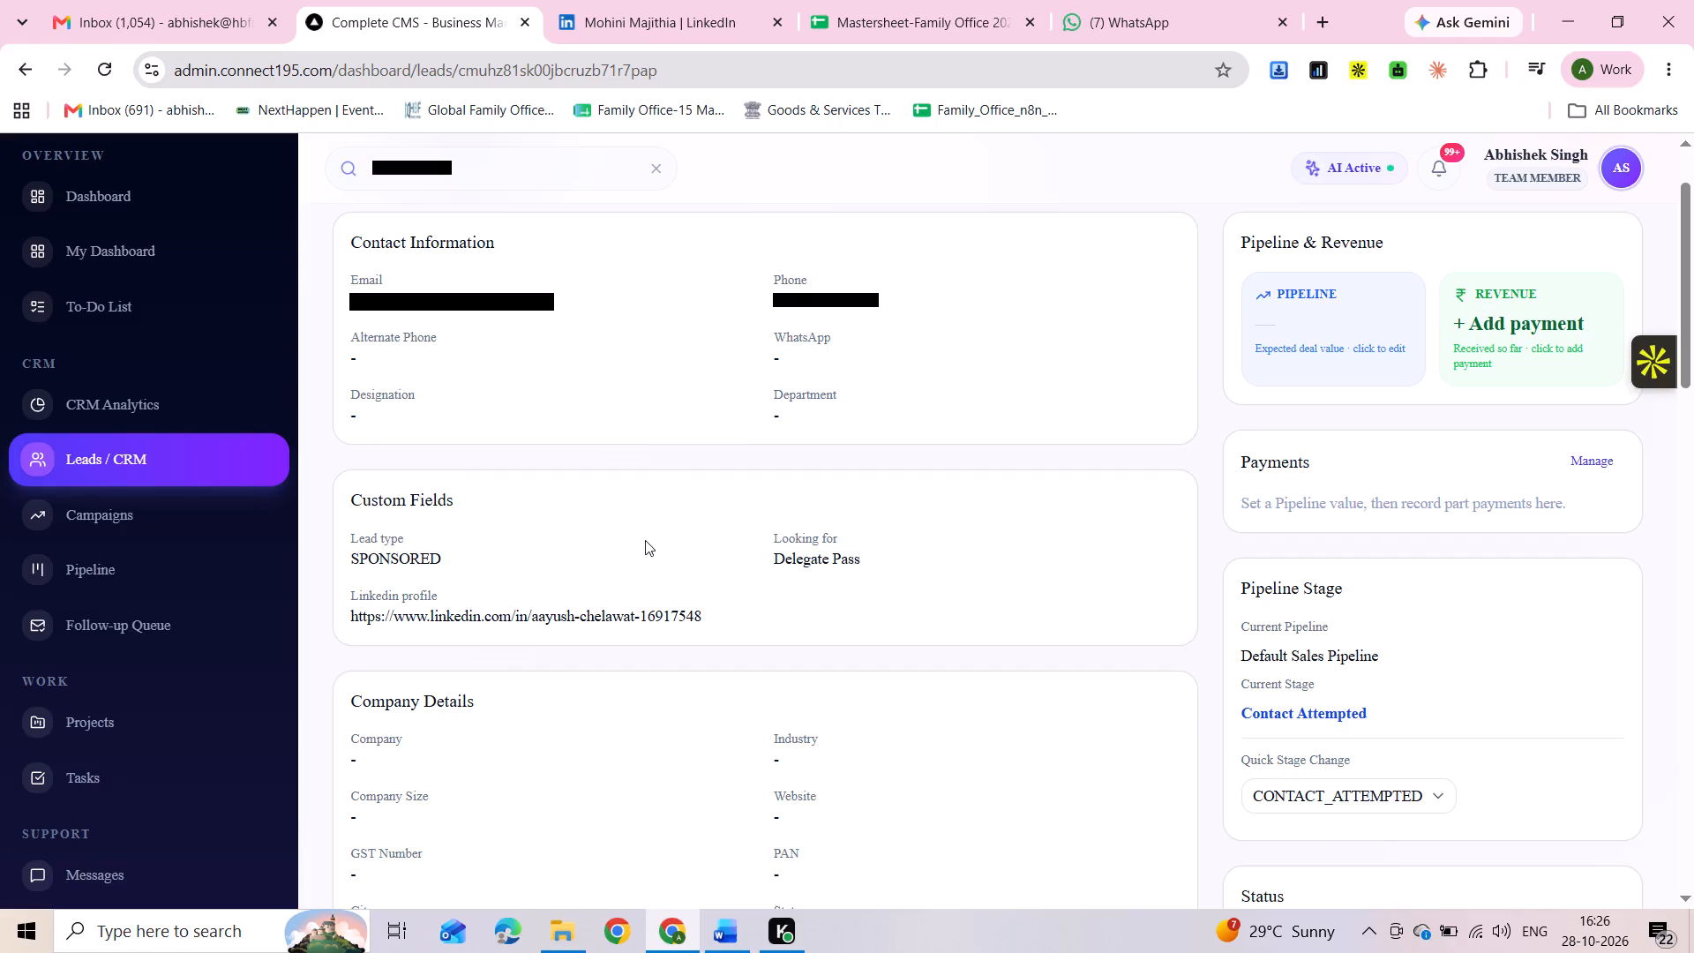
scroll(626, 563, down, 3)
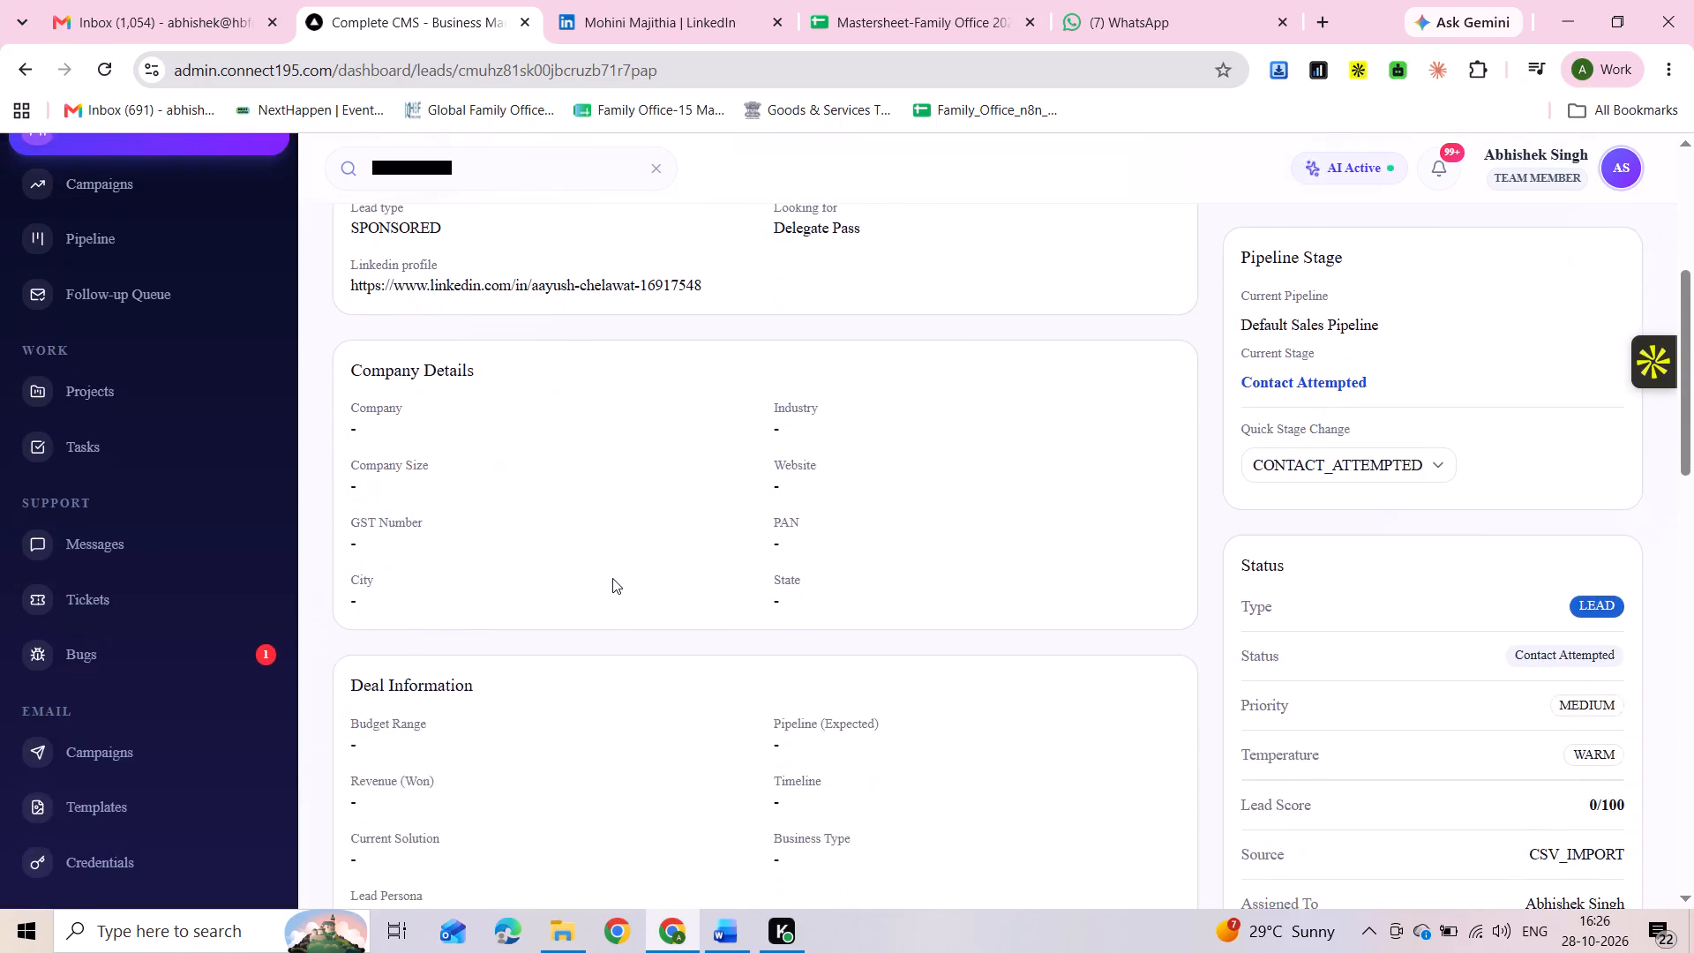
scroll(612, 578, down, 4)
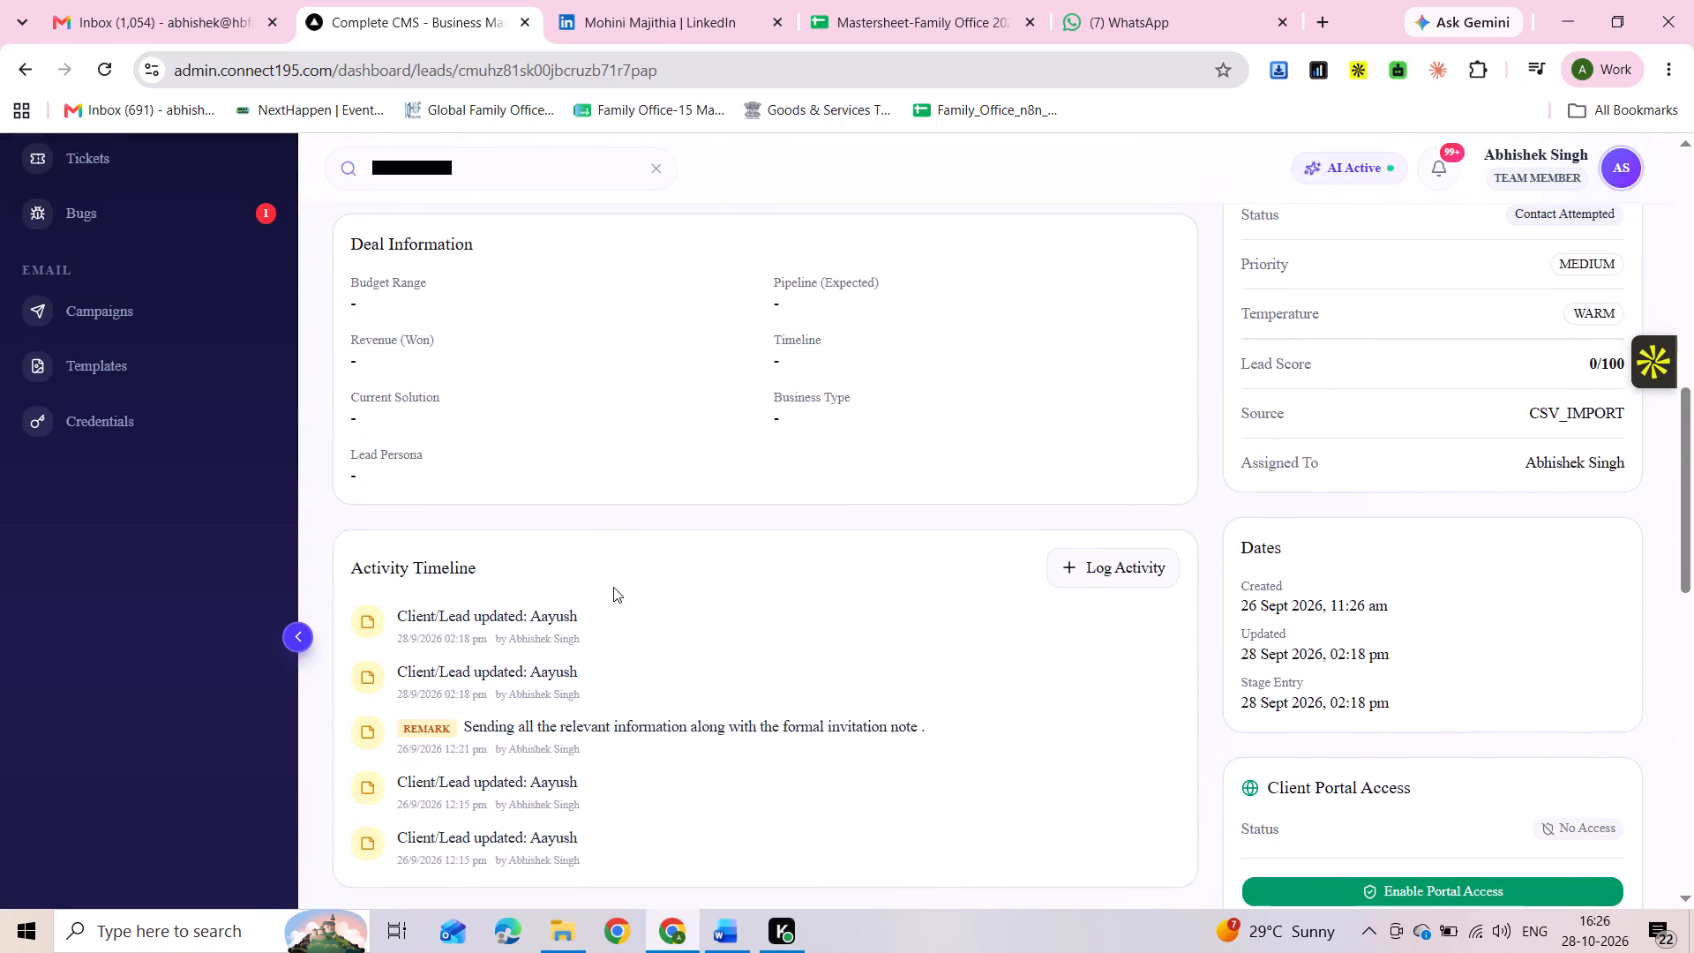
scroll(615, 623, up, 1)
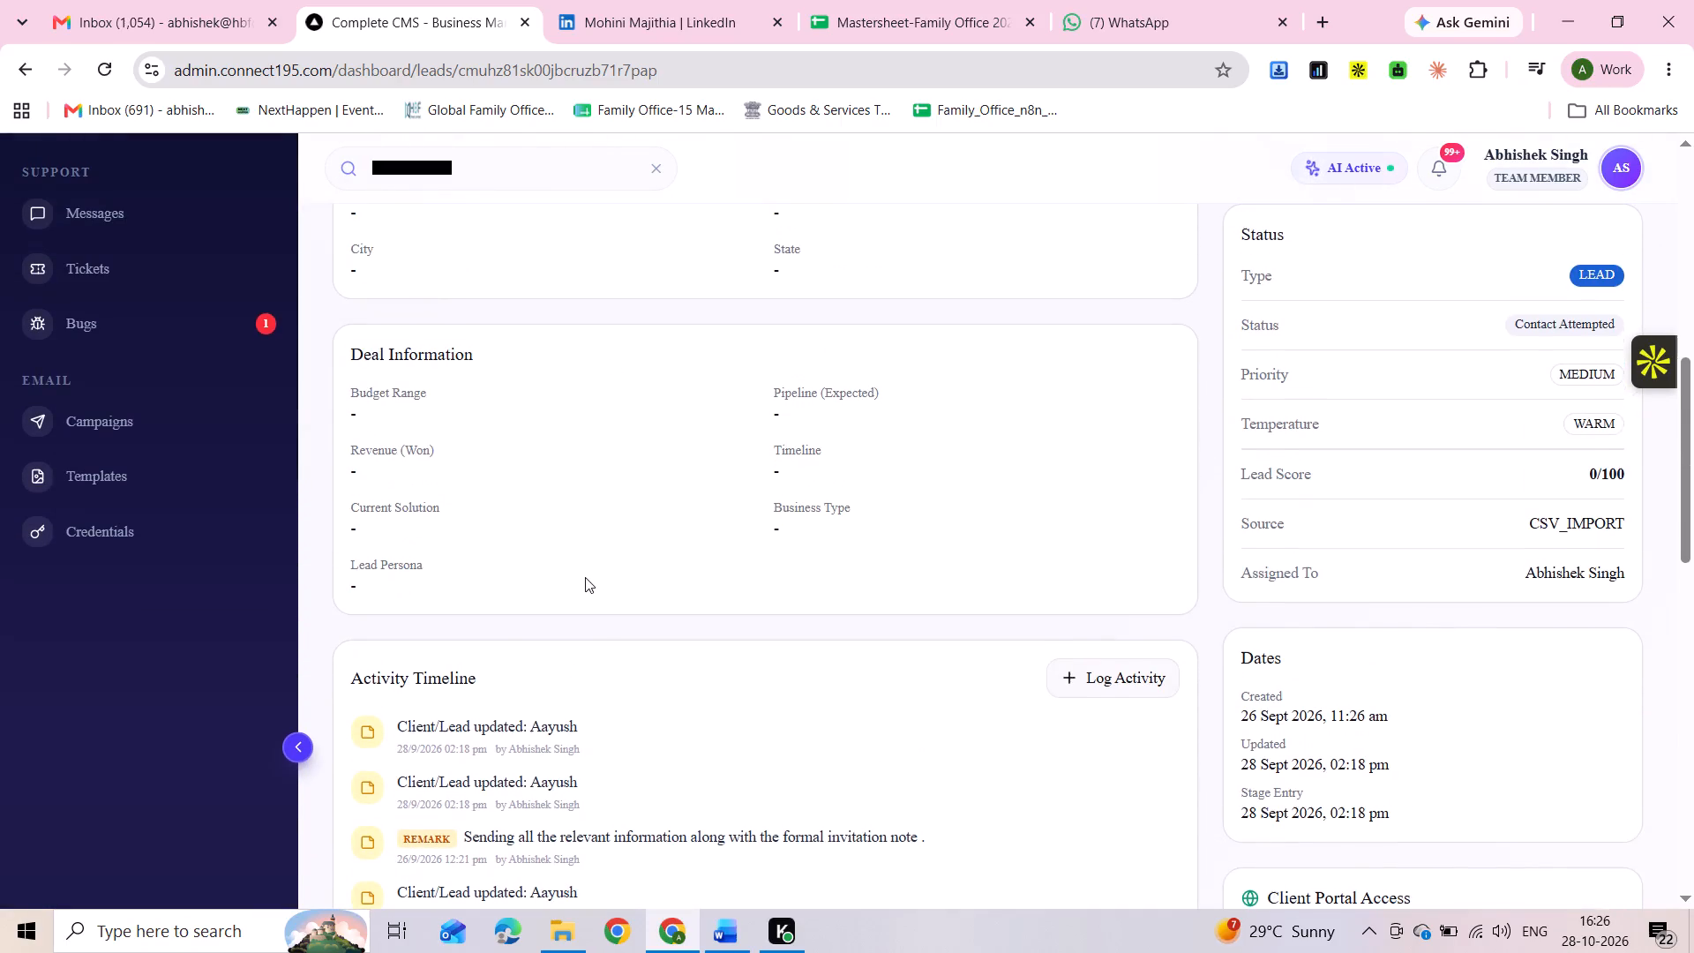
scroll(578, 598, down, 3)
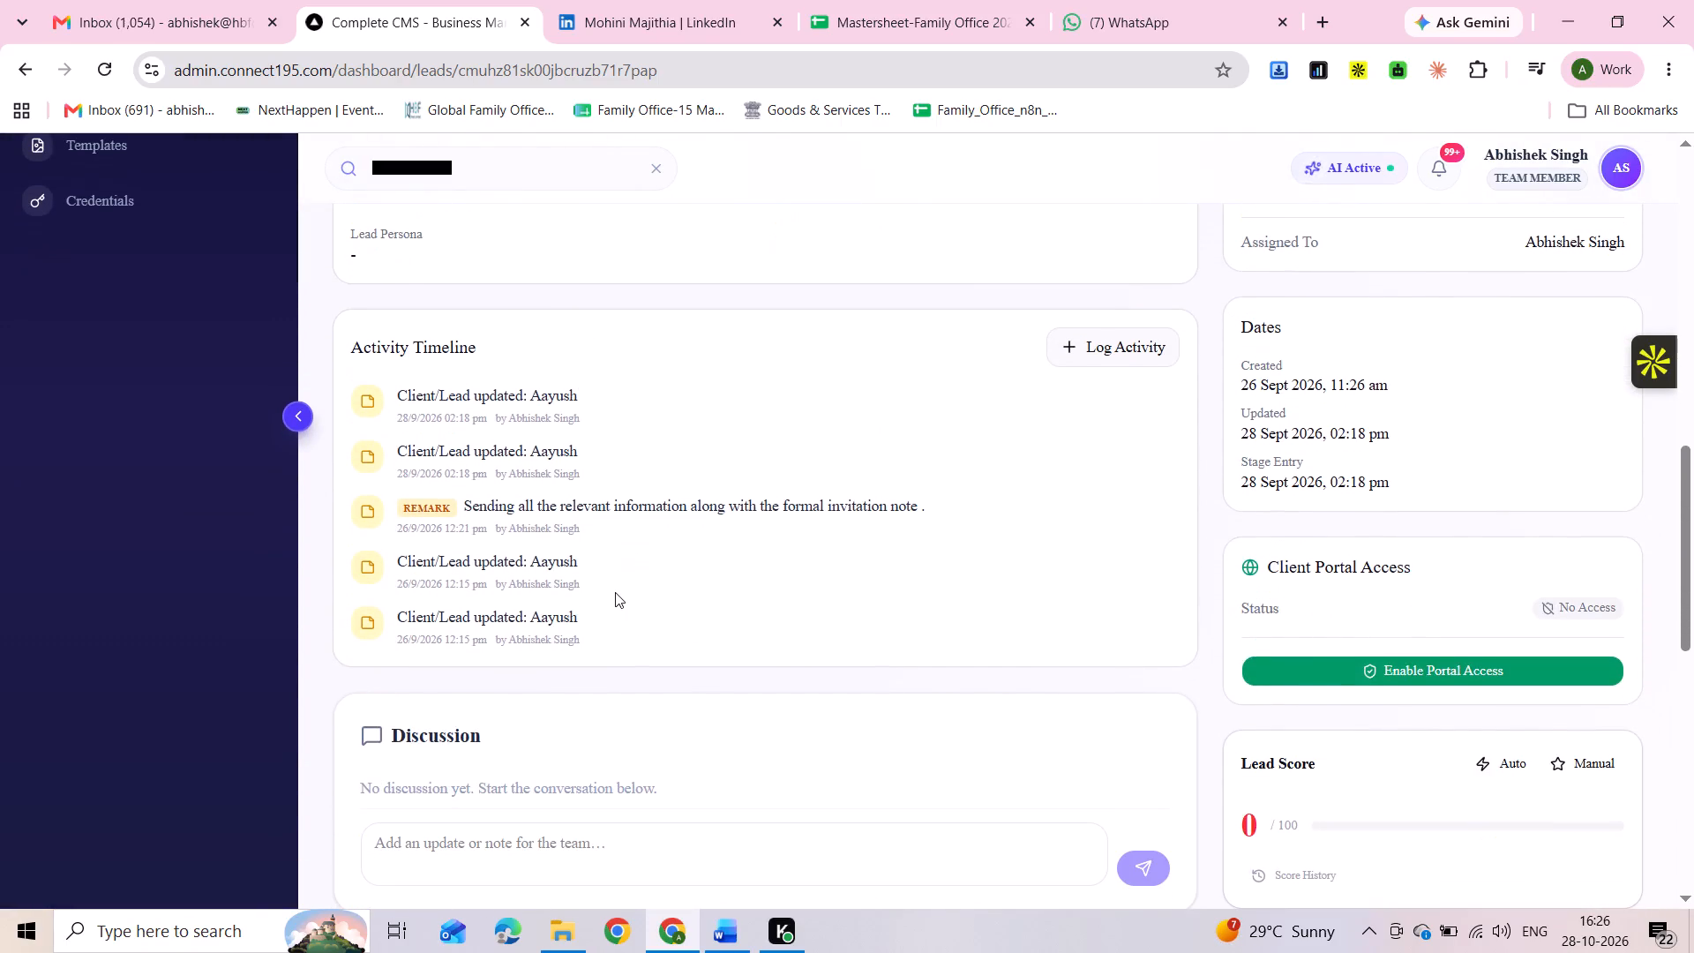
scroll(615, 592, up, 11)
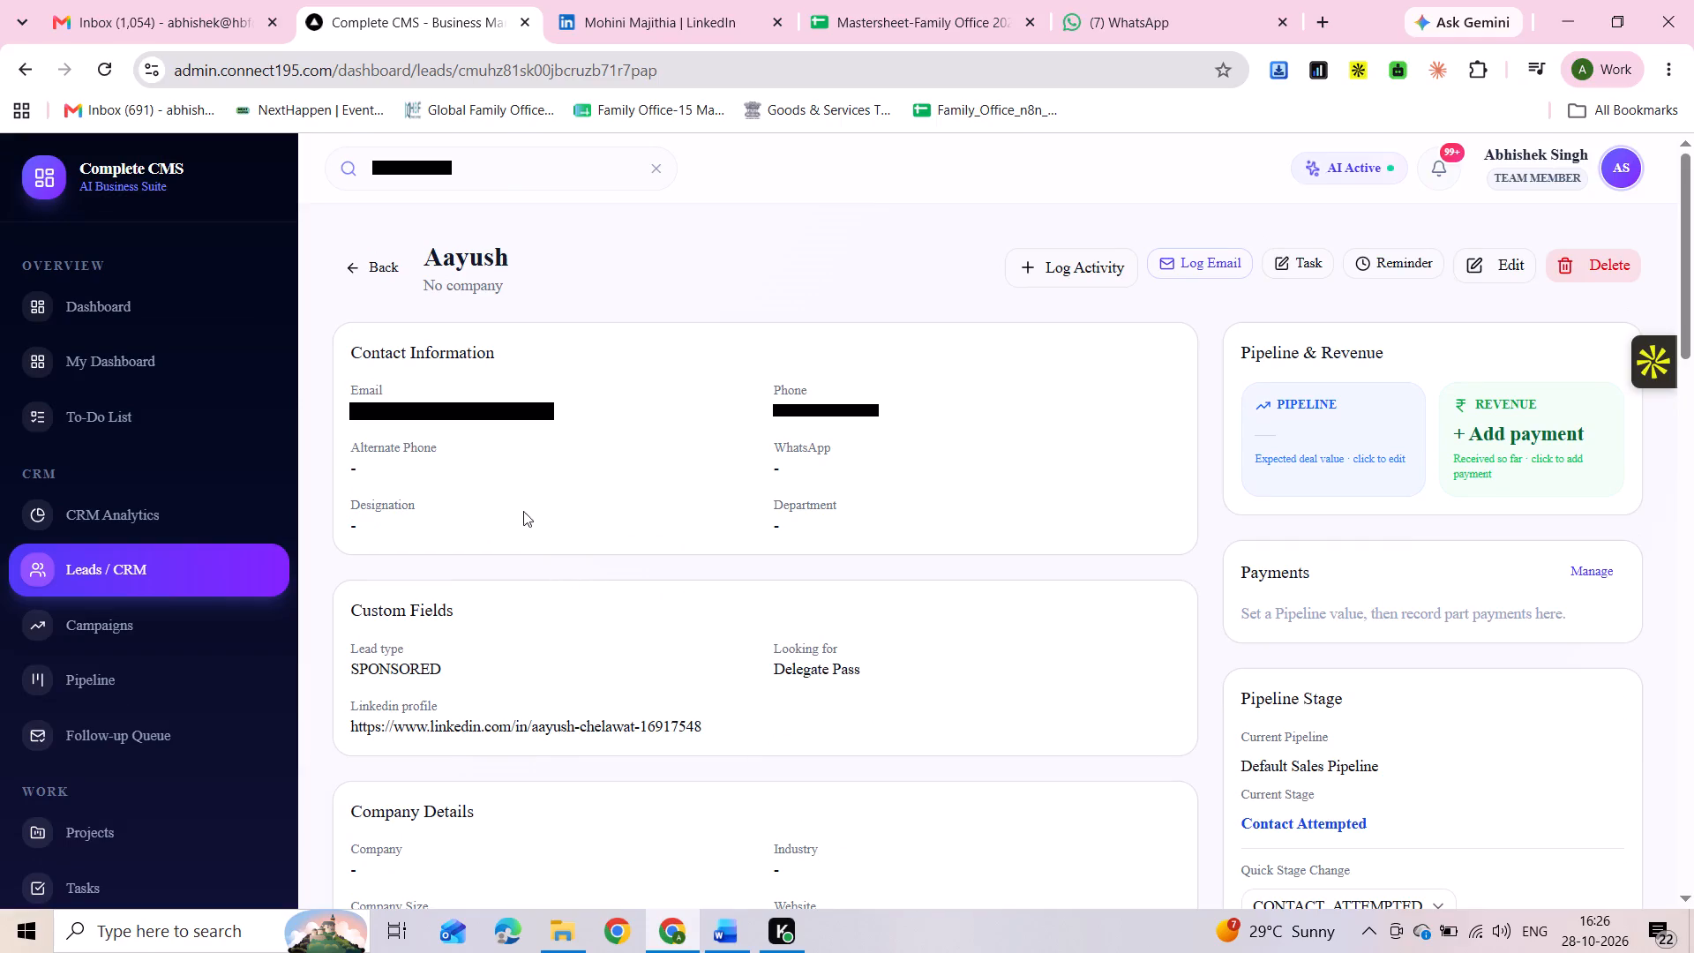
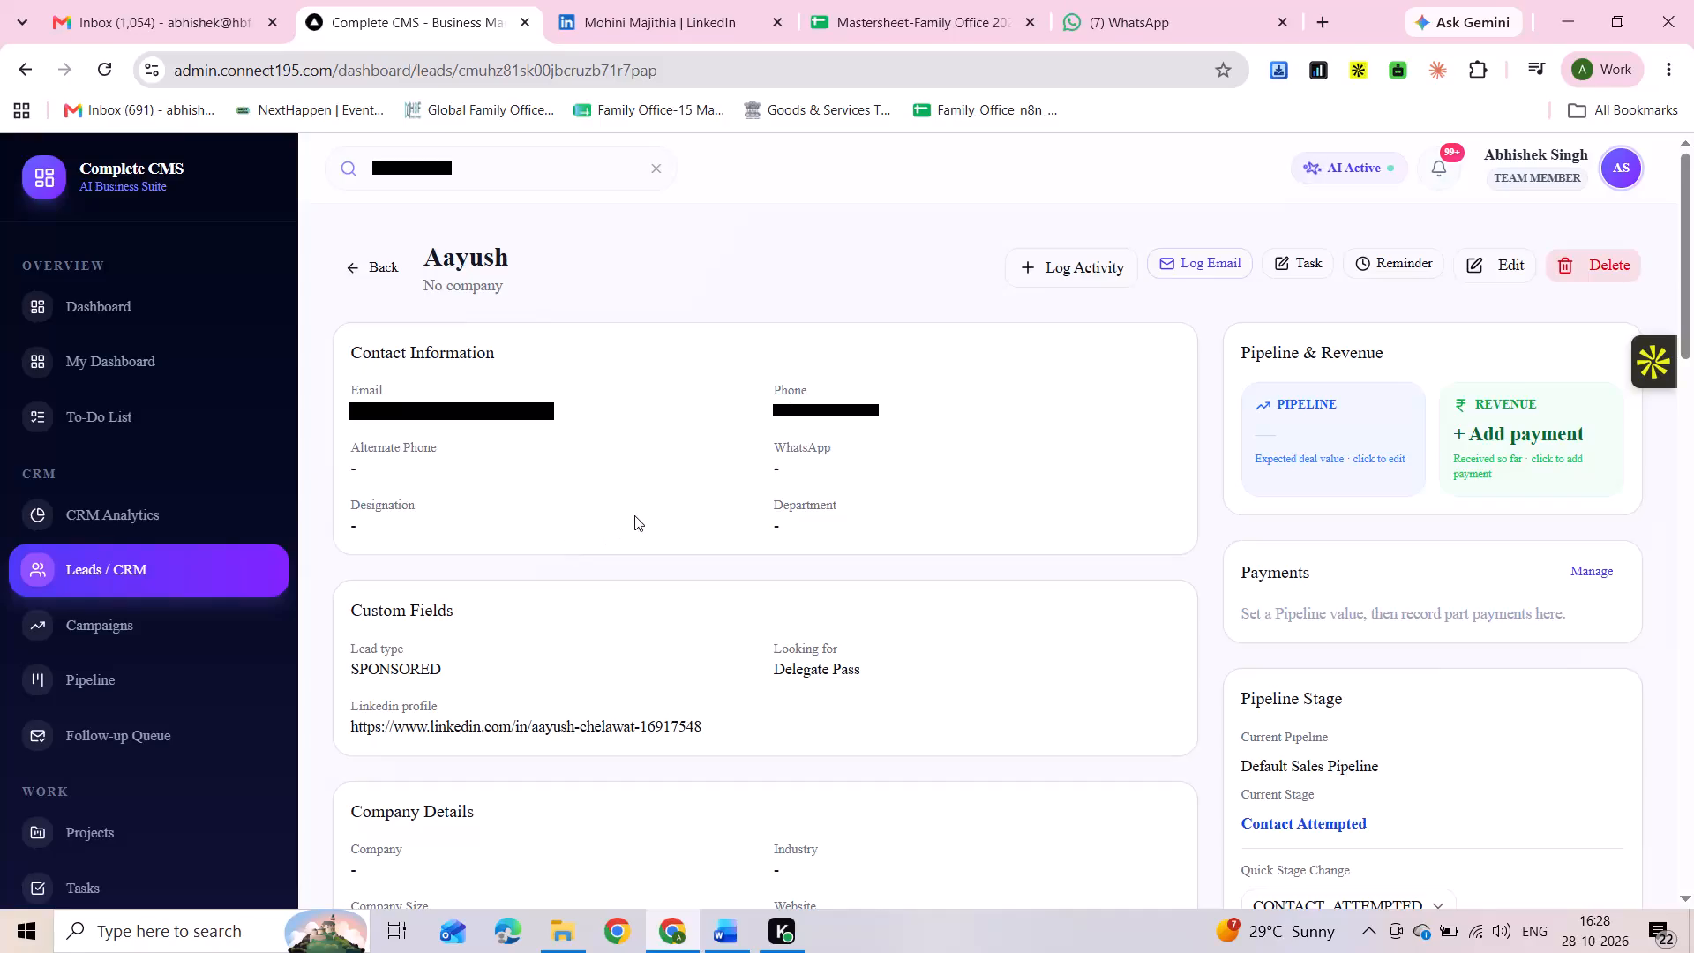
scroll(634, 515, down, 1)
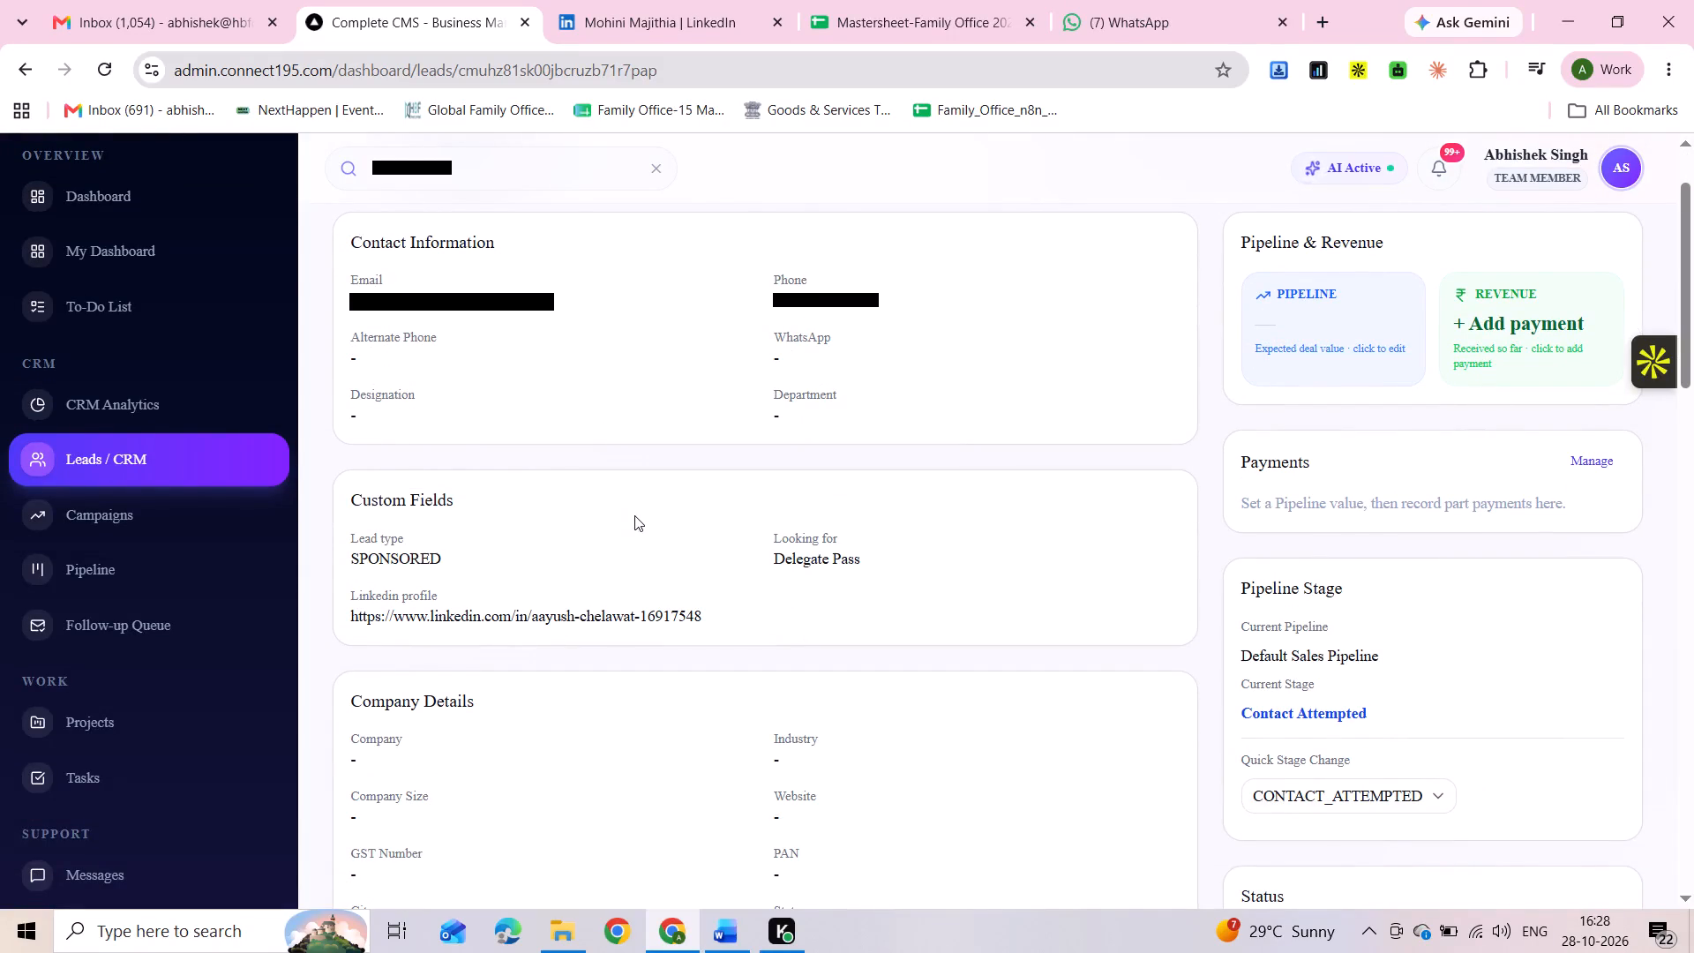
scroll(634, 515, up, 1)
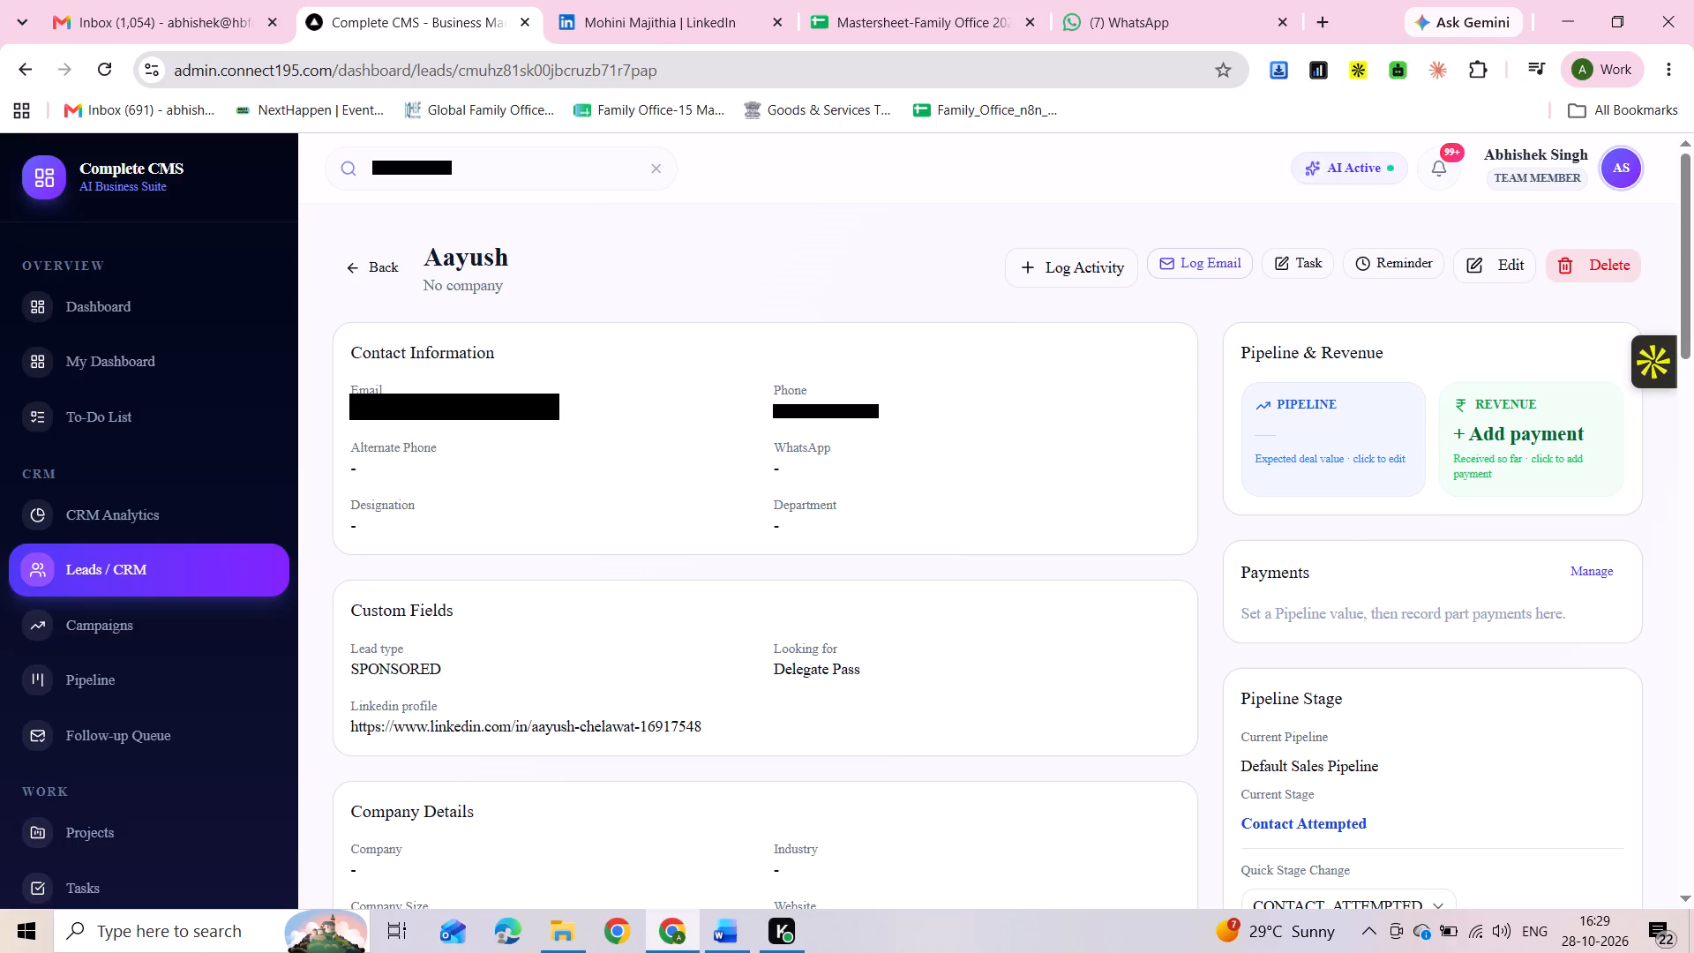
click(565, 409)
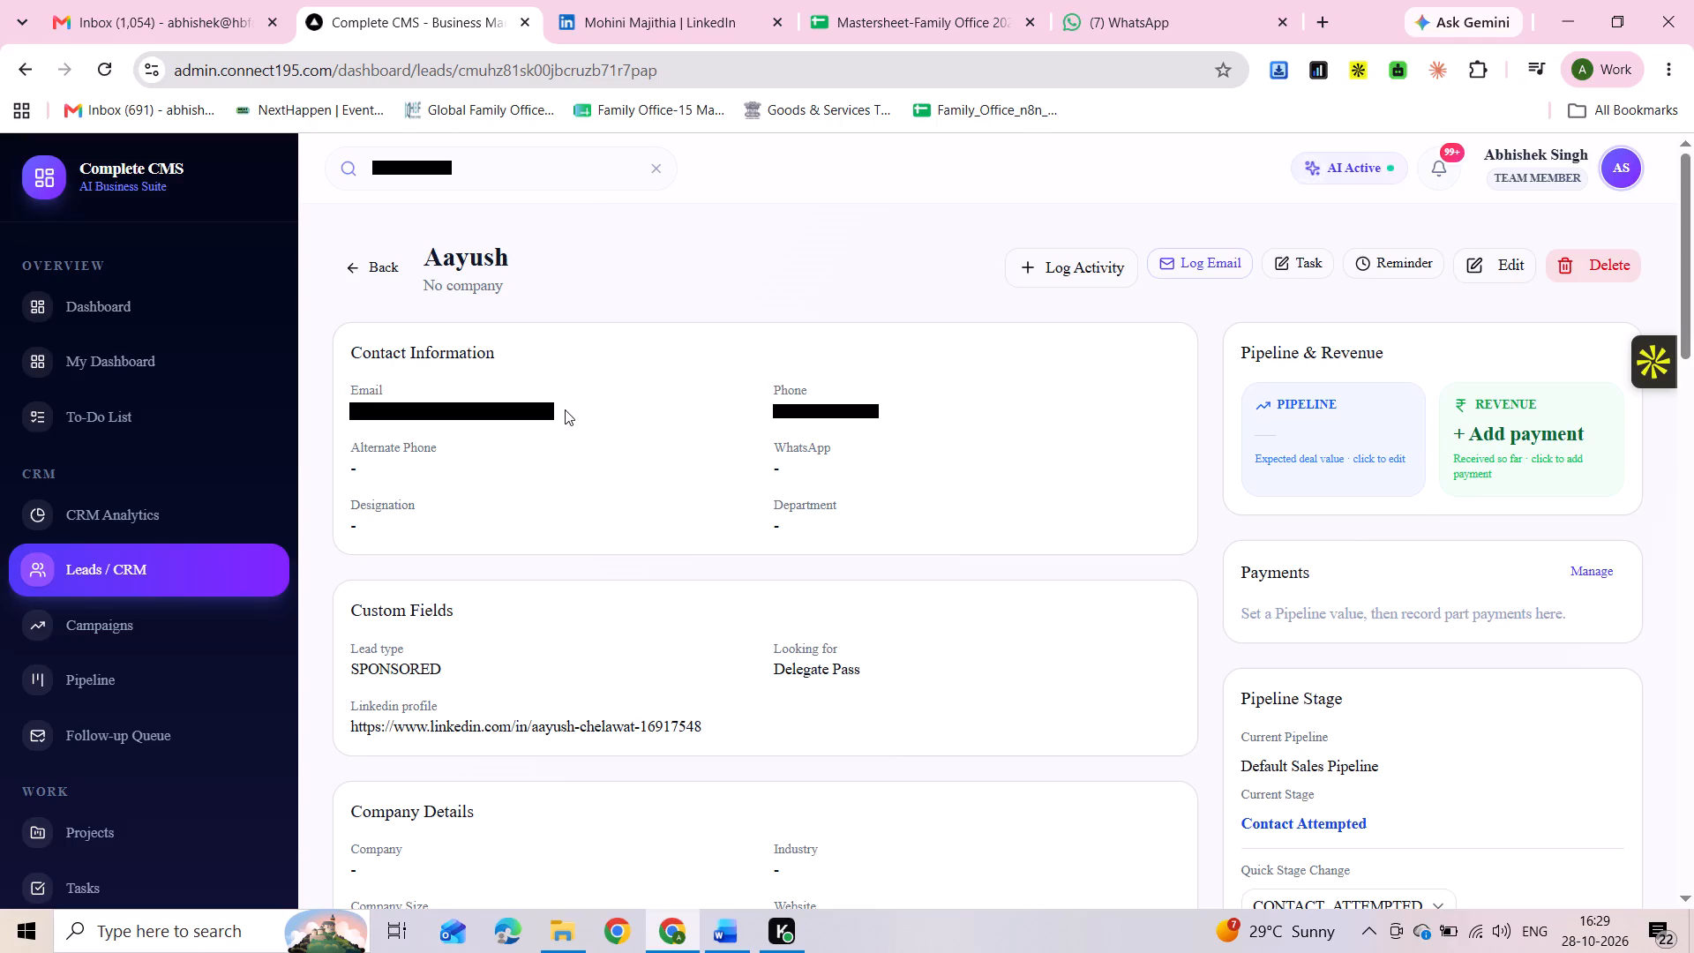
click(560, 411)
drag(560, 411, 554, 411)
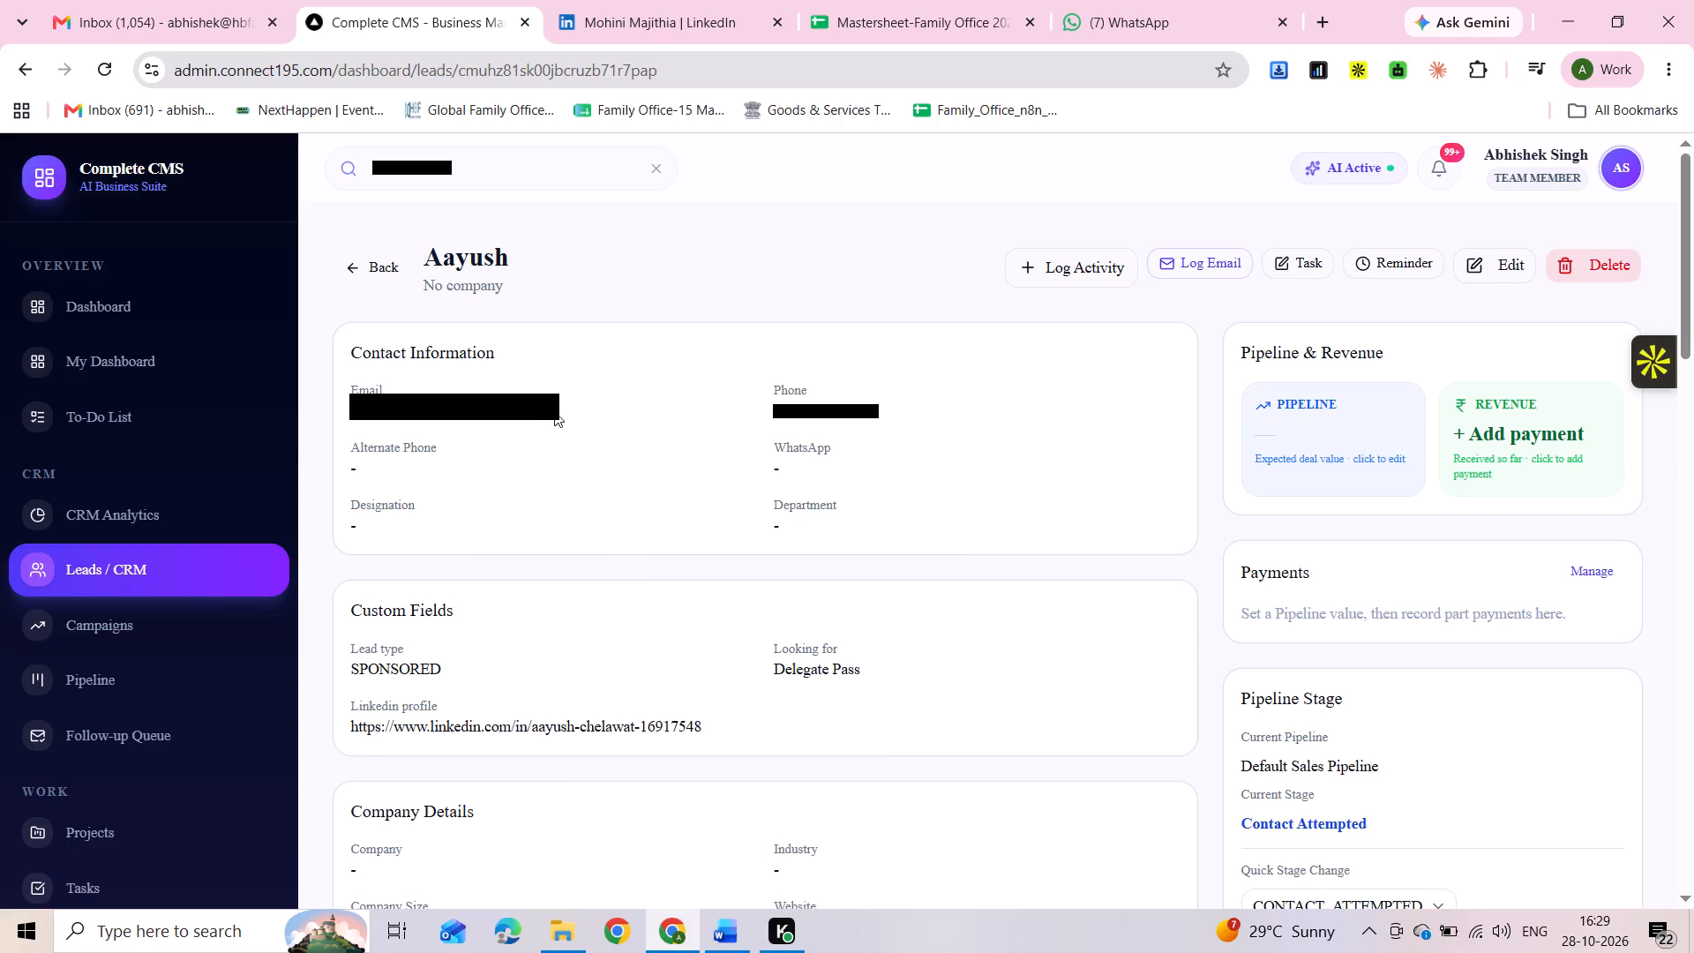
drag(554, 411, 547, 411)
click(542, 412)
click(530, 419)
click(554, 419)
drag(561, 414, 345, 421)
key(ctrl+c)
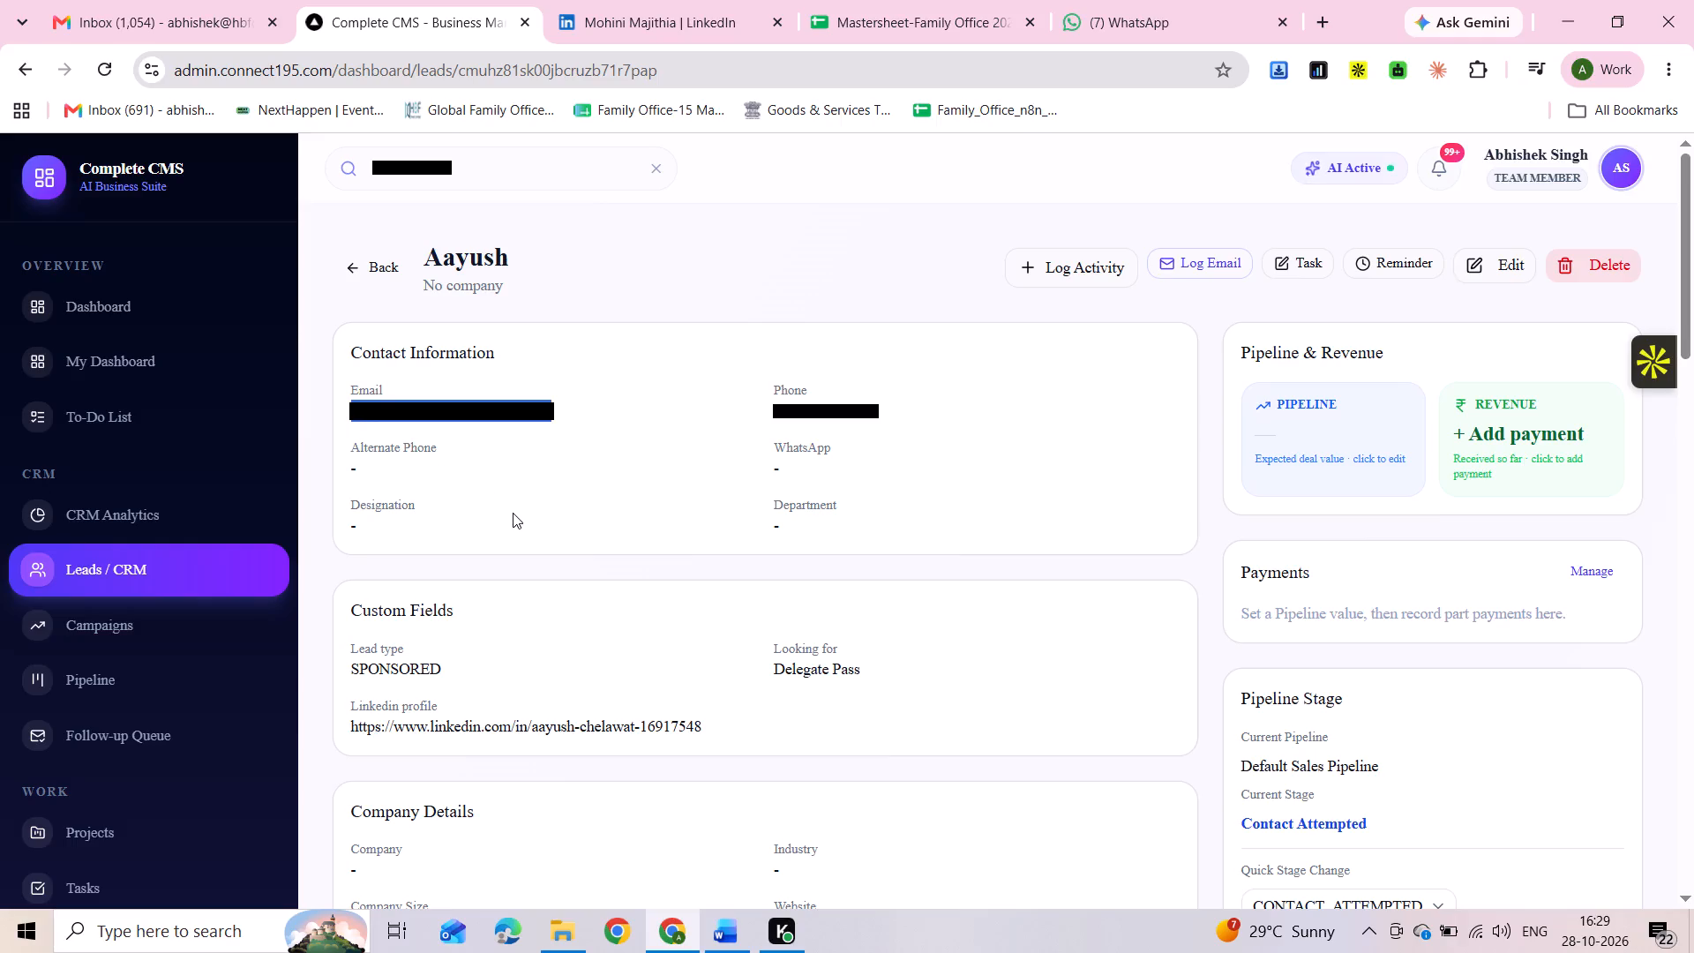
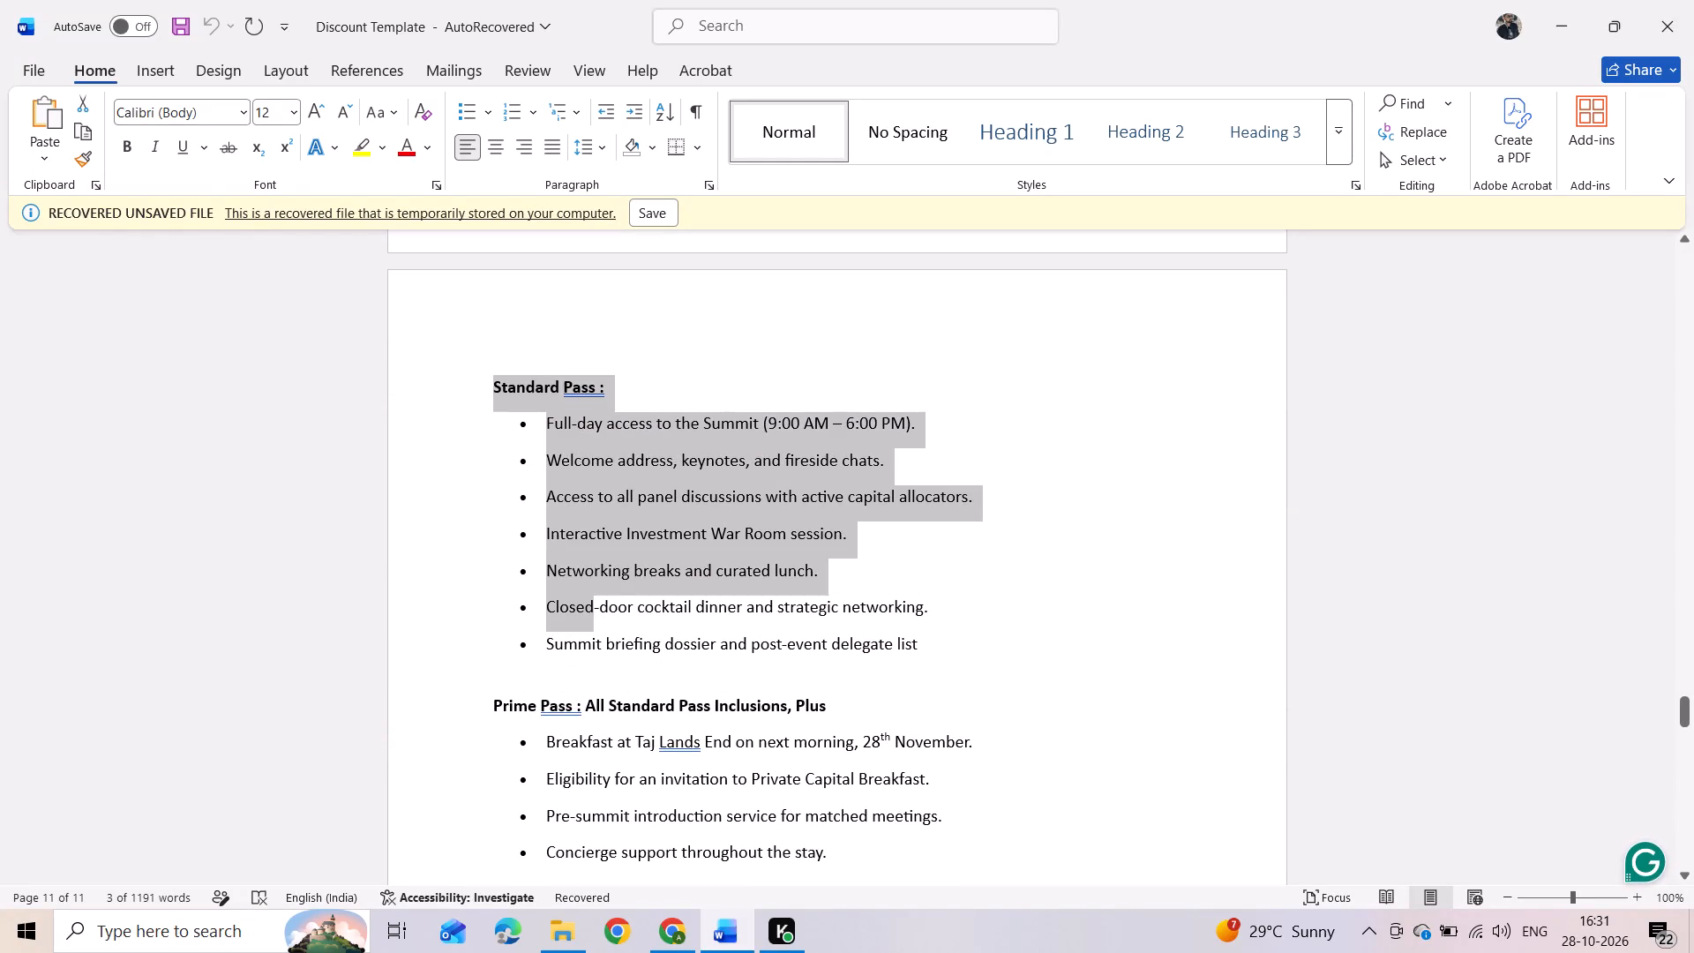
In the Word document Discount Template, copy the Standard, Prime and Premium Pass sections, from the Standard Pass heading through the Taj Lands End accommodation line.
drag(575, 623, 794, 679)
scroll(581, 648, down, 5)
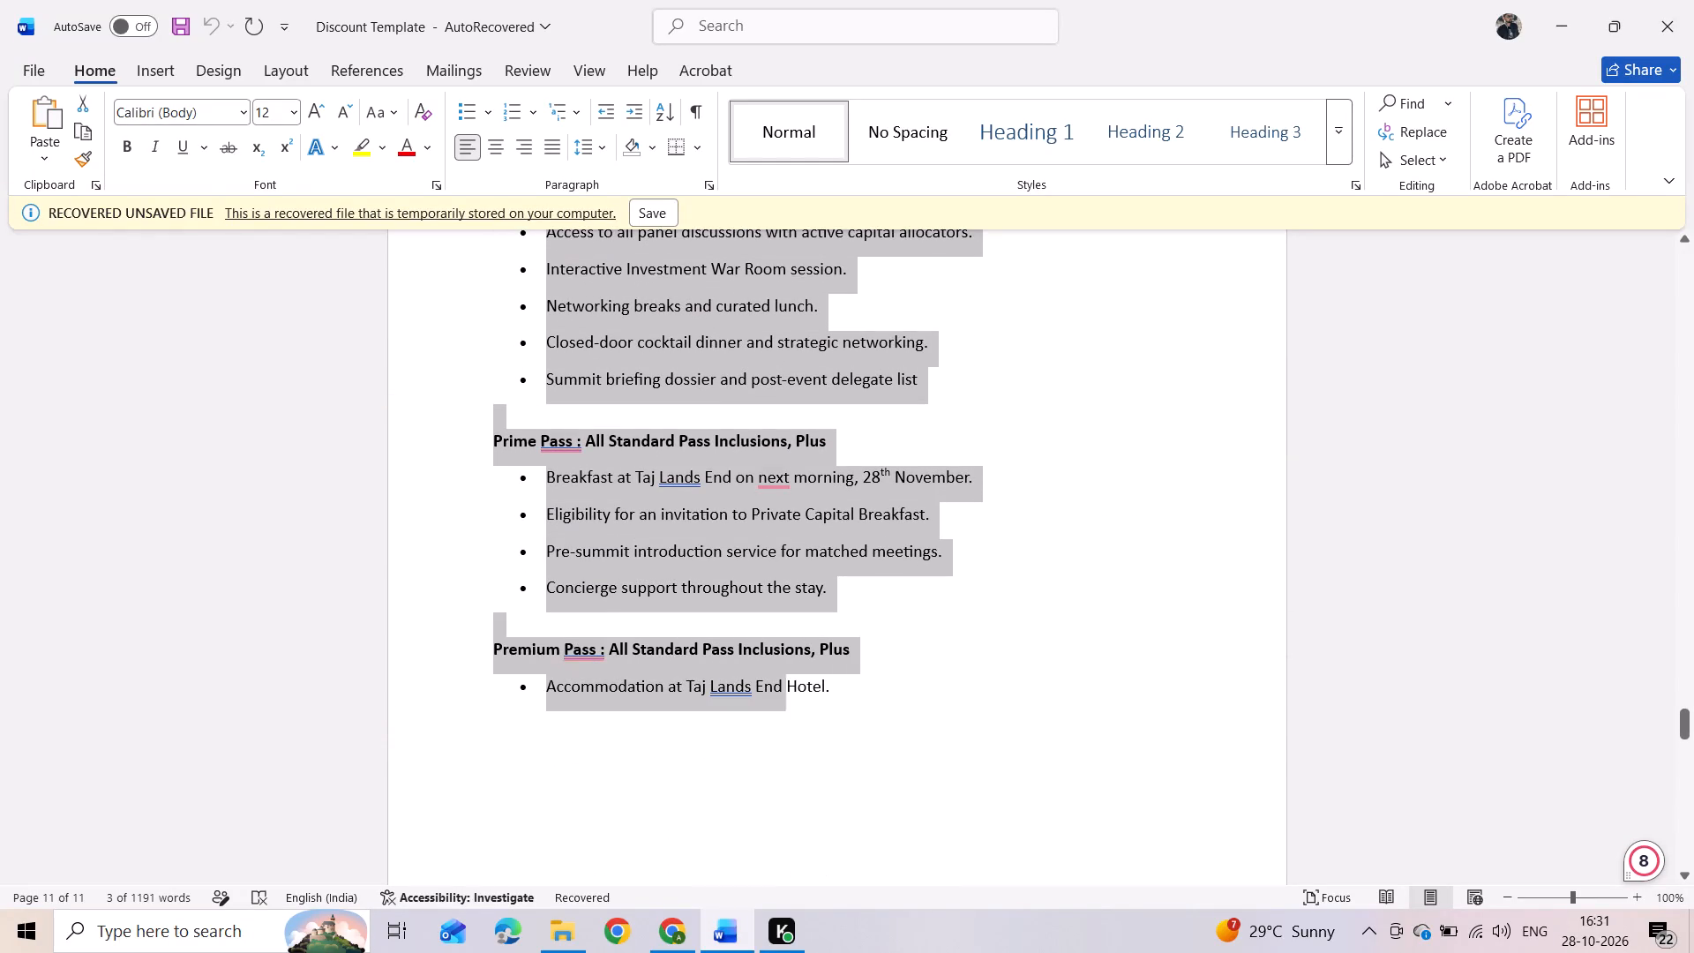
drag(794, 679, 841, 692)
key(ctrl+c)
key(ctrl+c)
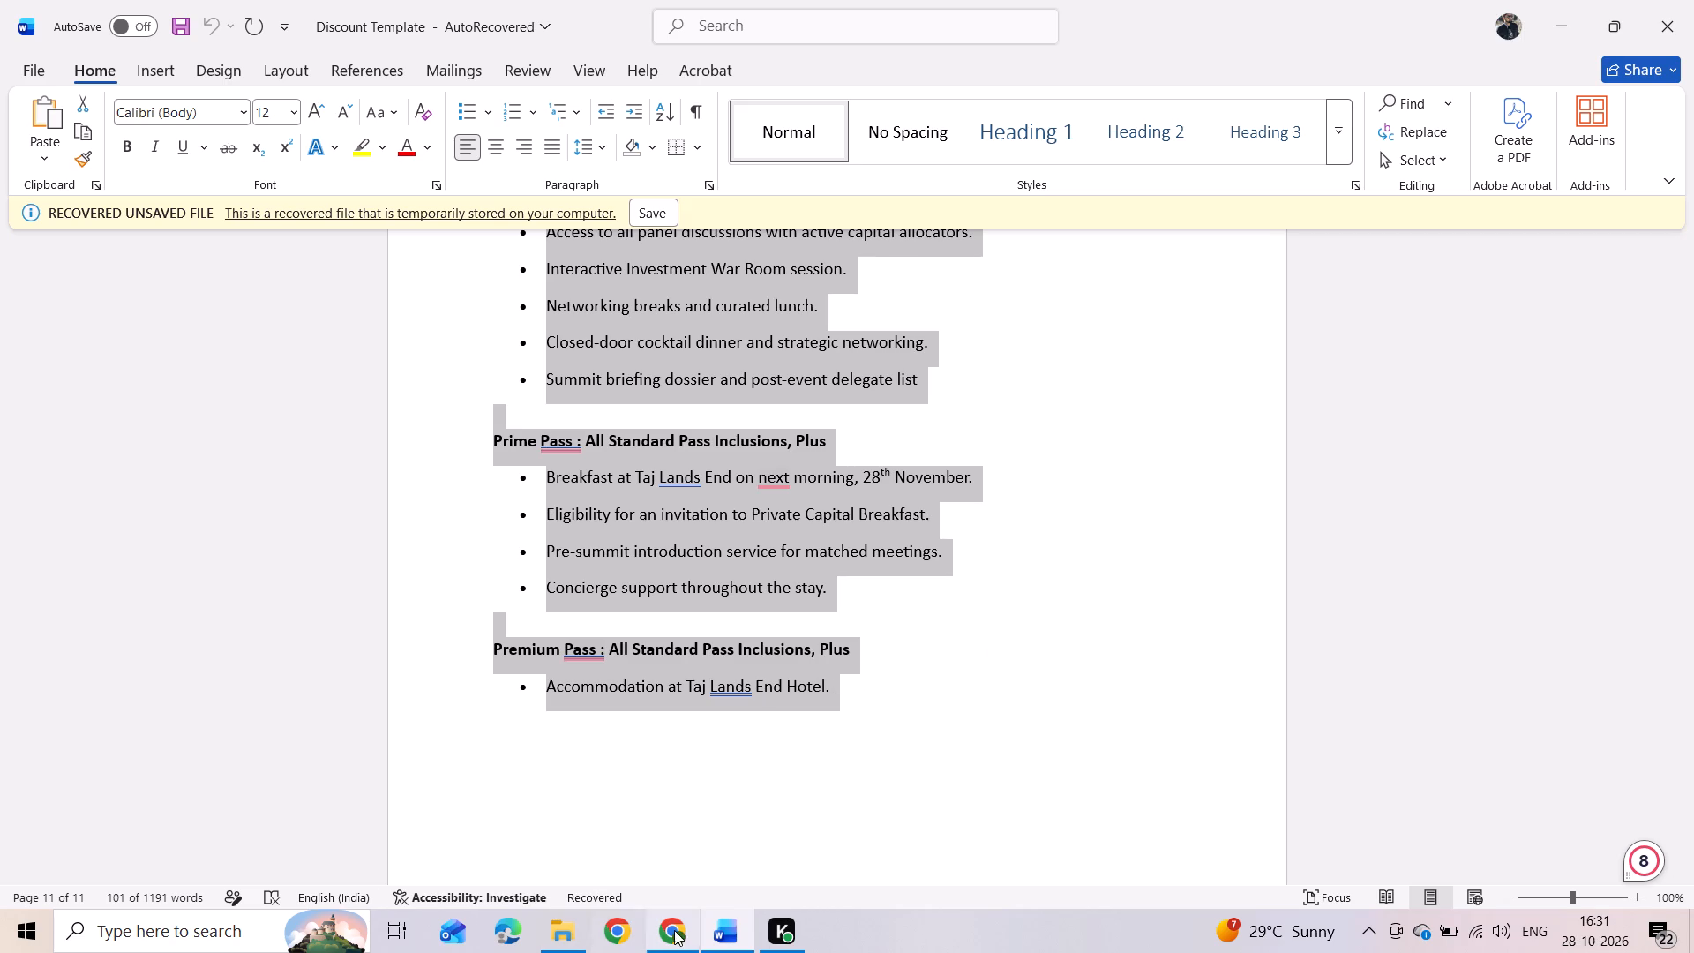
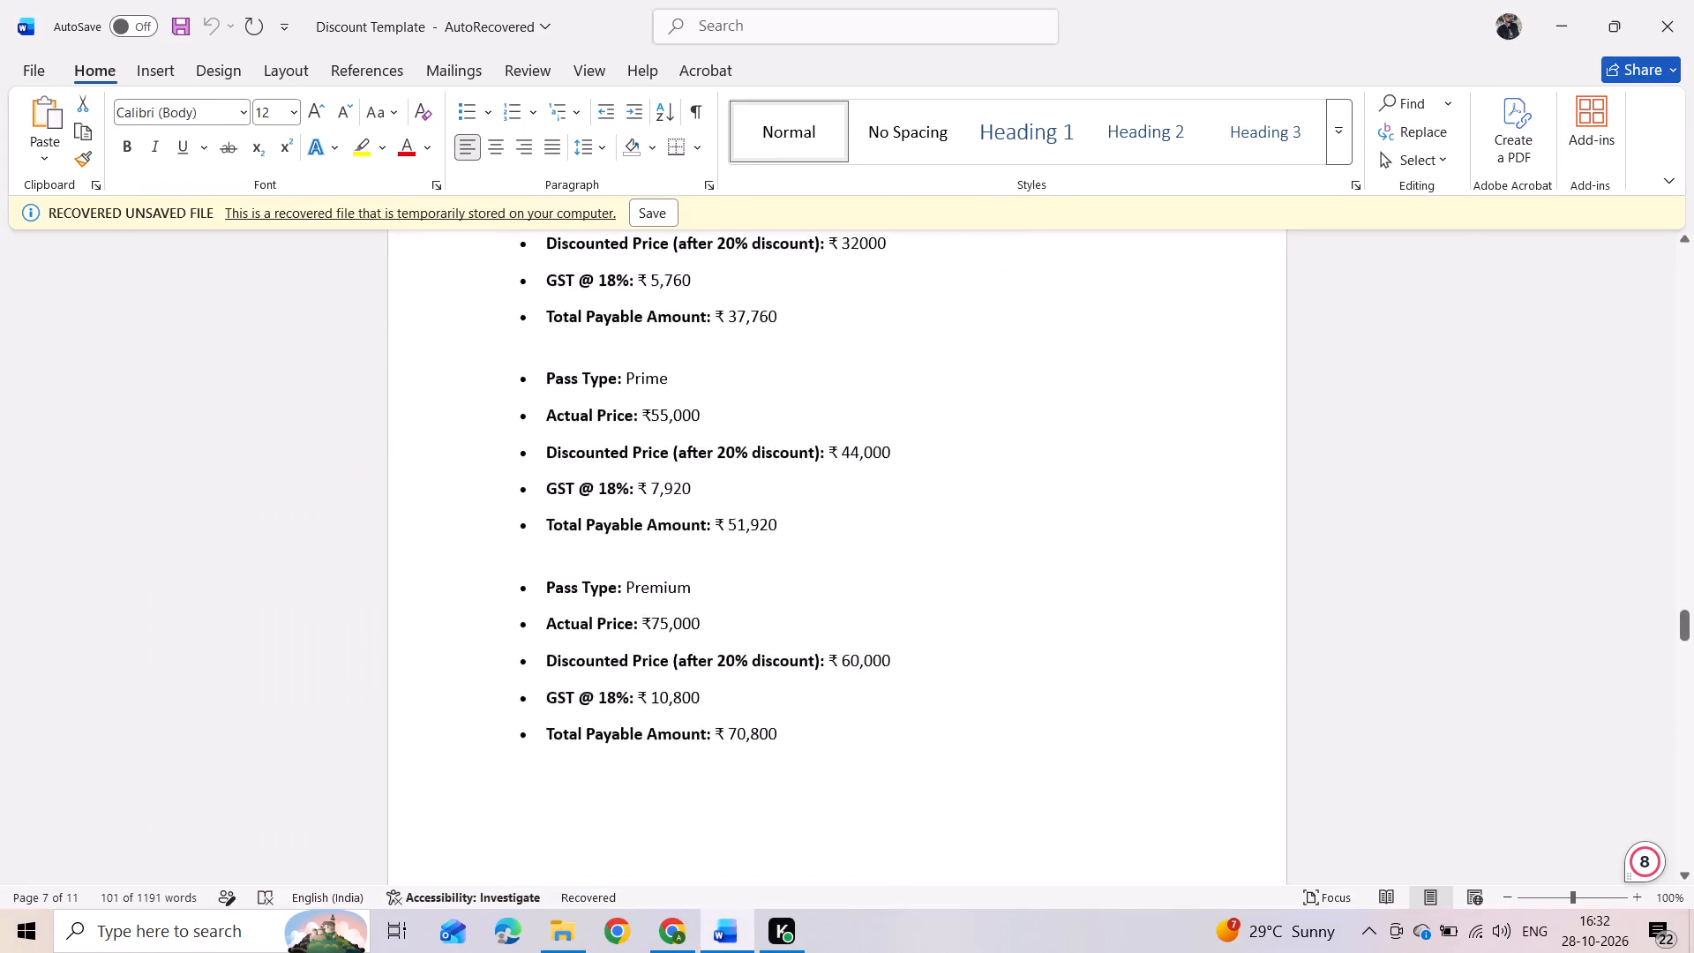
Review the Discount Template's payment details, examining the Standard, Prime and Premium pass pricing, the double-occupancy combo offer and the payment instructions.
scroll(595, 725, up, 1)
scroll(595, 725, down, 10)
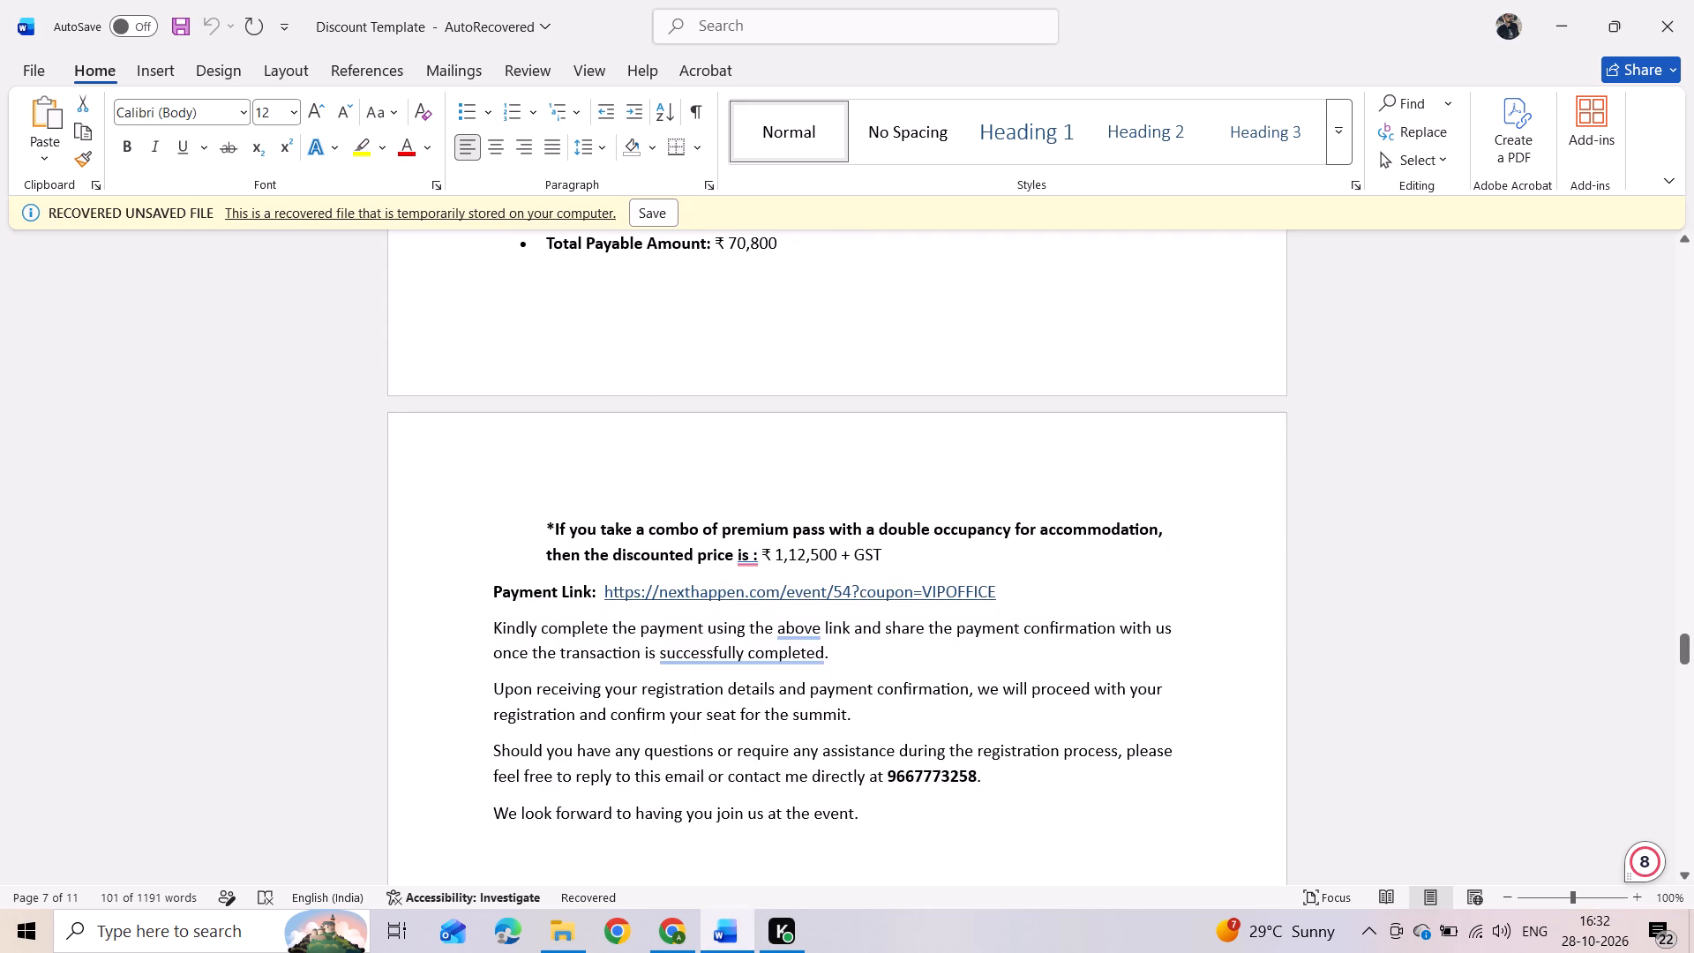
scroll(595, 725, up, 13)
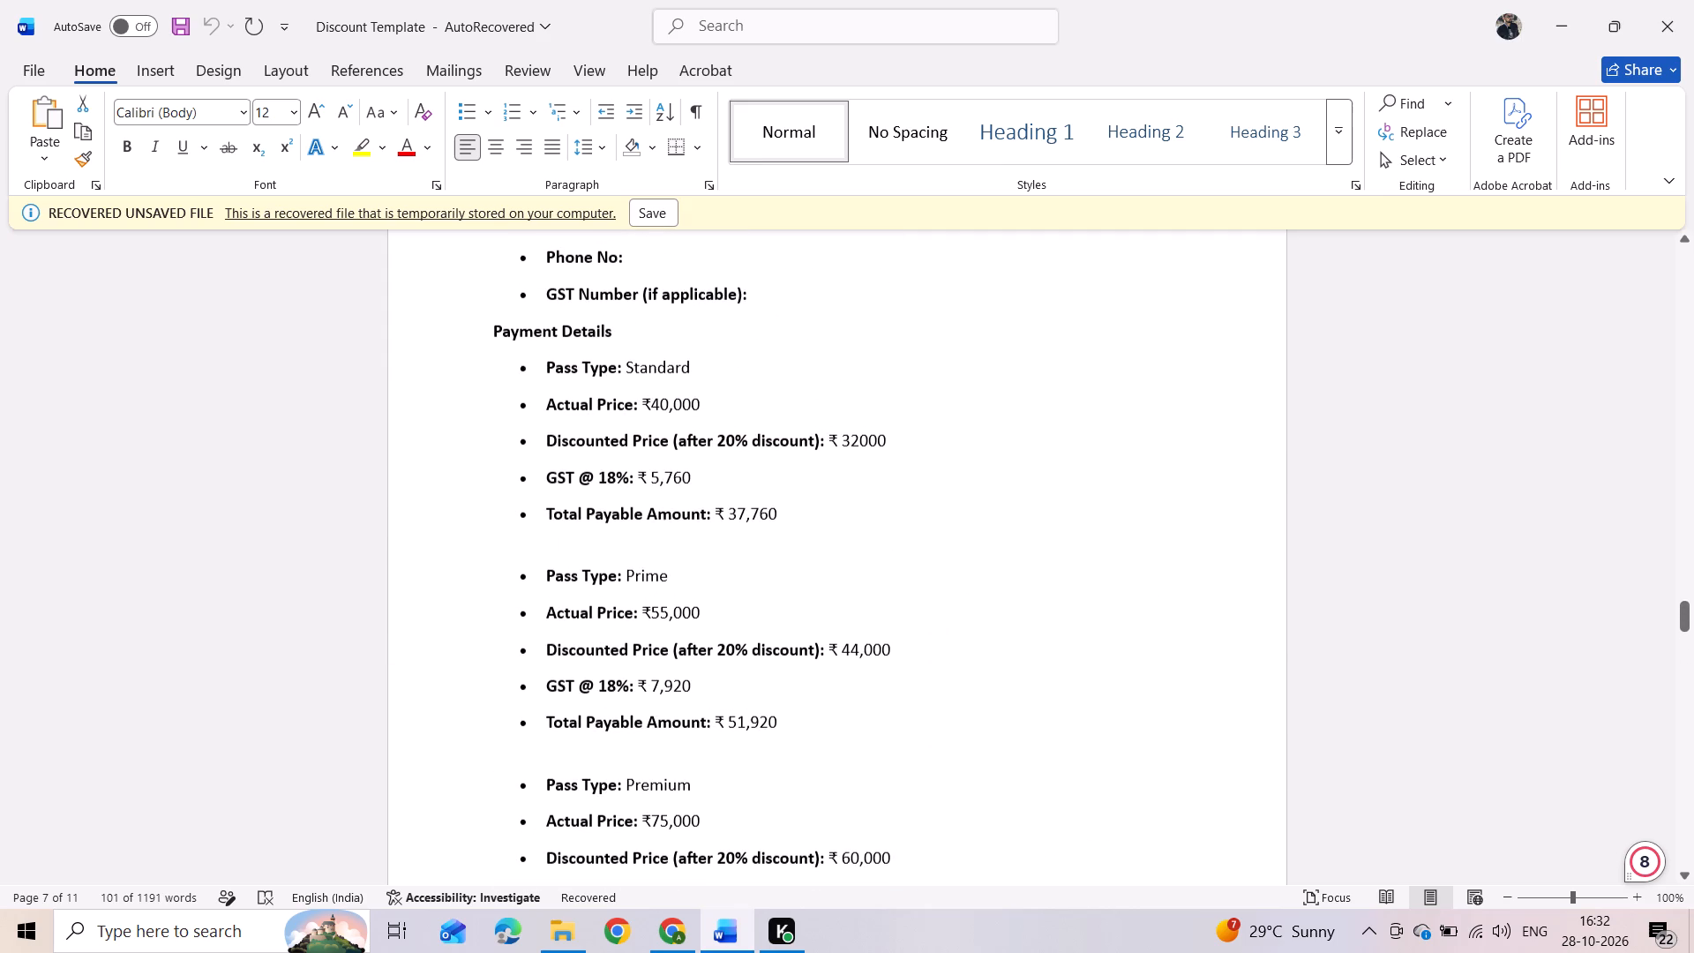
Look through the registration email versions in the Discount Template document, examining the discounted pass prices, payment links and registration details.
scroll(595, 725, up, 3)
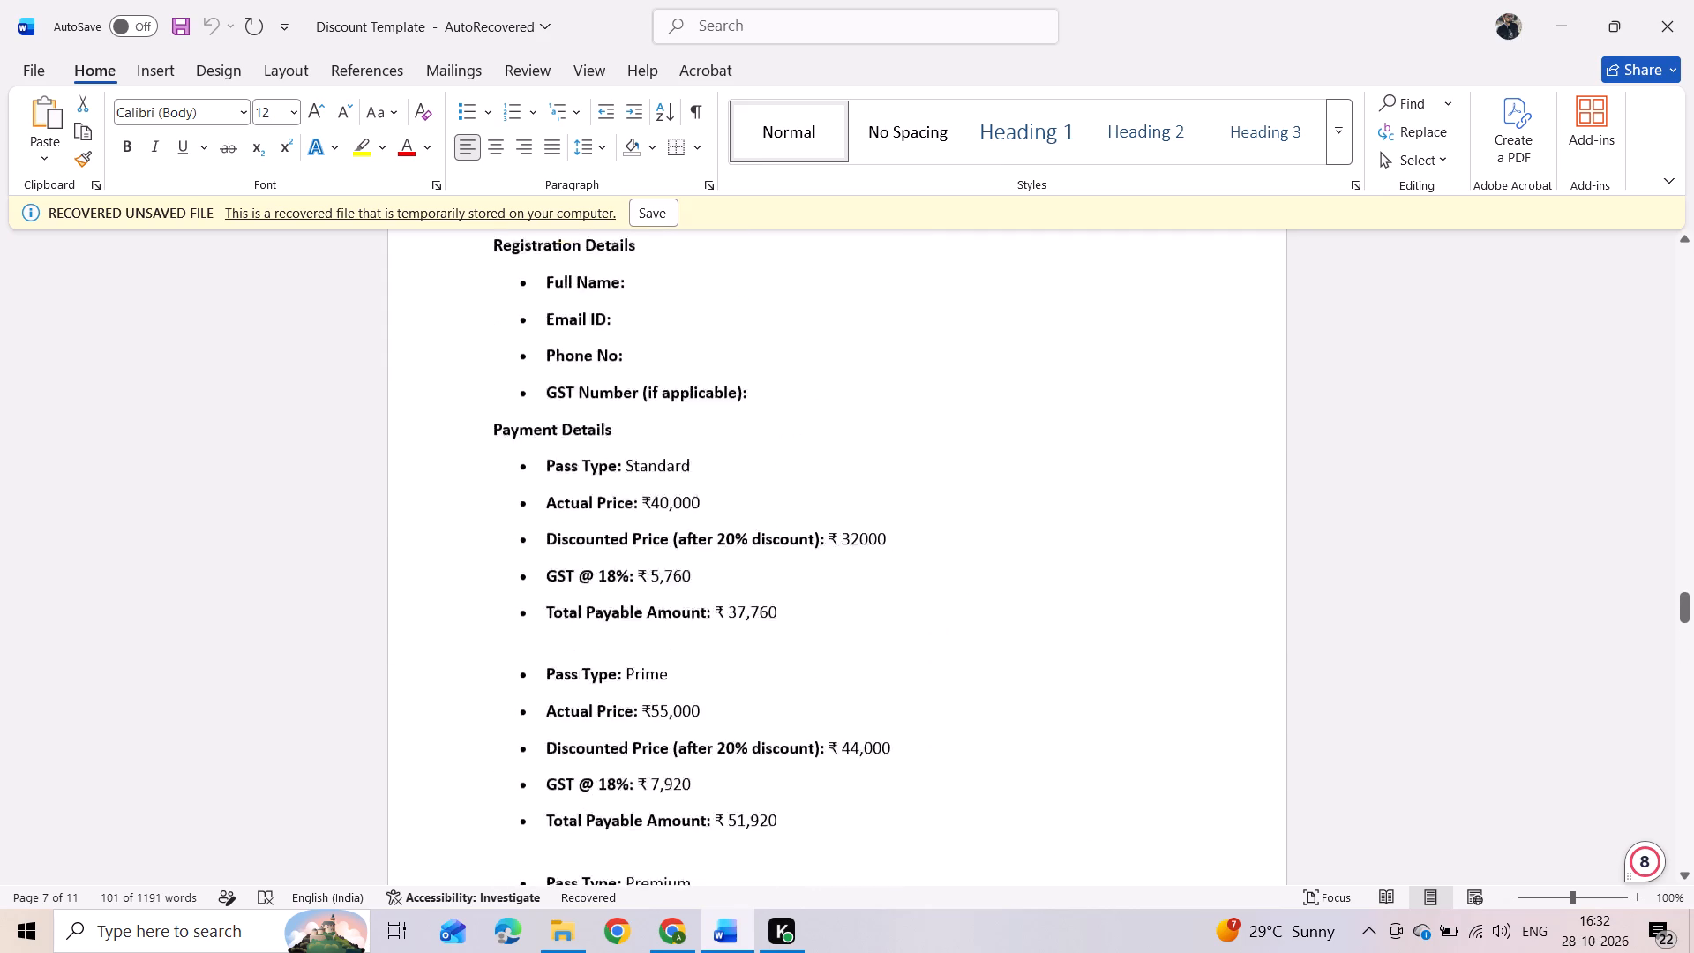
scroll(595, 725, up, 18)
scroll(595, 721, down, 9)
scroll(590, 683, up, 11)
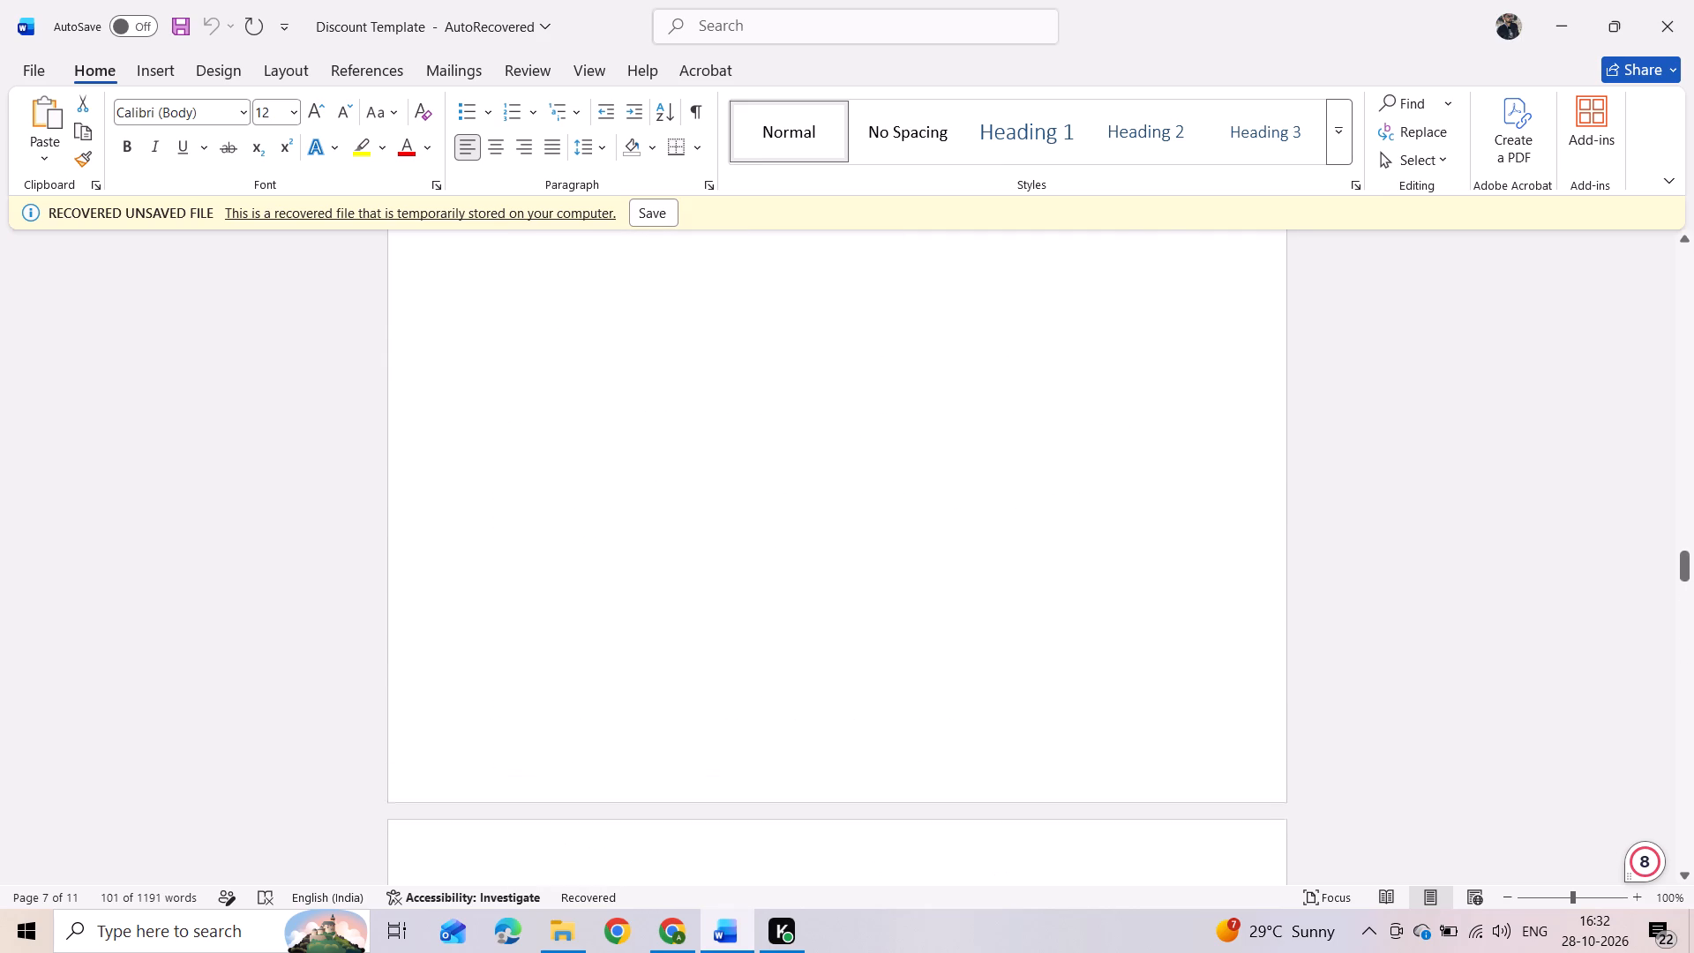
scroll(590, 683, up, 15)
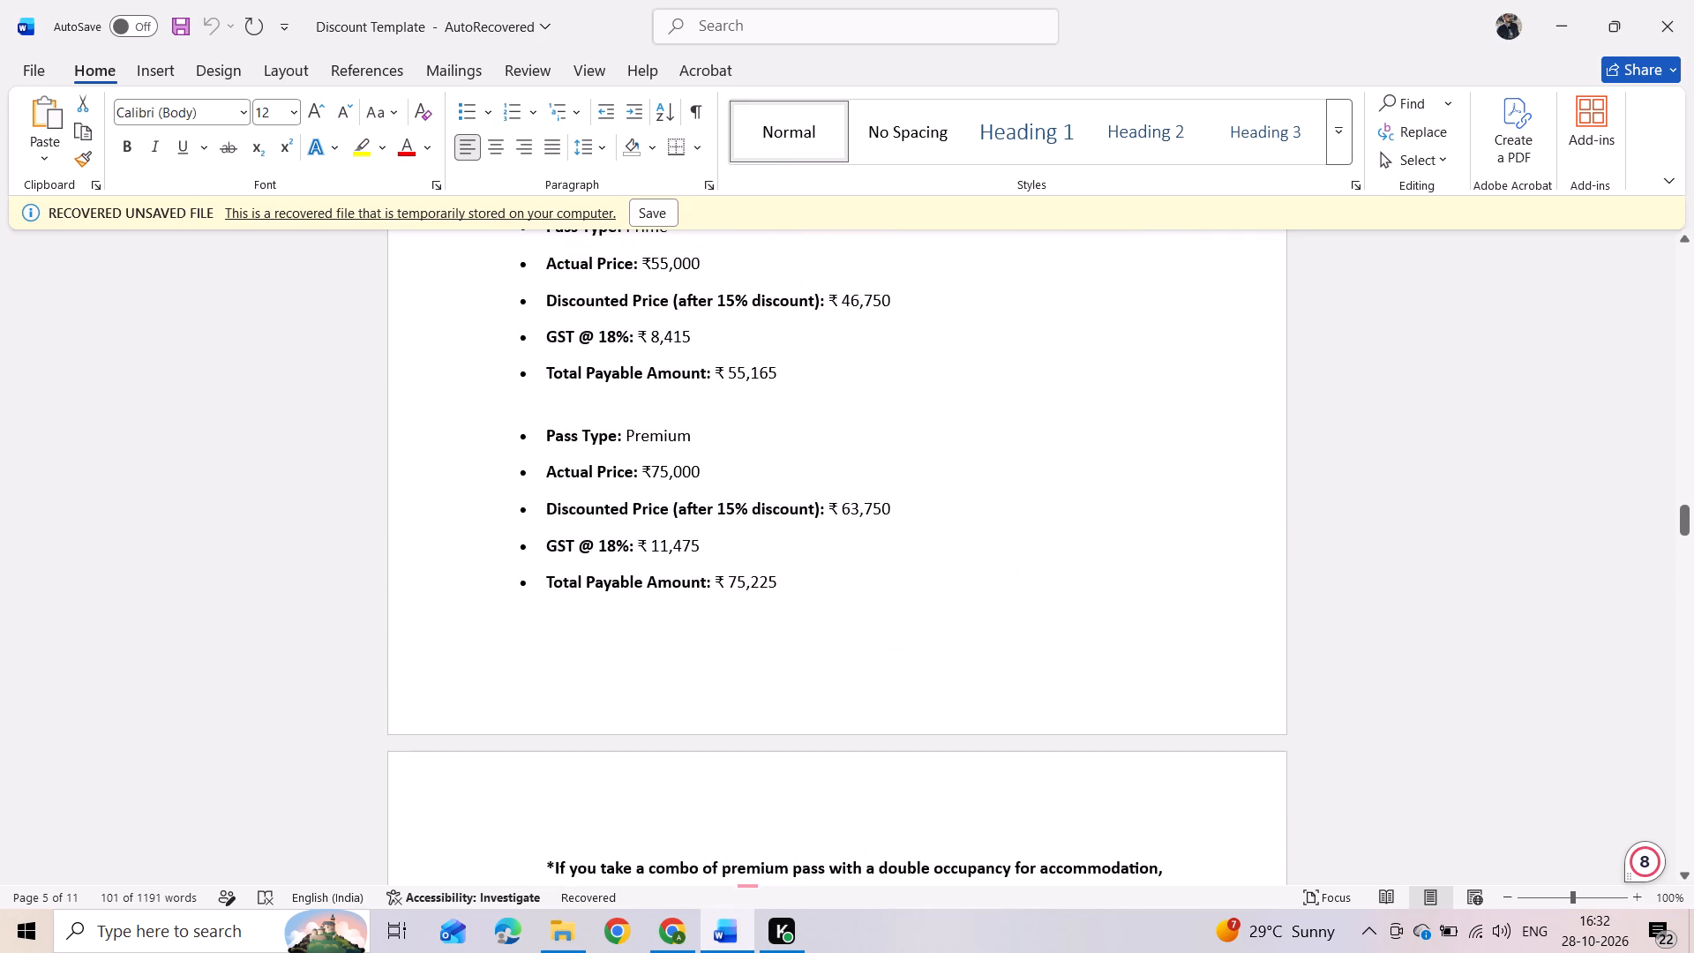
scroll(590, 683, down, 4)
scroll(590, 683, up, 1)
scroll(590, 683, down, 7)
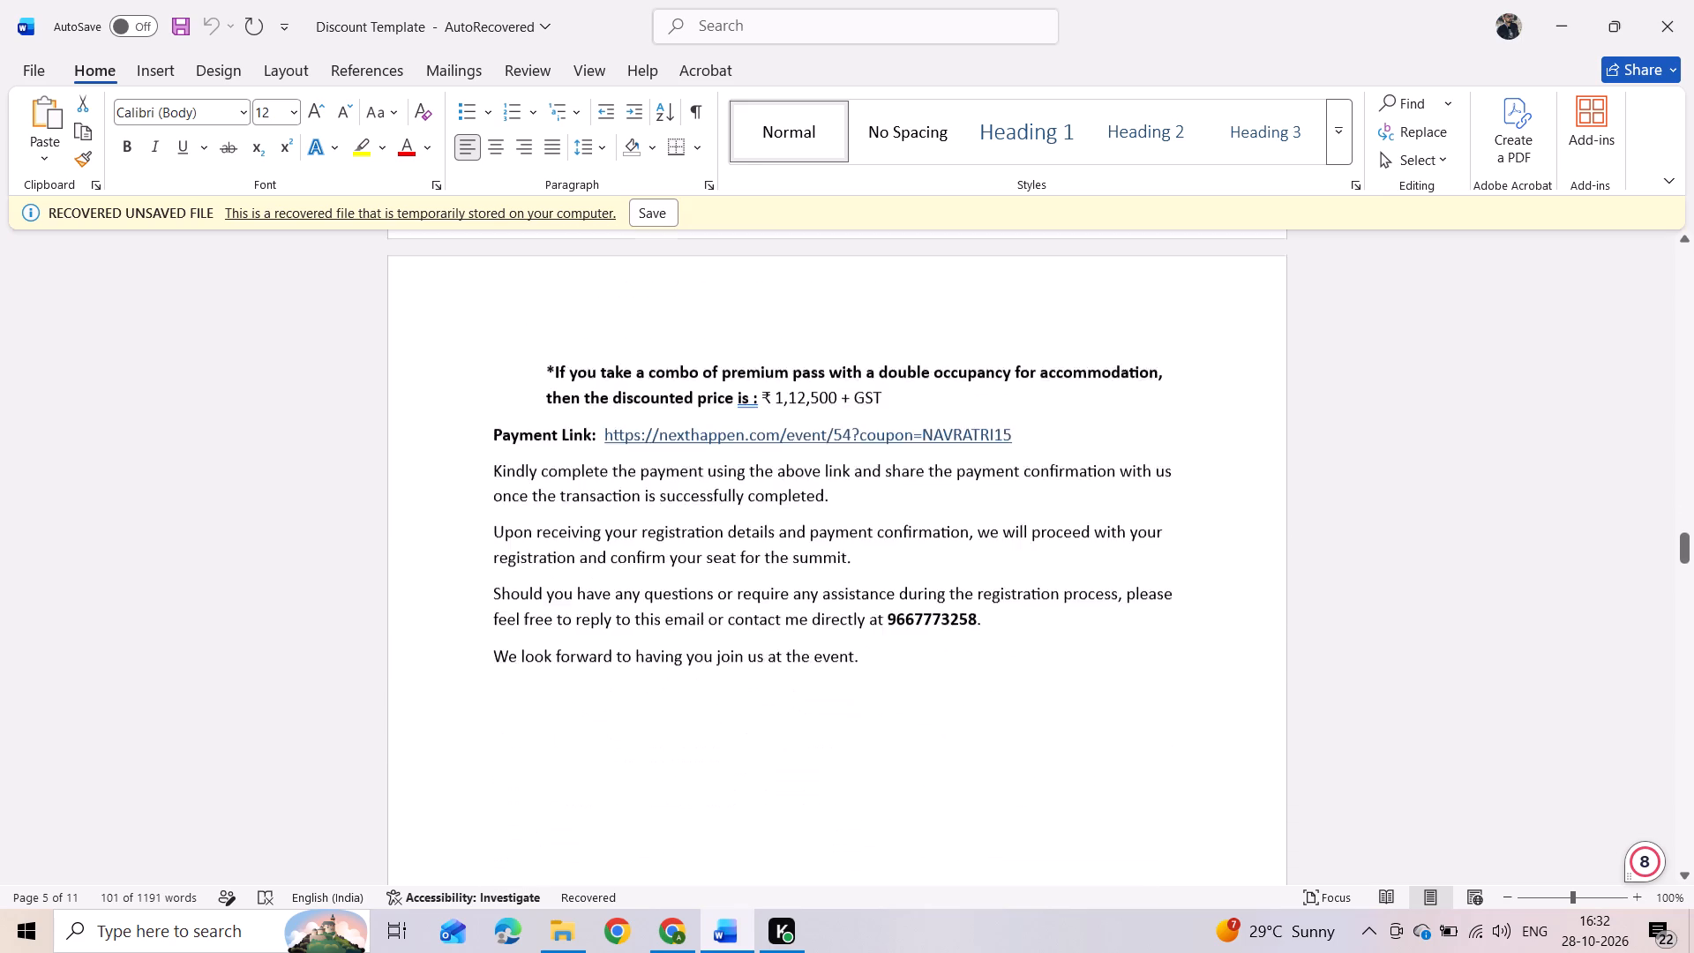
scroll(583, 660, down, 20)
scroll(583, 660, down, 20)
scroll(583, 660, down, 6)
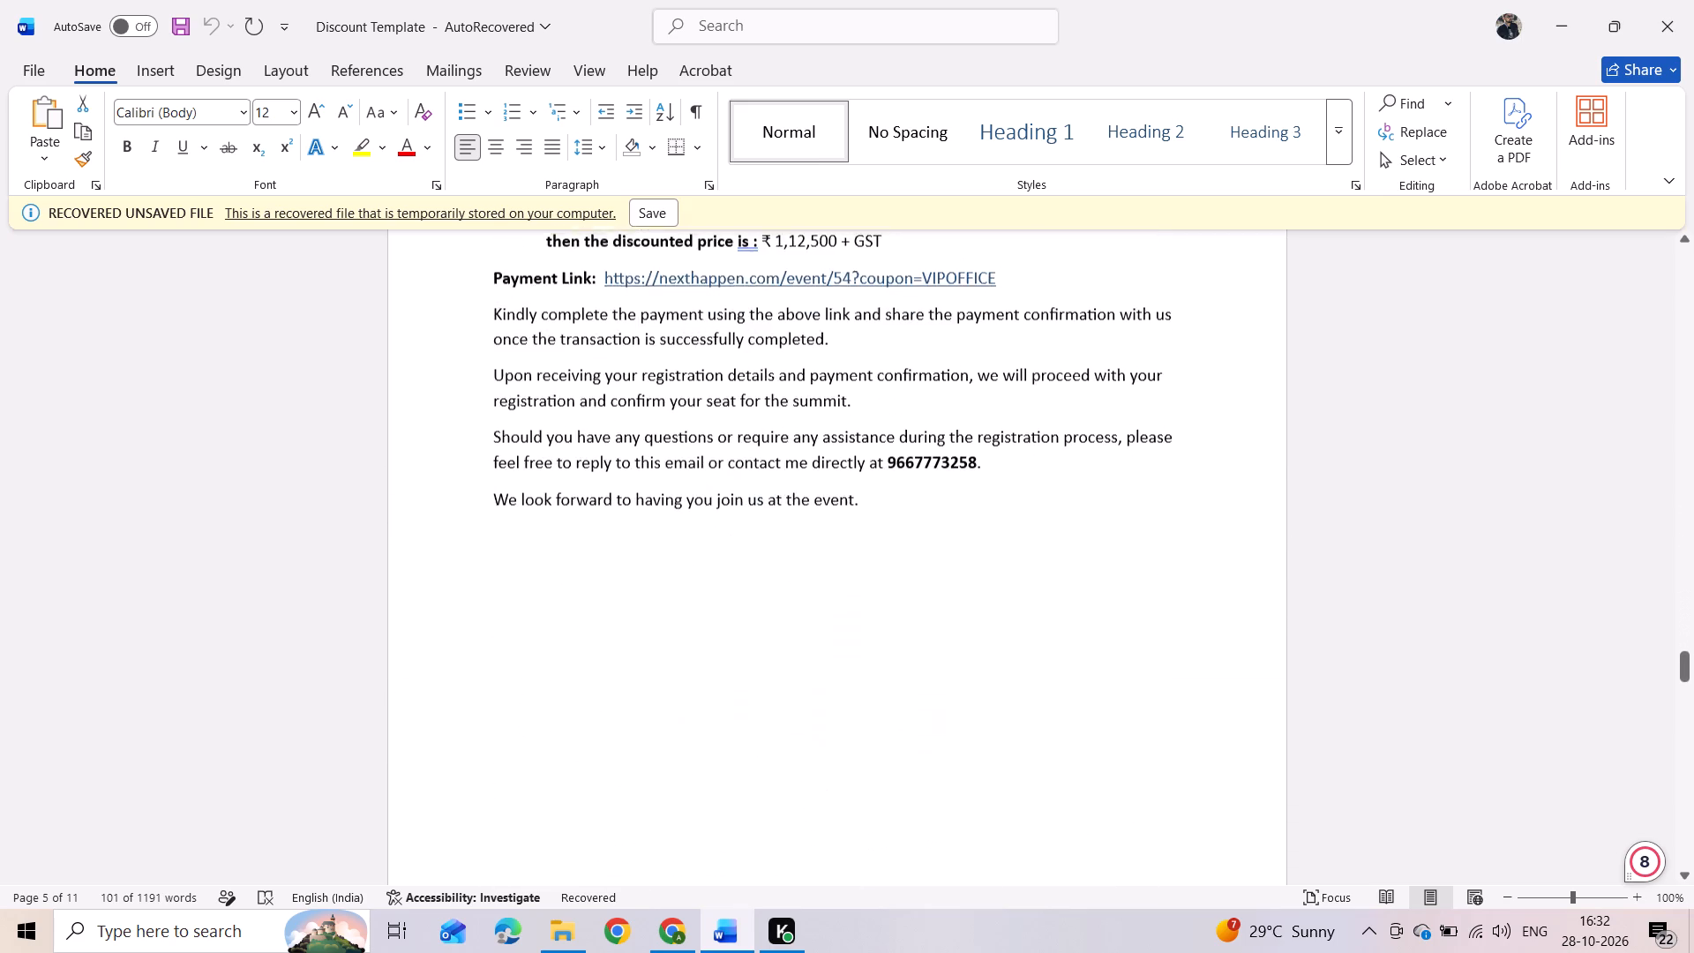
scroll(568, 681, down, 20)
scroll(568, 681, down, 19)
scroll(555, 697, down, 3)
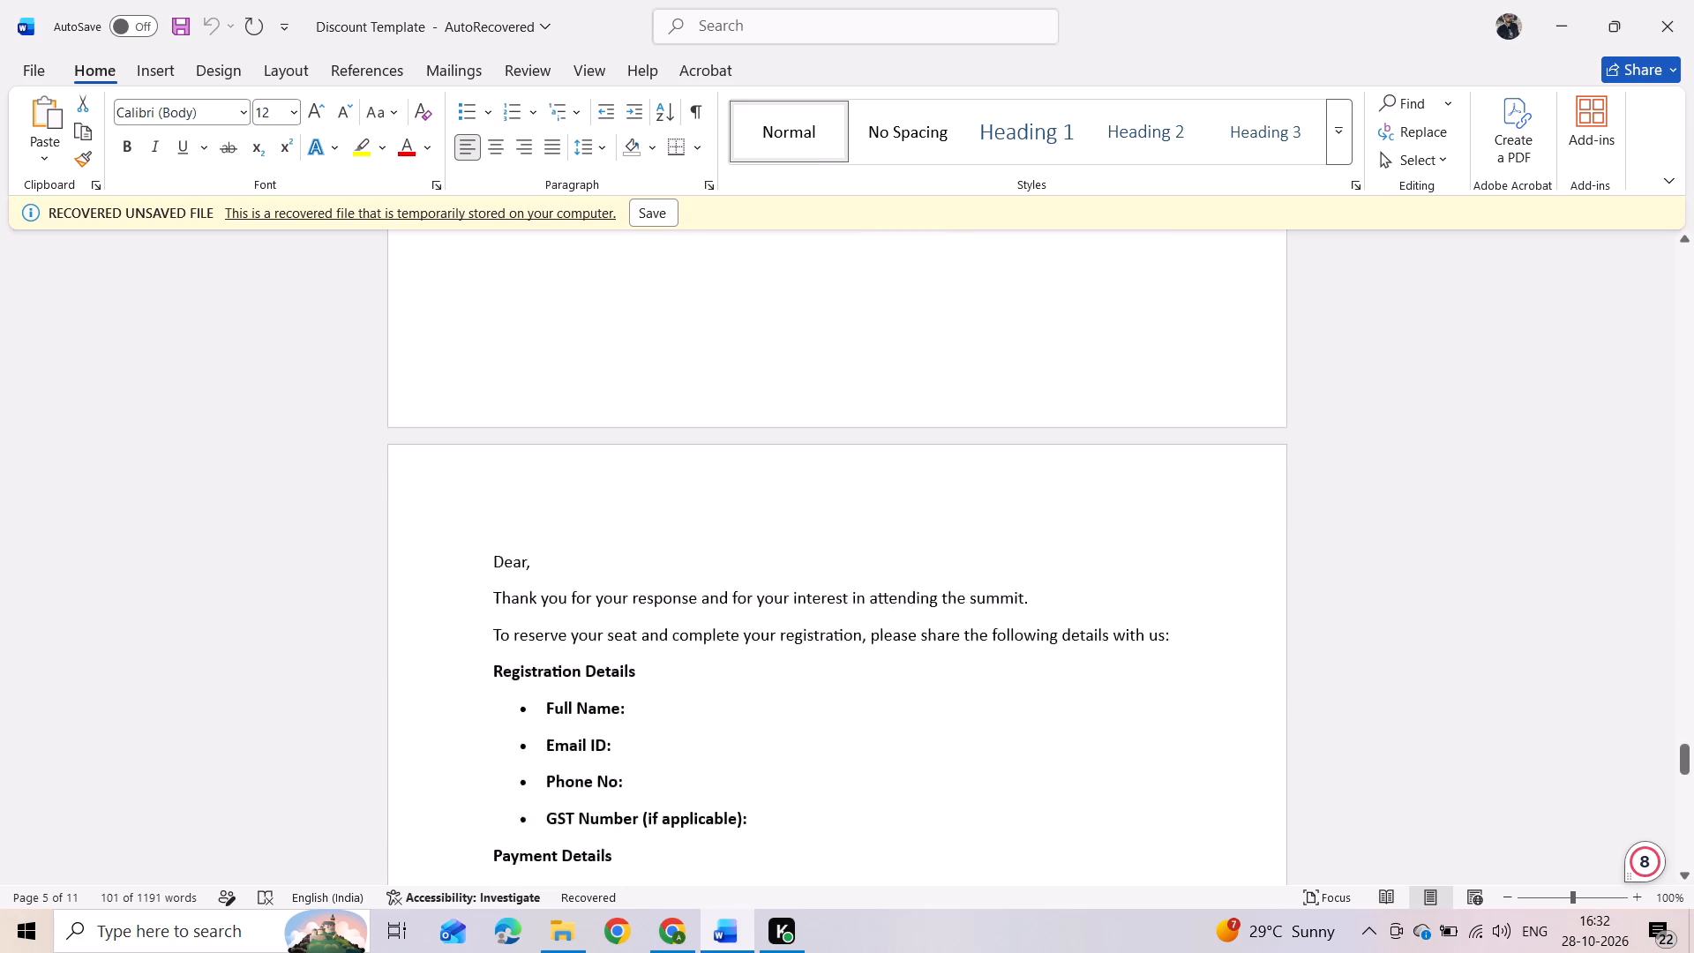
In the 25% discount registration email, select the two introductory paragraphs from "Thank you for your response" through "share the following details with us:".
scroll(554, 698, down, 3)
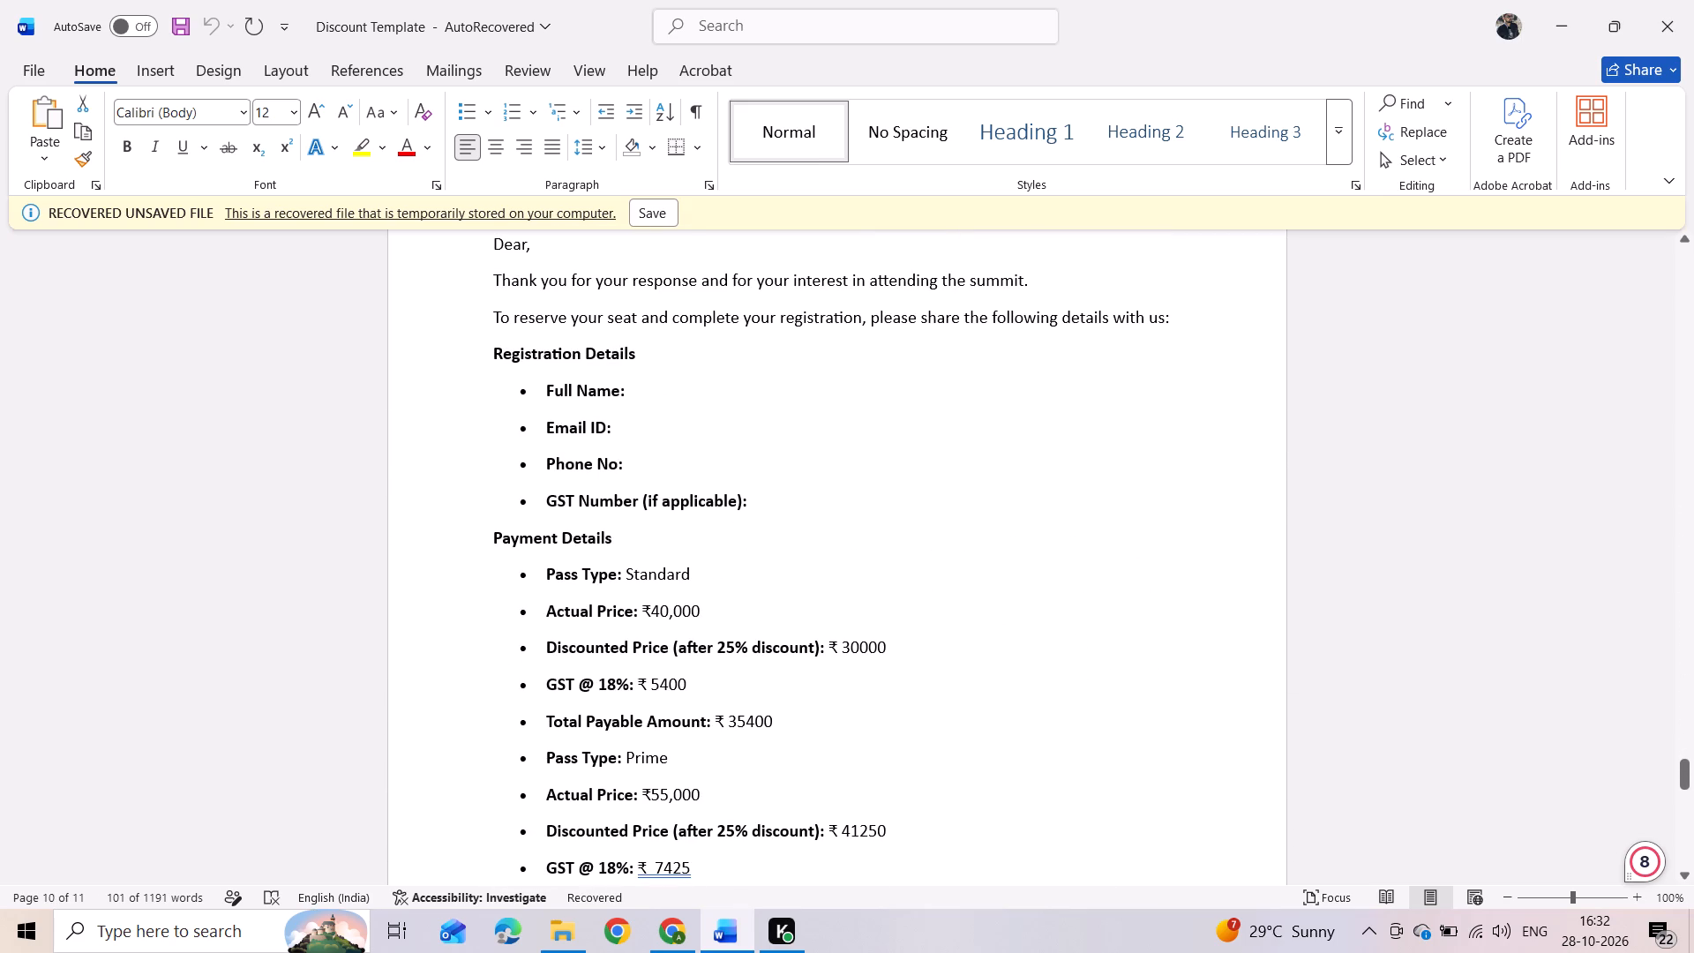
click(489, 285)
drag(513, 296, 527, 298)
drag(527, 298, 551, 307)
click(622, 326)
drag(489, 281, 585, 311)
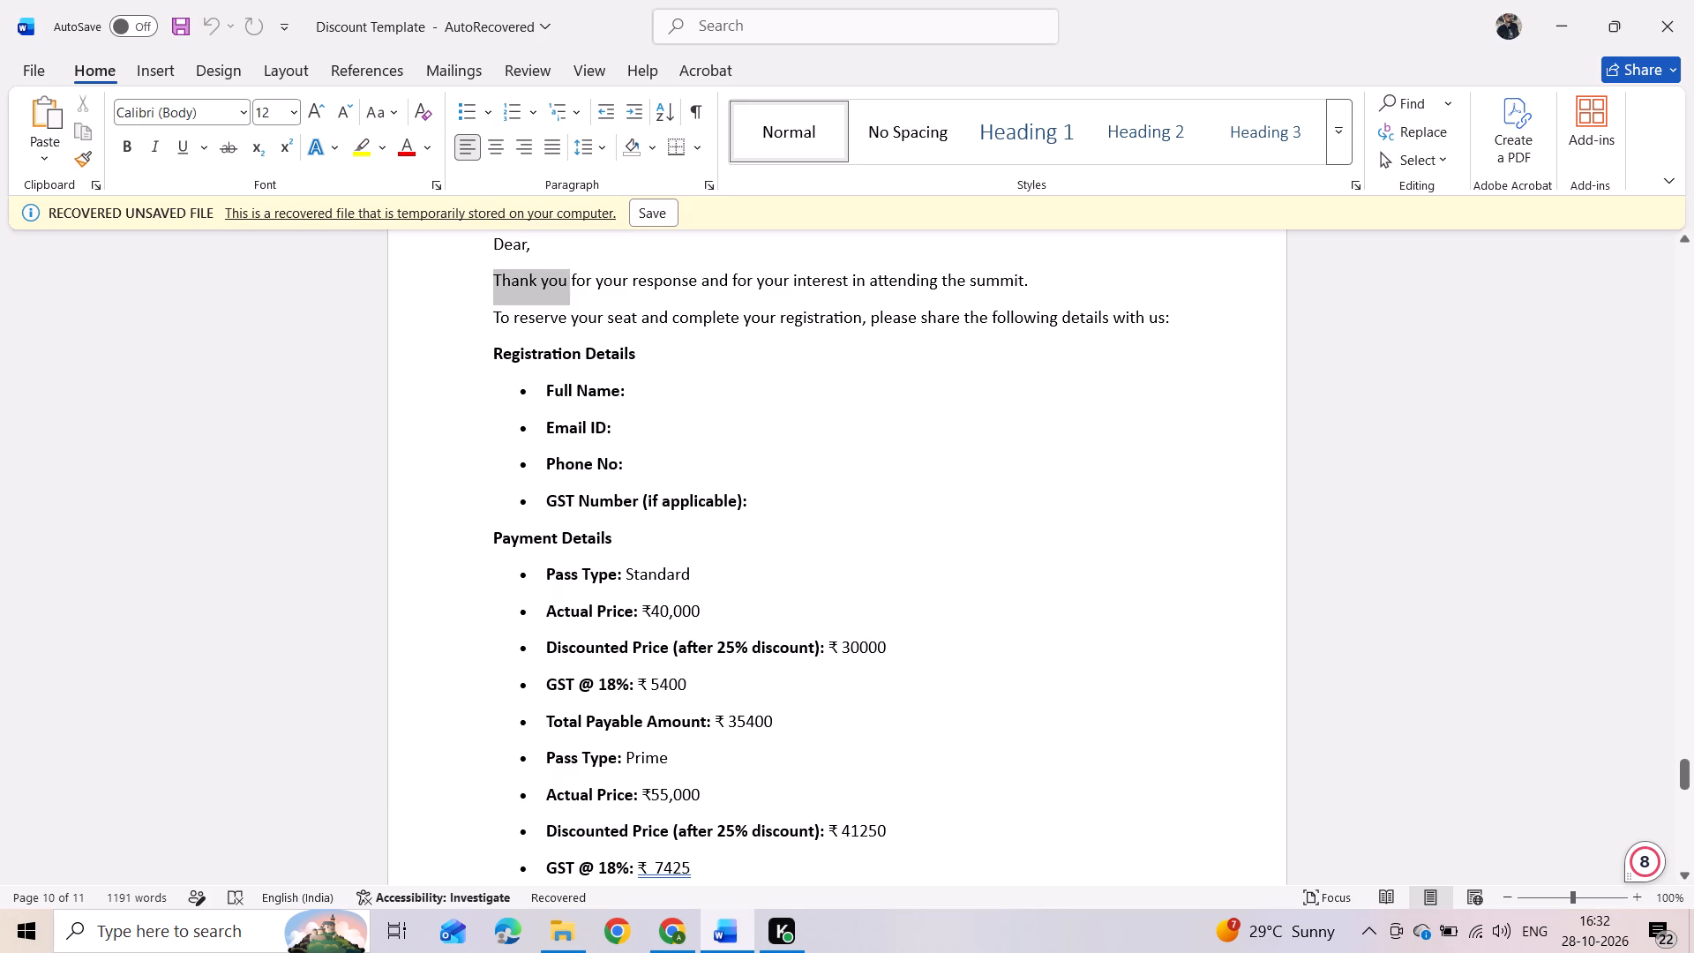
drag(585, 311, 1172, 325)
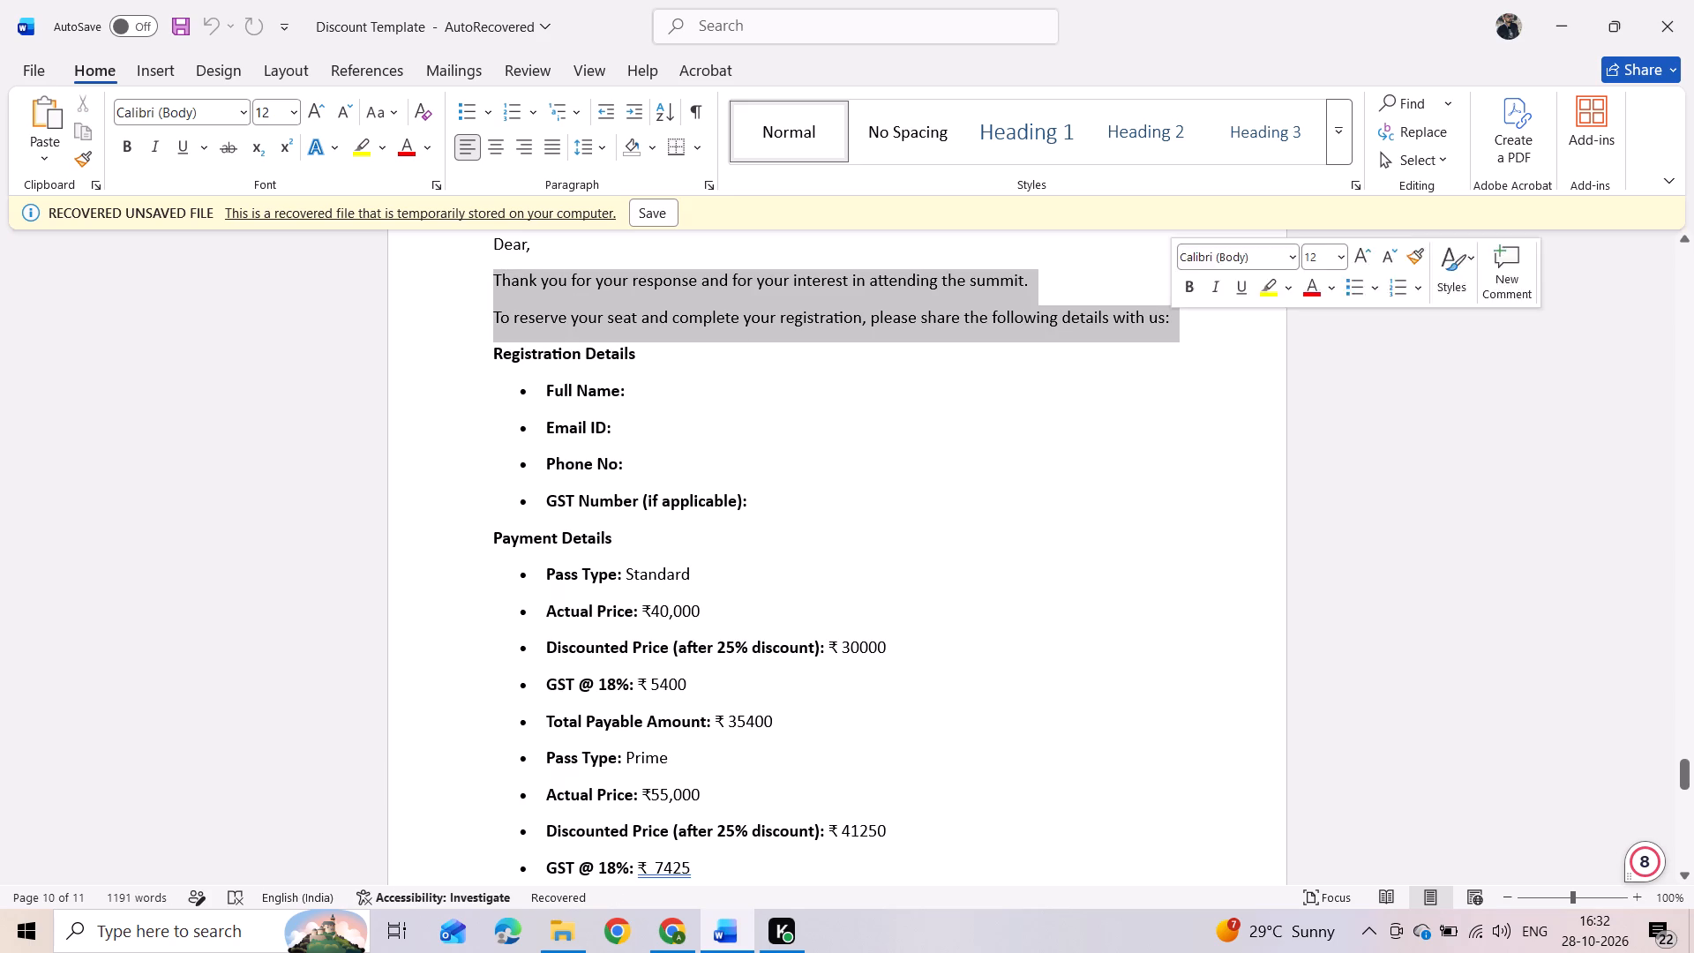
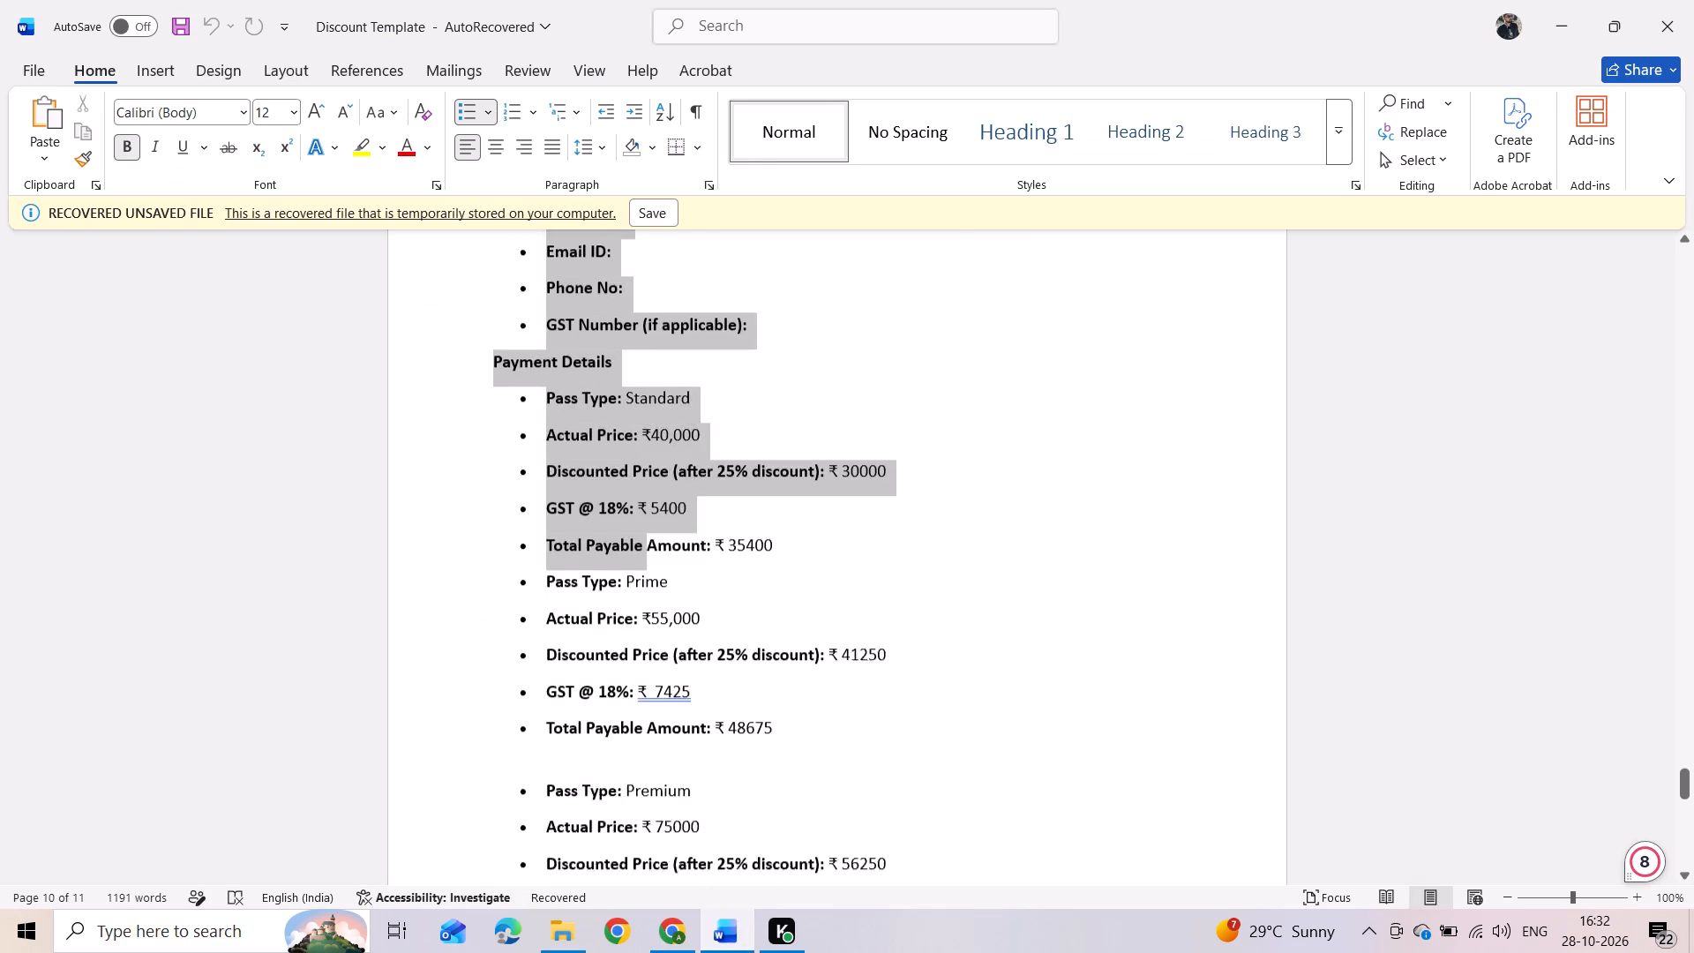
Copy the 25% discount registration email text, extending the selection through the payment details and link to the closing line about joining the event.
drag(611, 556, 709, 559)
scroll(613, 556, down, 7)
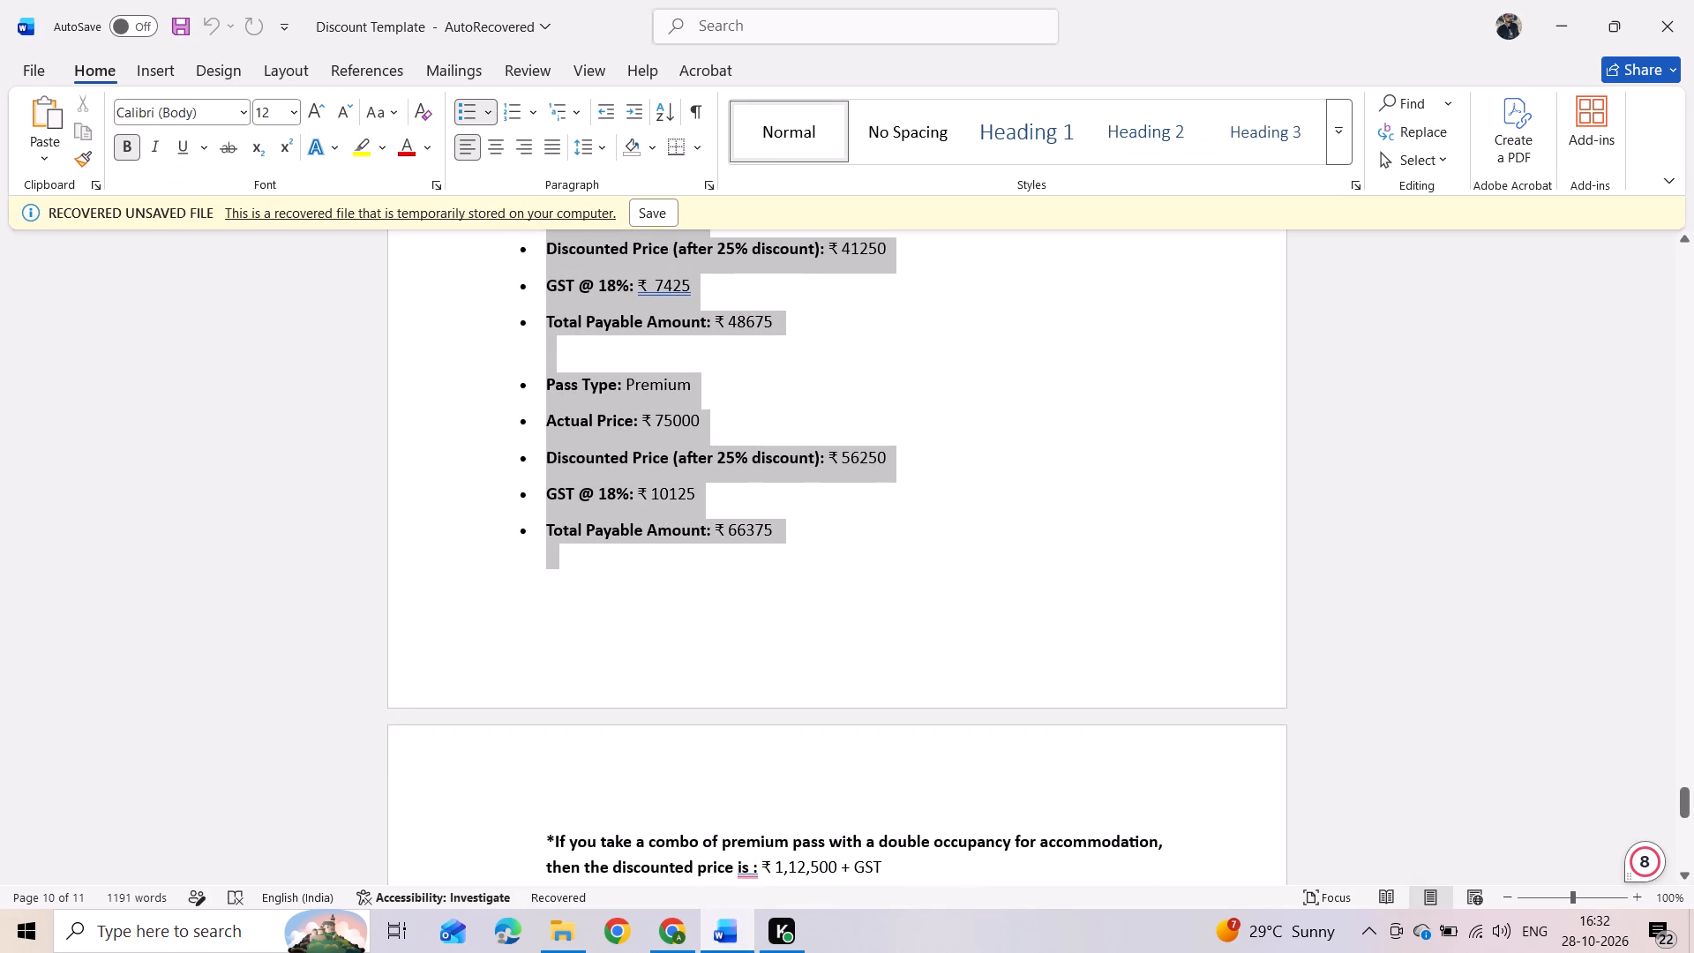
drag(709, 559, 713, 564)
scroll(710, 559, down, 5)
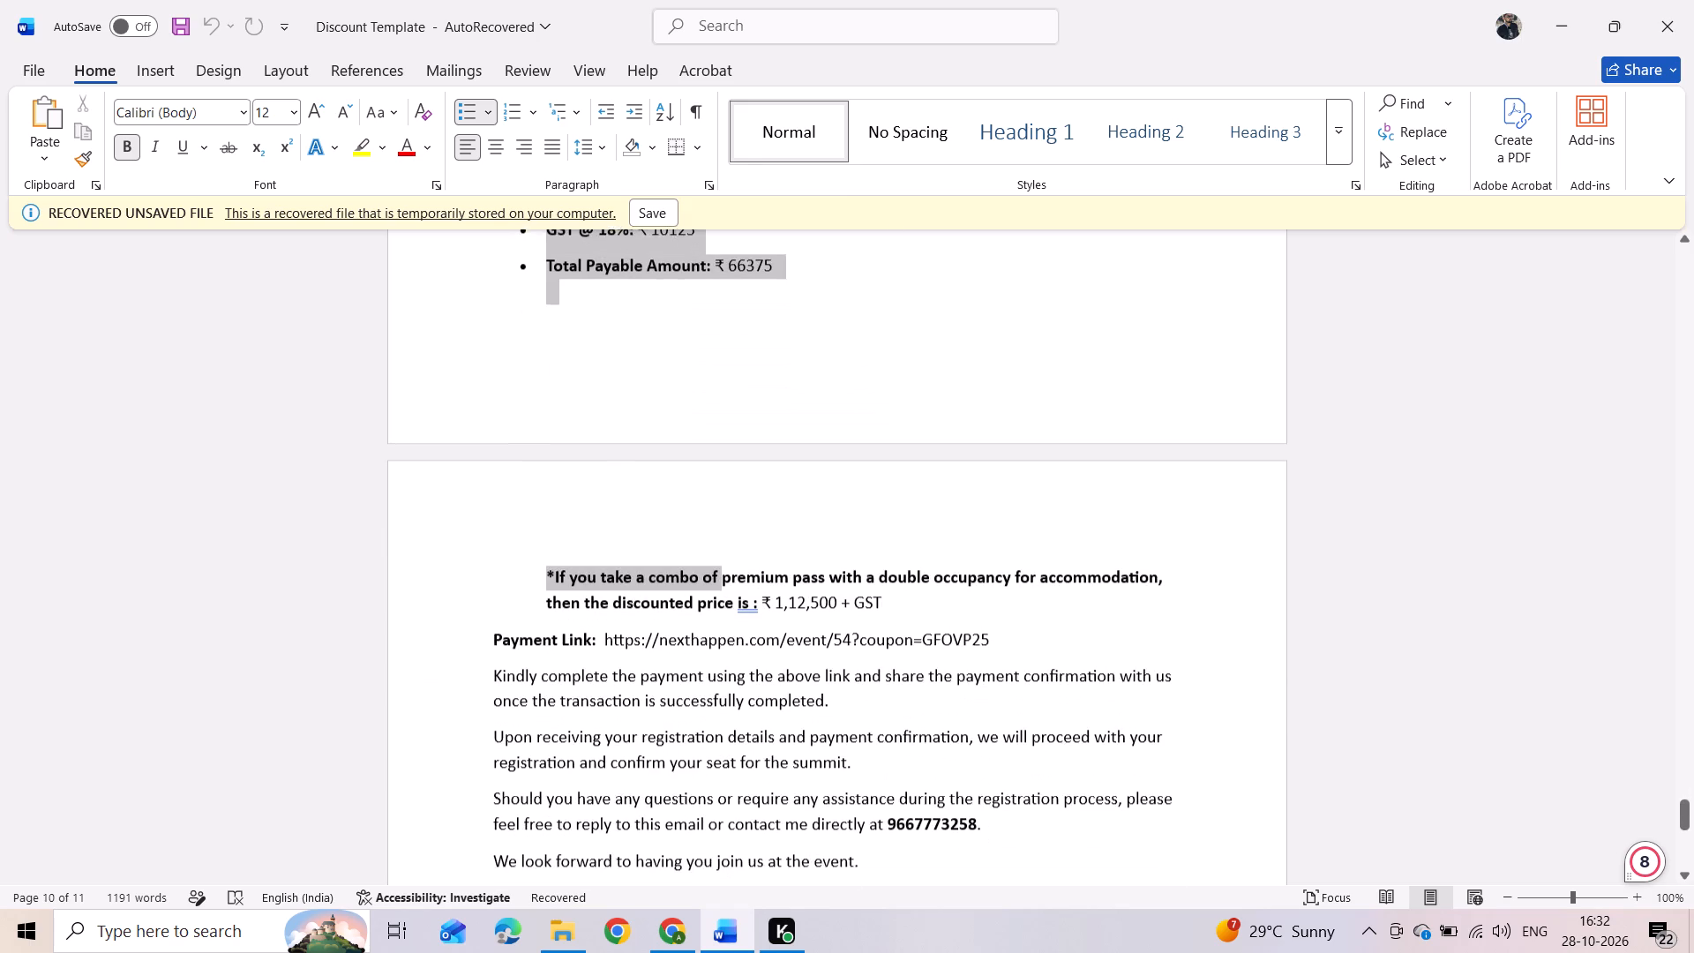
drag(713, 564, 843, 610)
scroll(713, 564, down, 4)
key(ctrl+c)
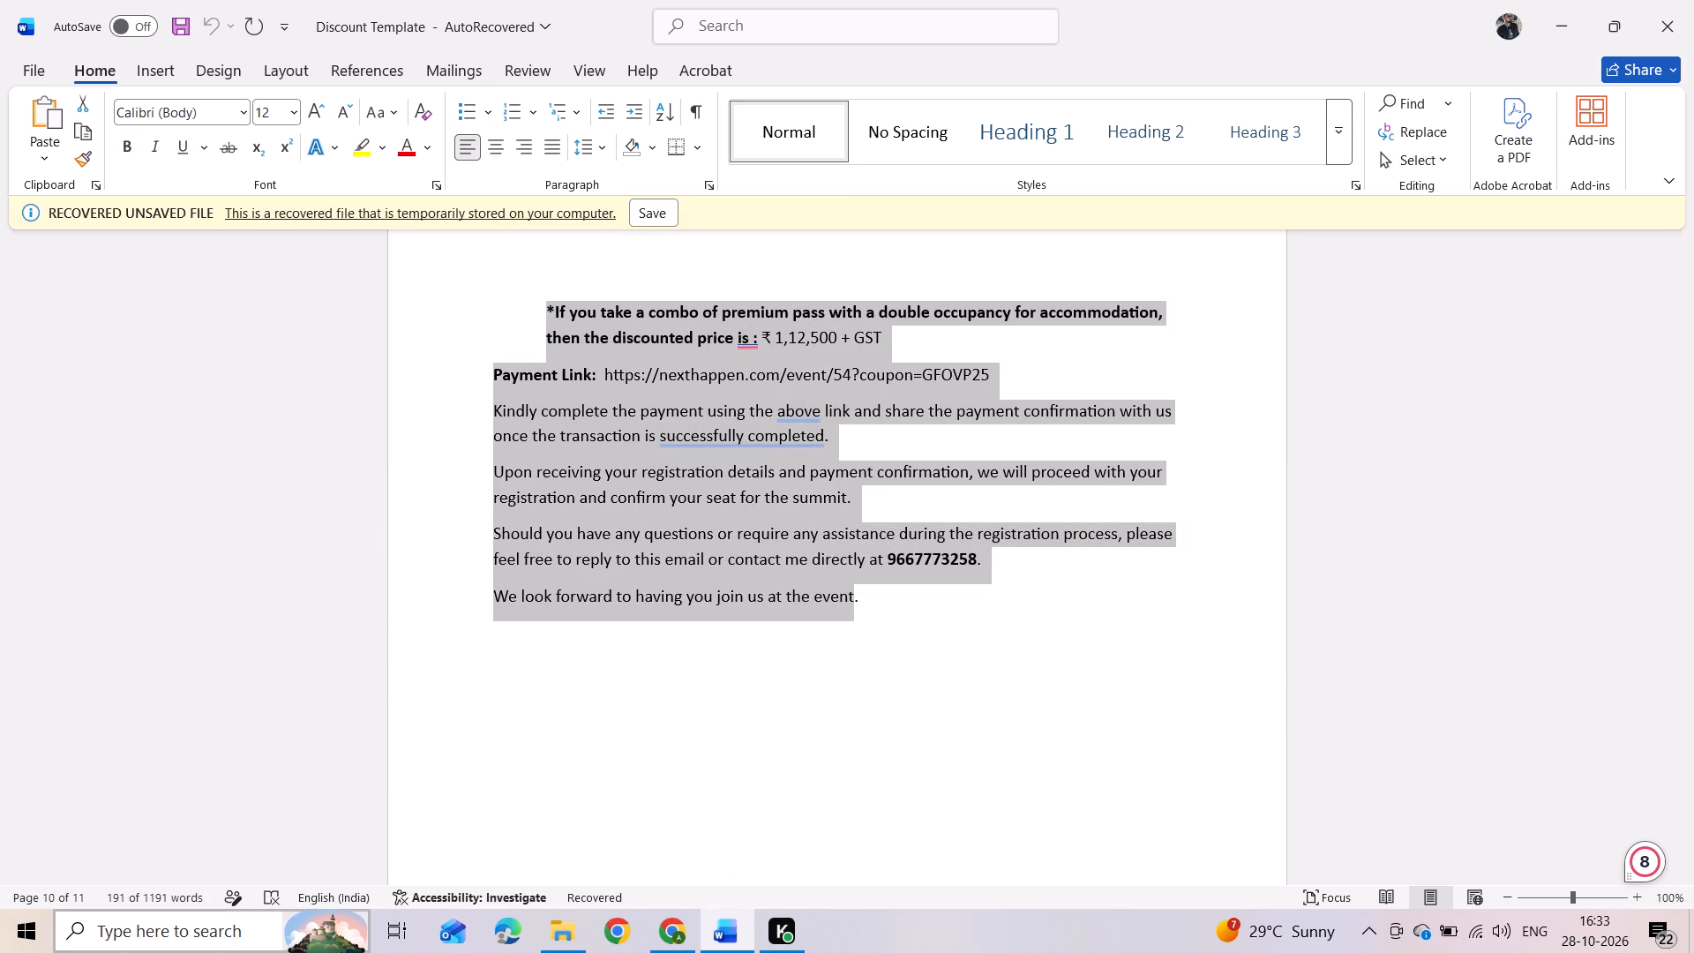
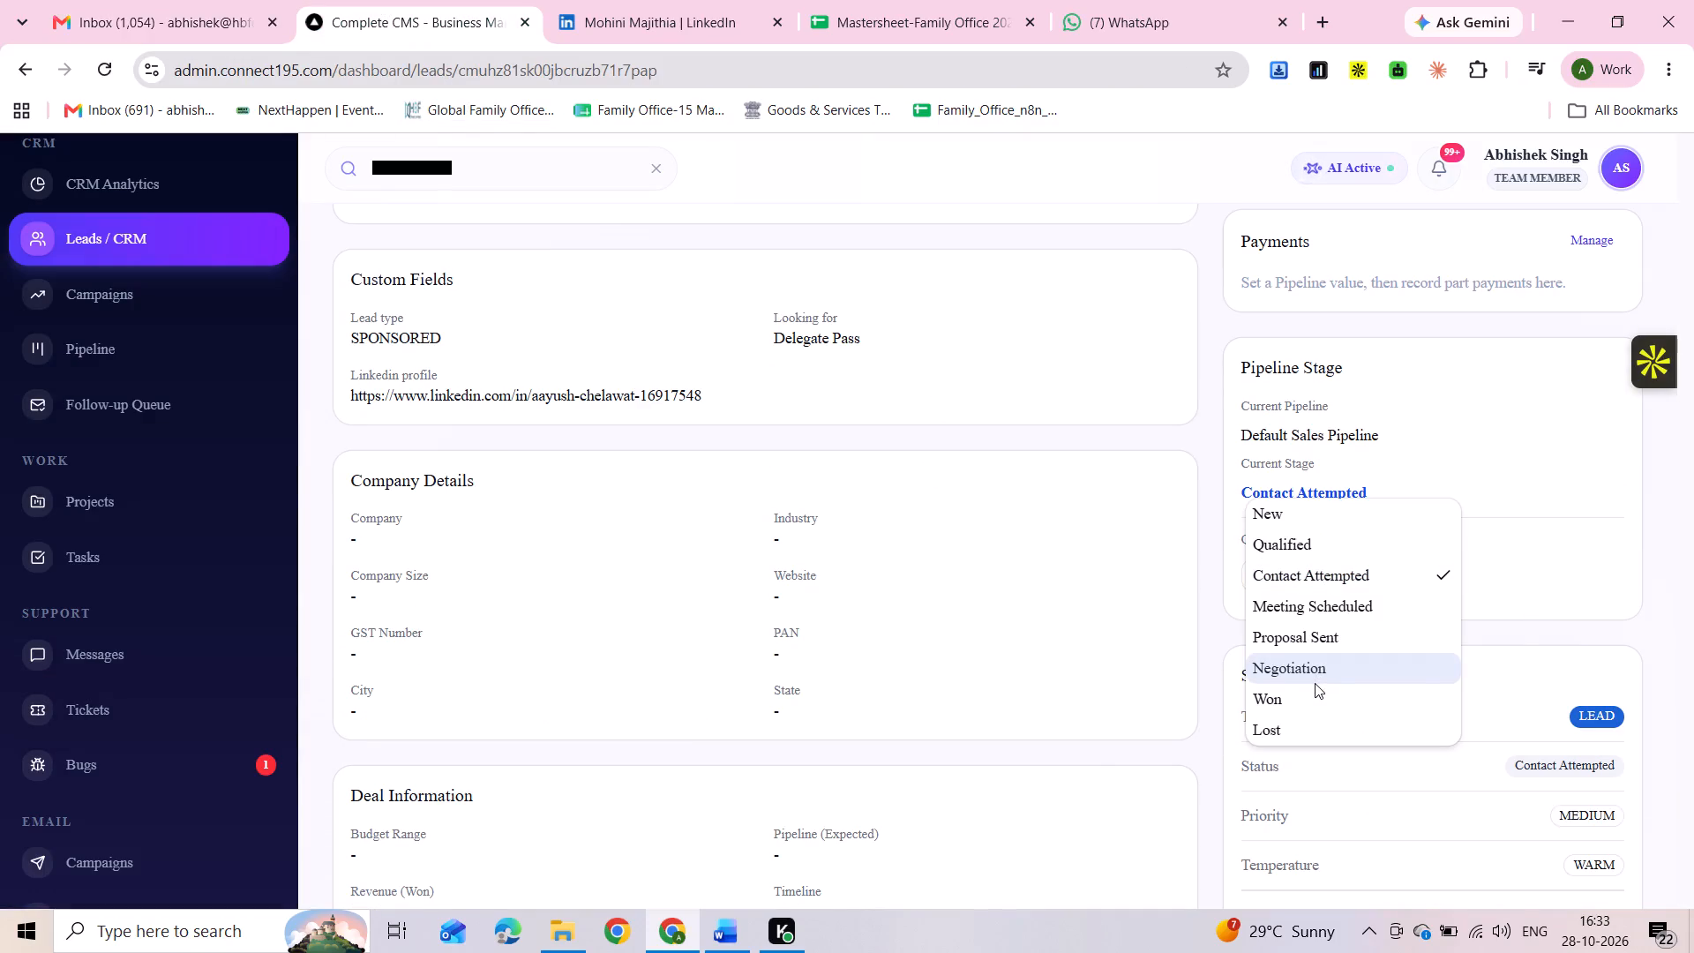
Set the pipeline stage of Aayush's lead to Negotiation.
click(1315, 683)
Start a team update note in the Discussion section of Aayush's lead record.
scroll(947, 729, down, 6)
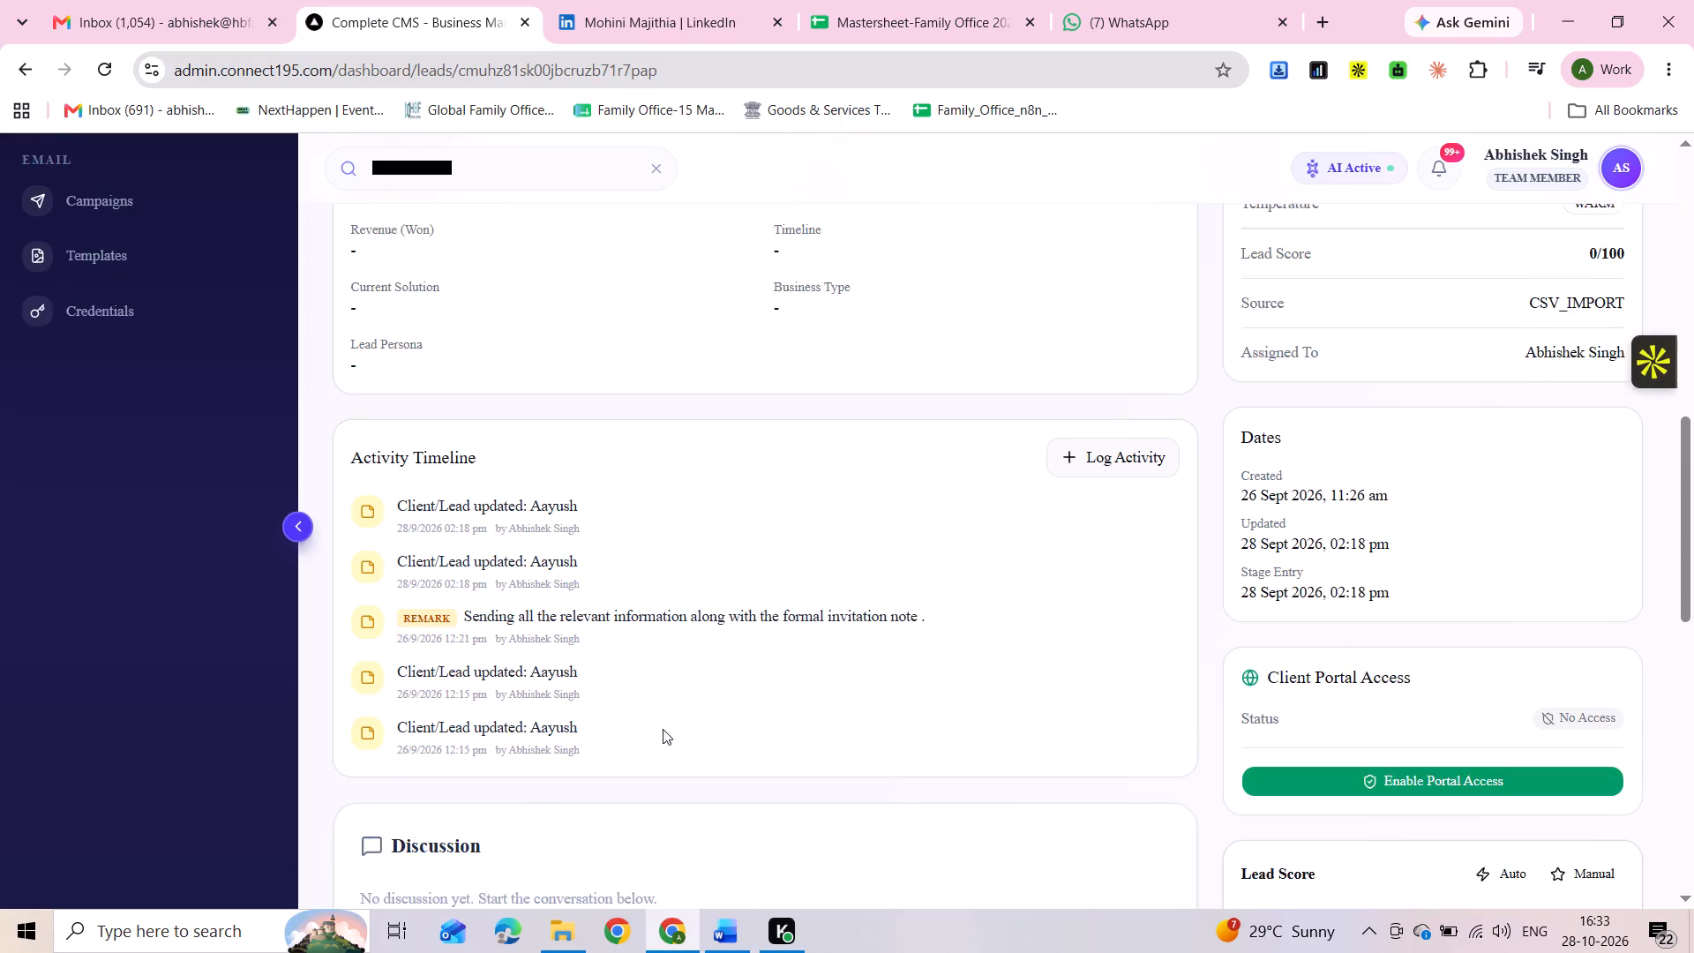
scroll(658, 732, down, 1)
scroll(564, 743, down, 1)
click(499, 780)
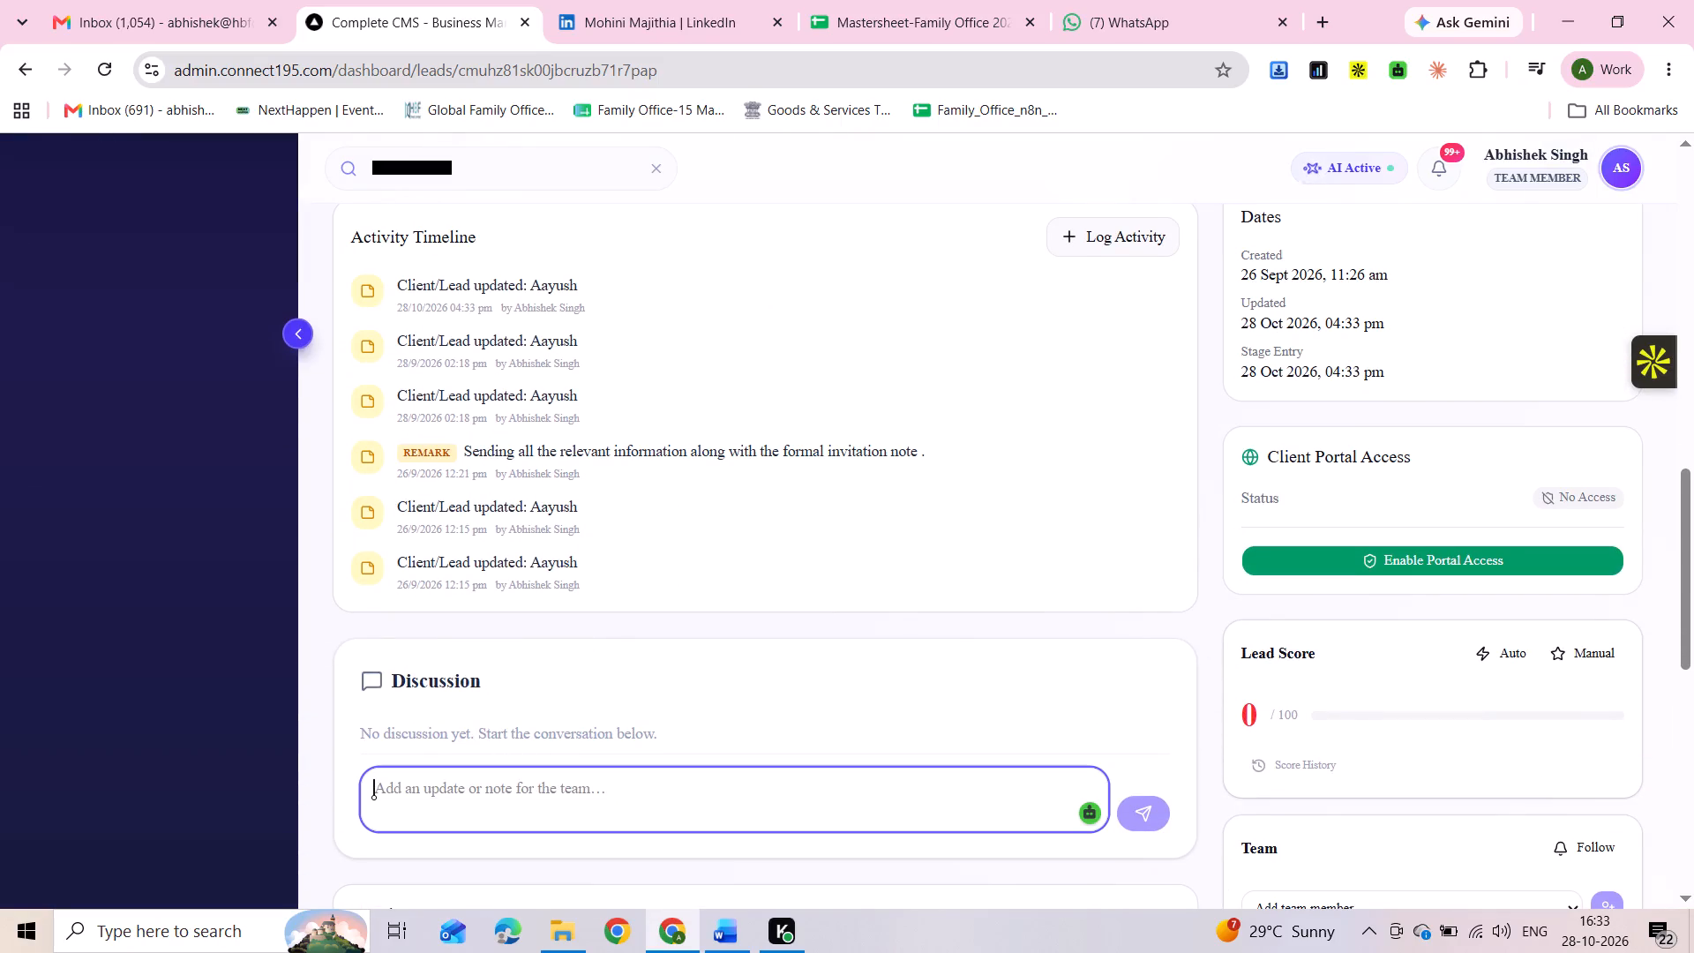
Post a two-line discussion note on Aayush's lead: "I have offered a 25% Discount on current price. Email send need to take follow up tomarrow".
text(I have offered a 25)
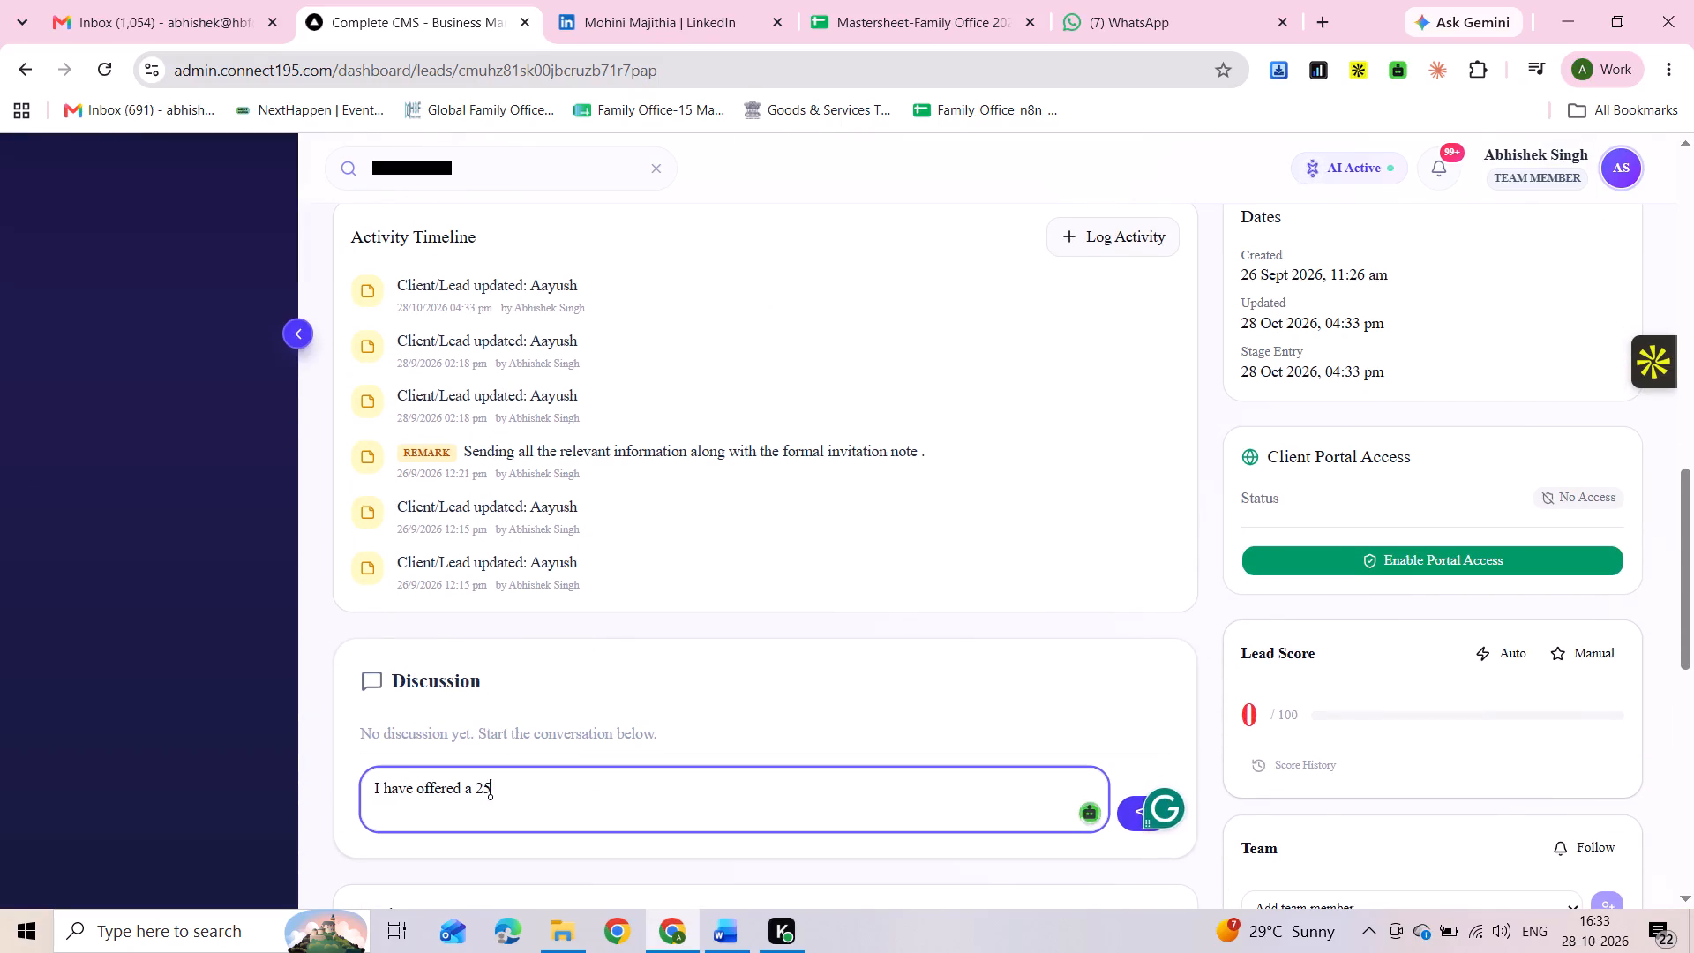
key(space)
key(BackSpace)
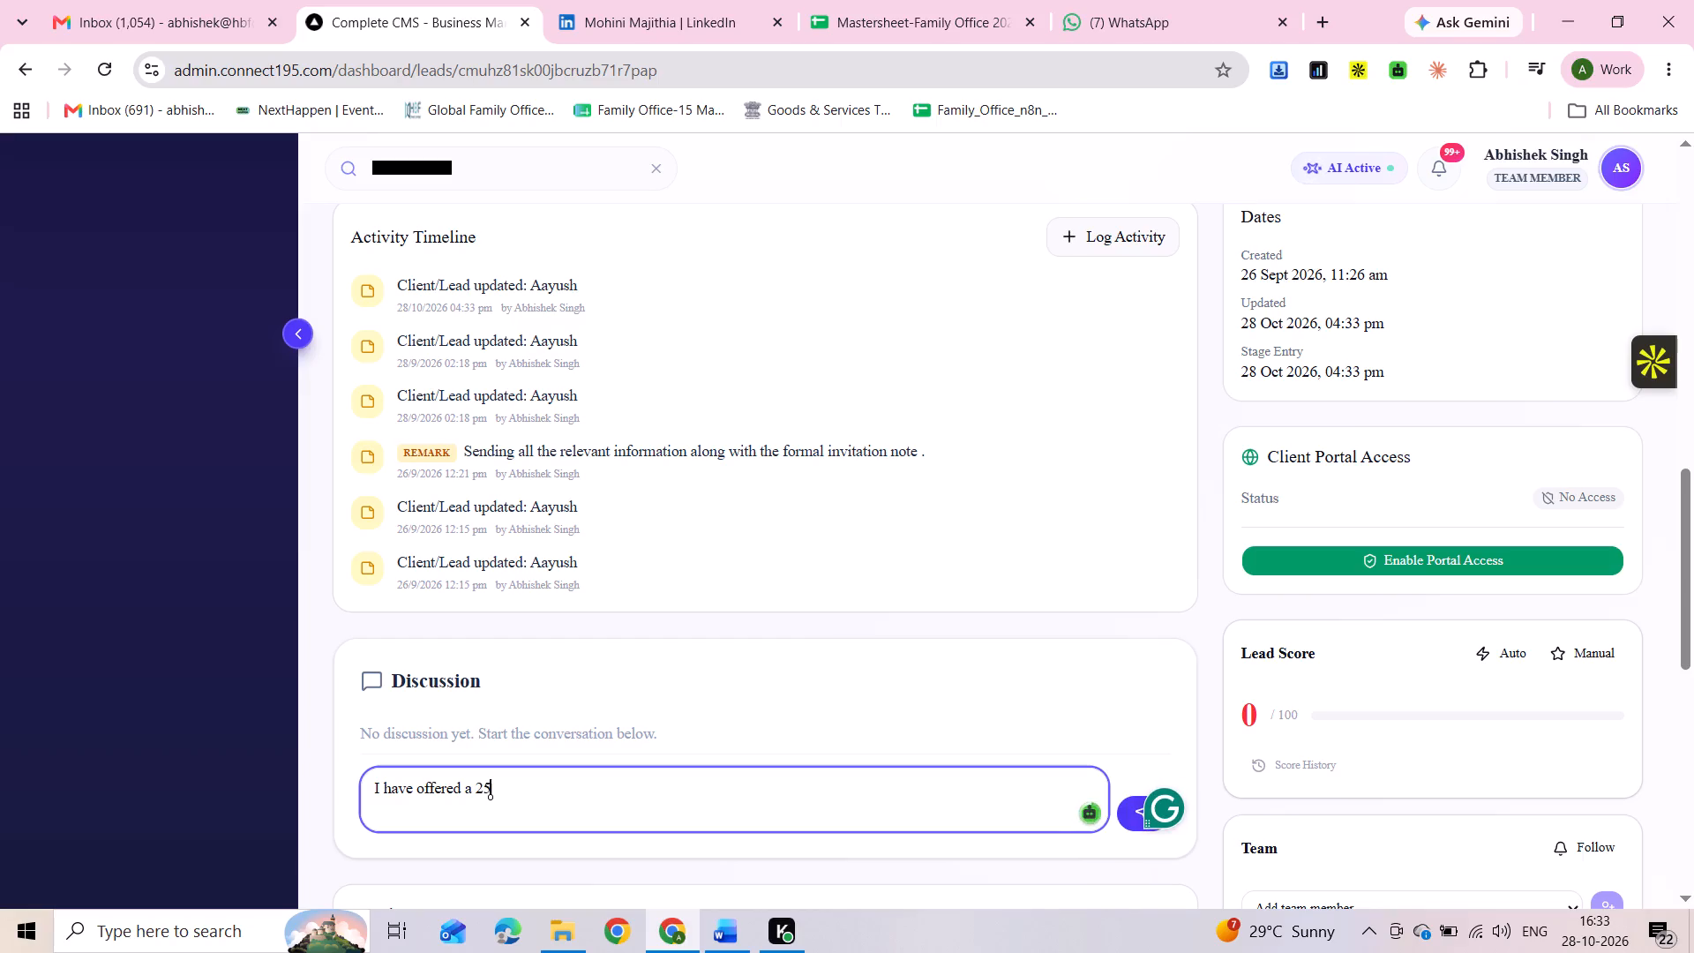
text(%)
key(space)
text(Discount on current price)
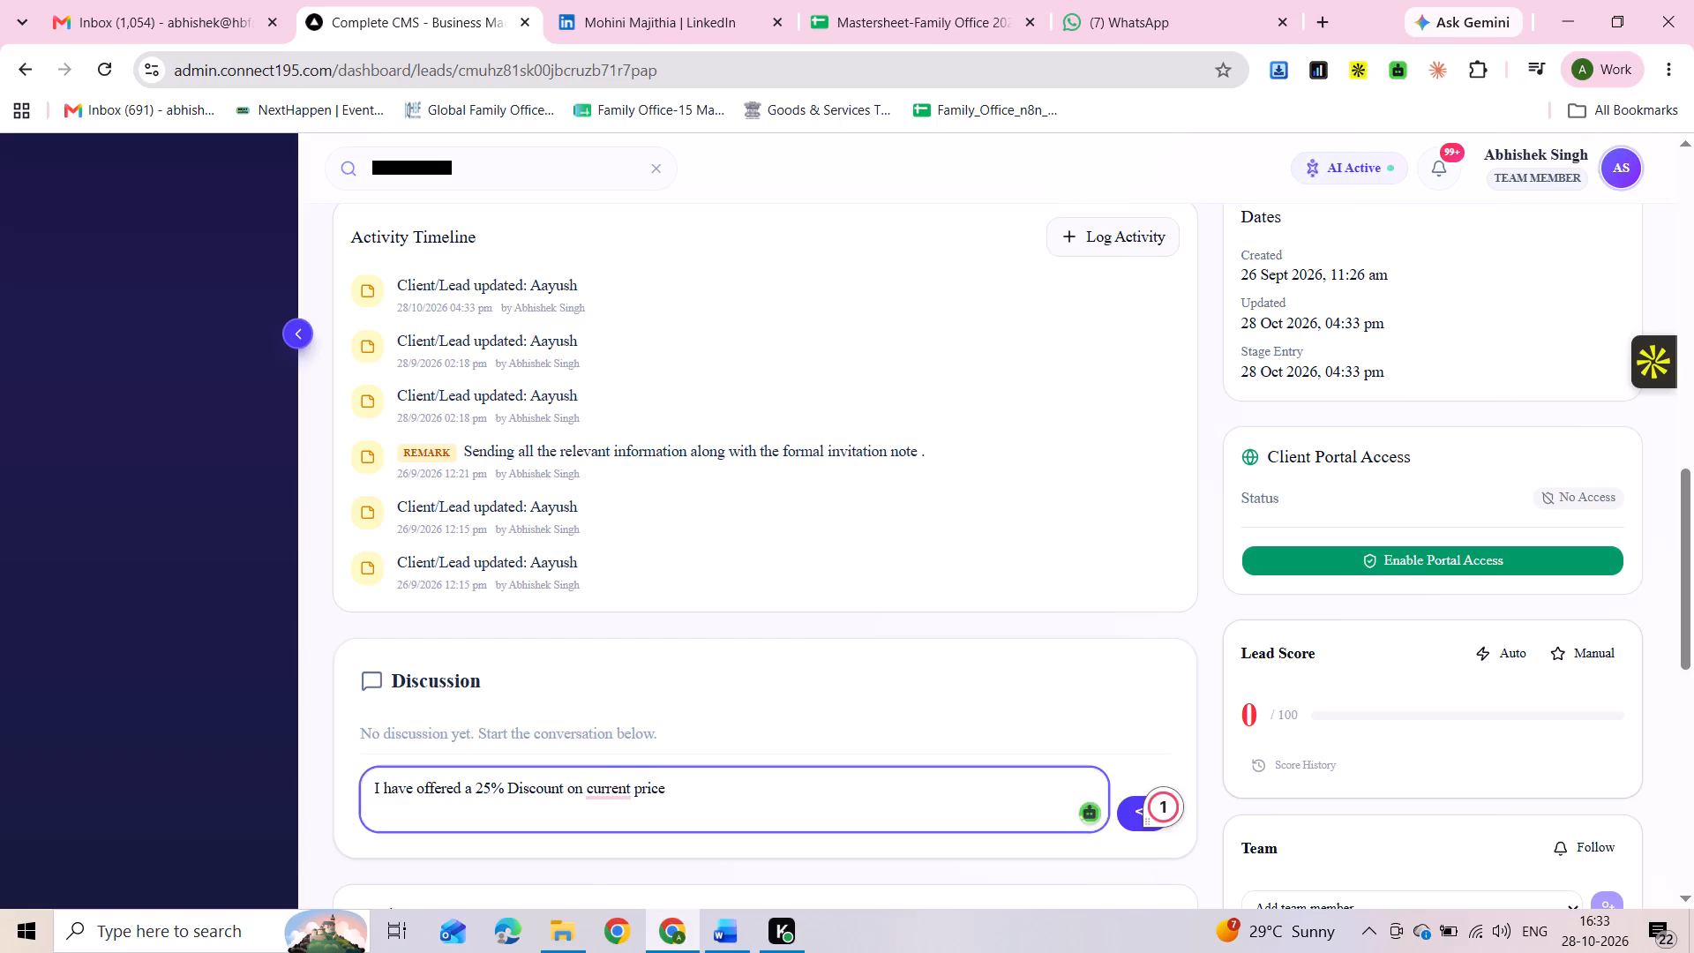
key(period)
key(shift+Return)
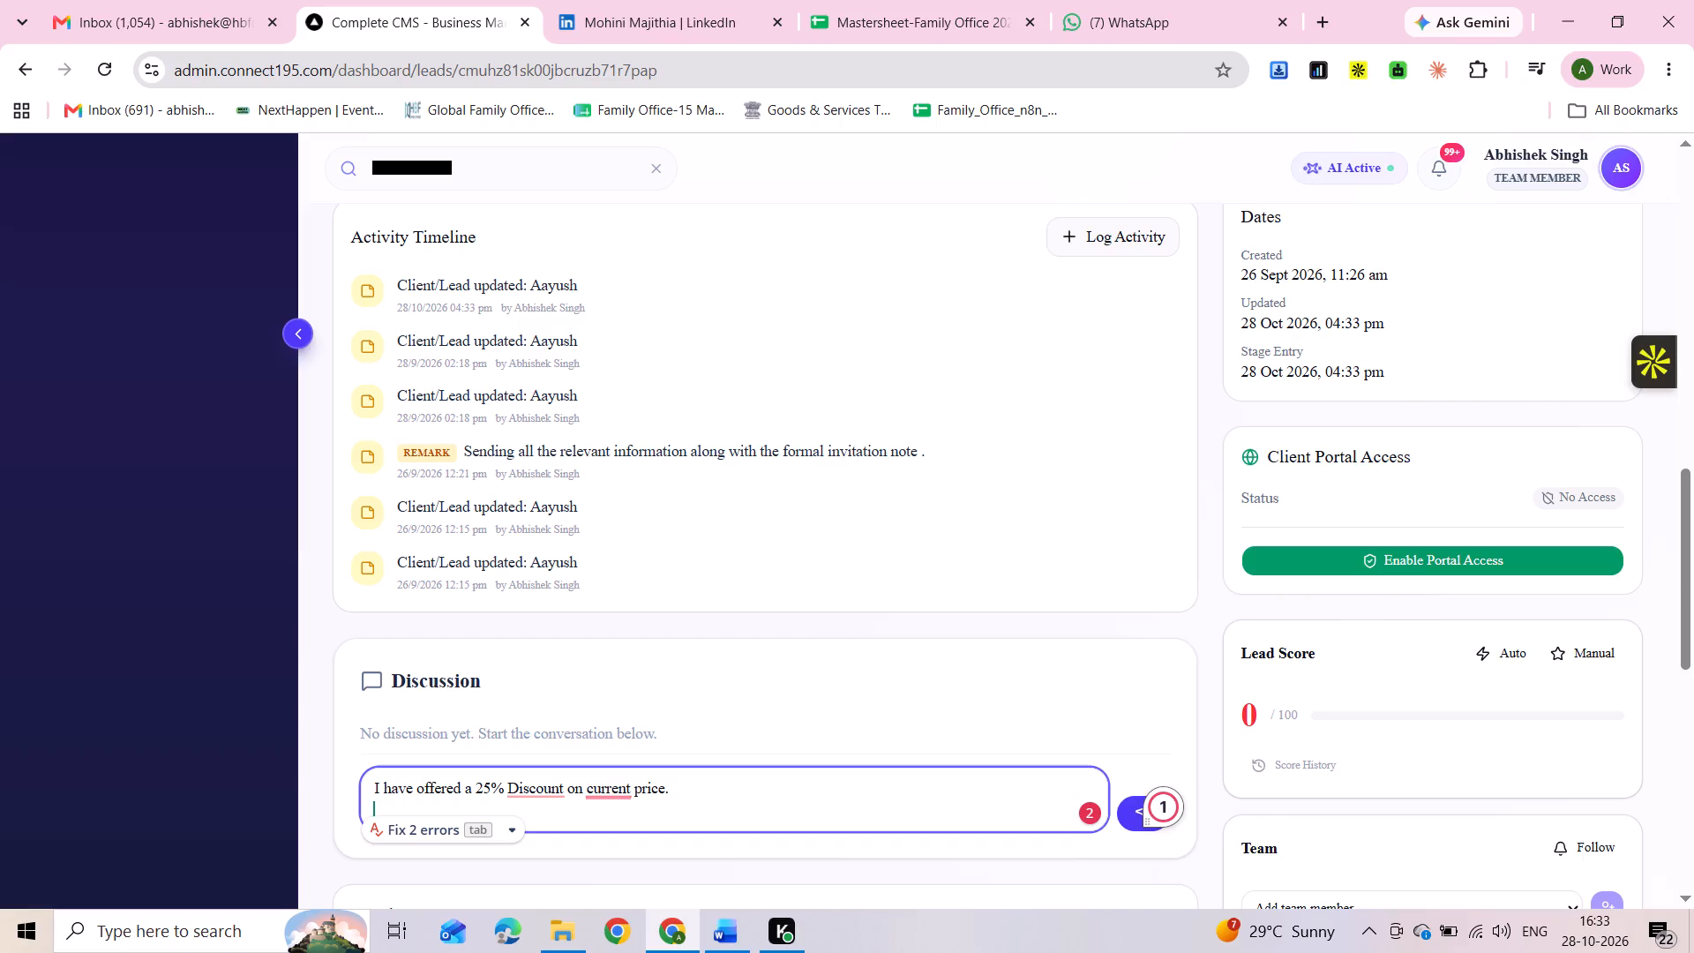
text(Email send)
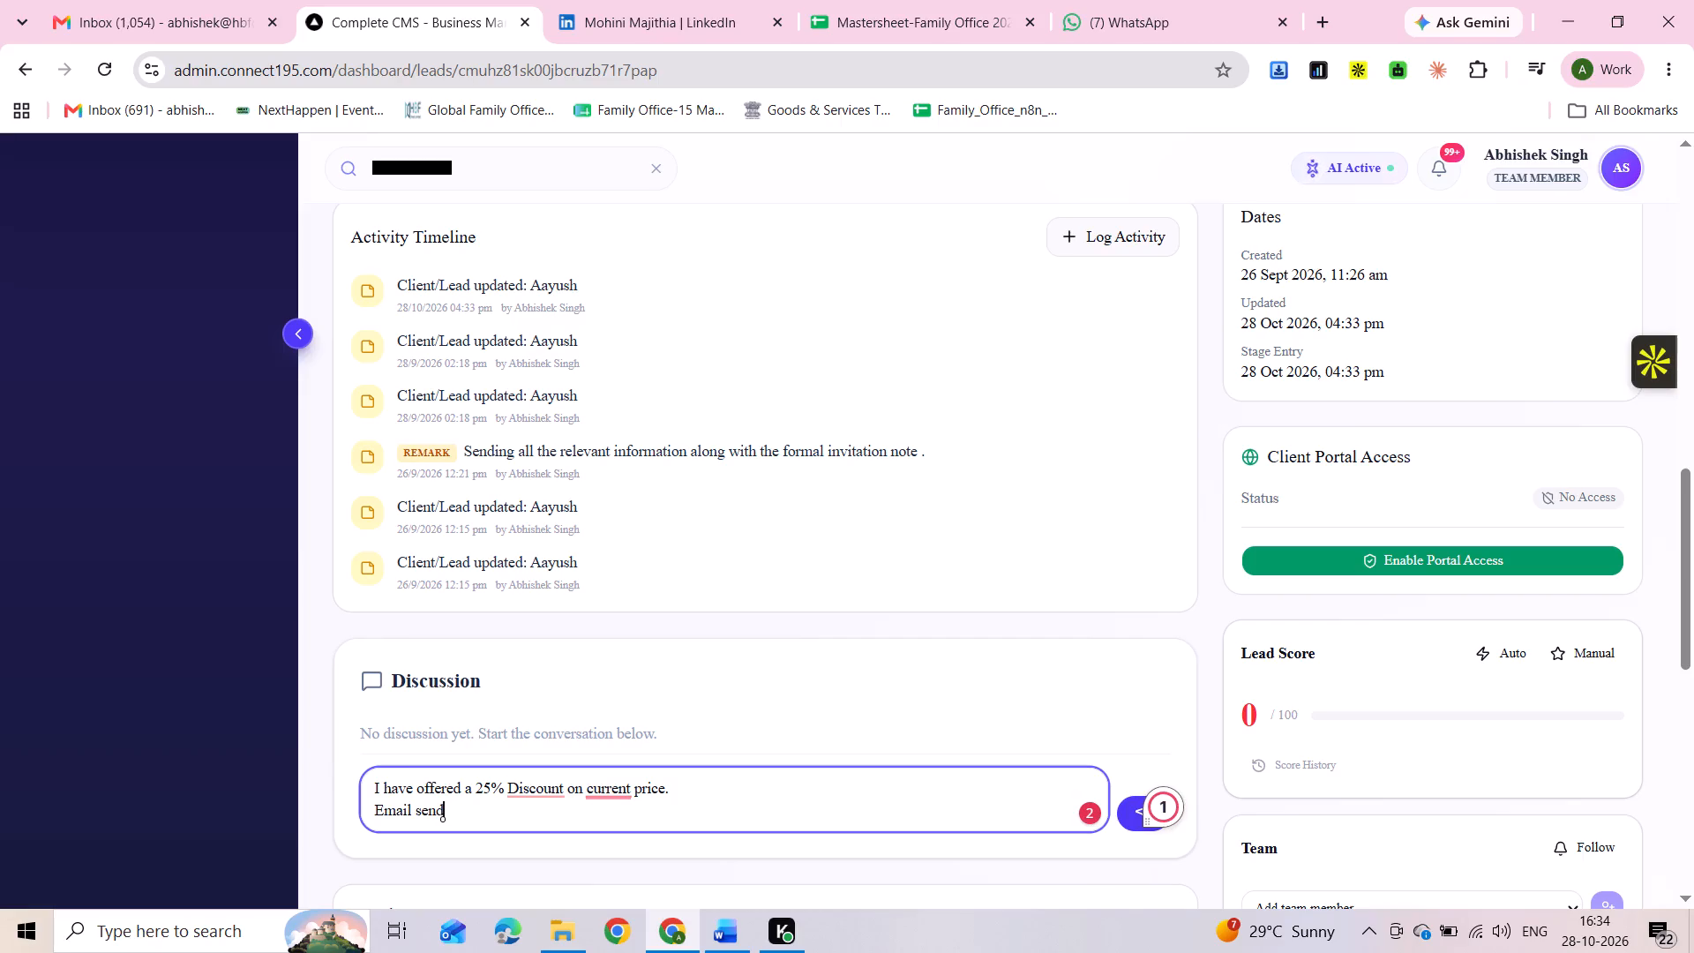
key(space)
text(need to take follow up)
key(space)
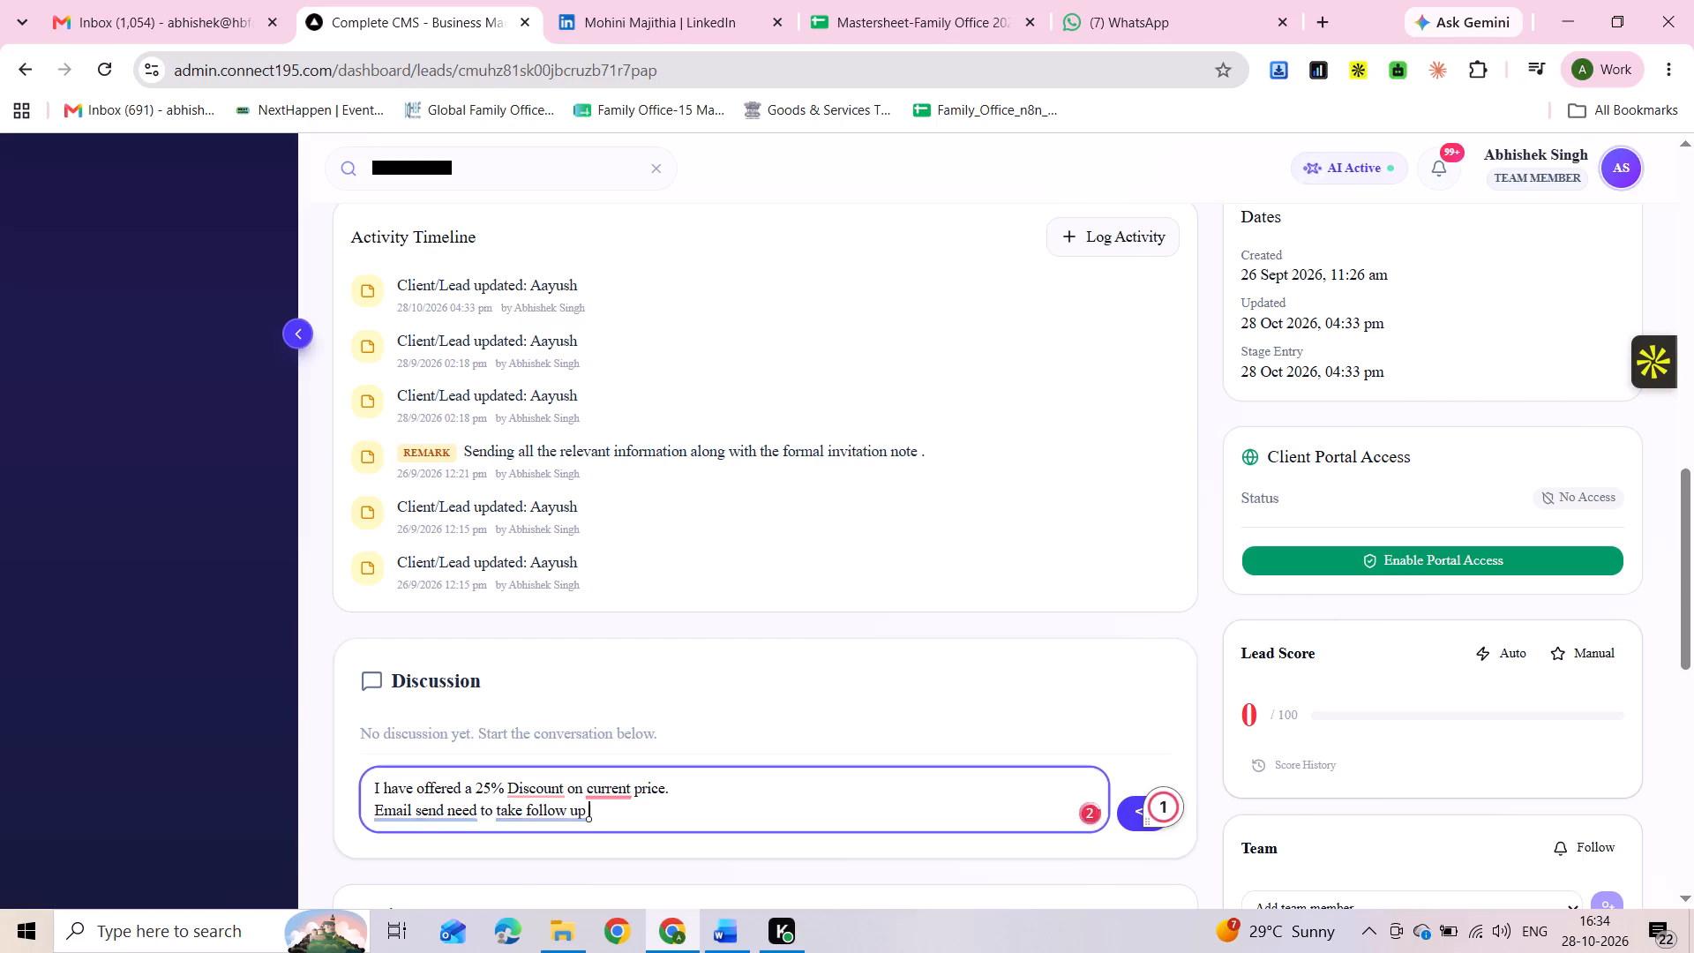
text(tomarrow)
key(space)
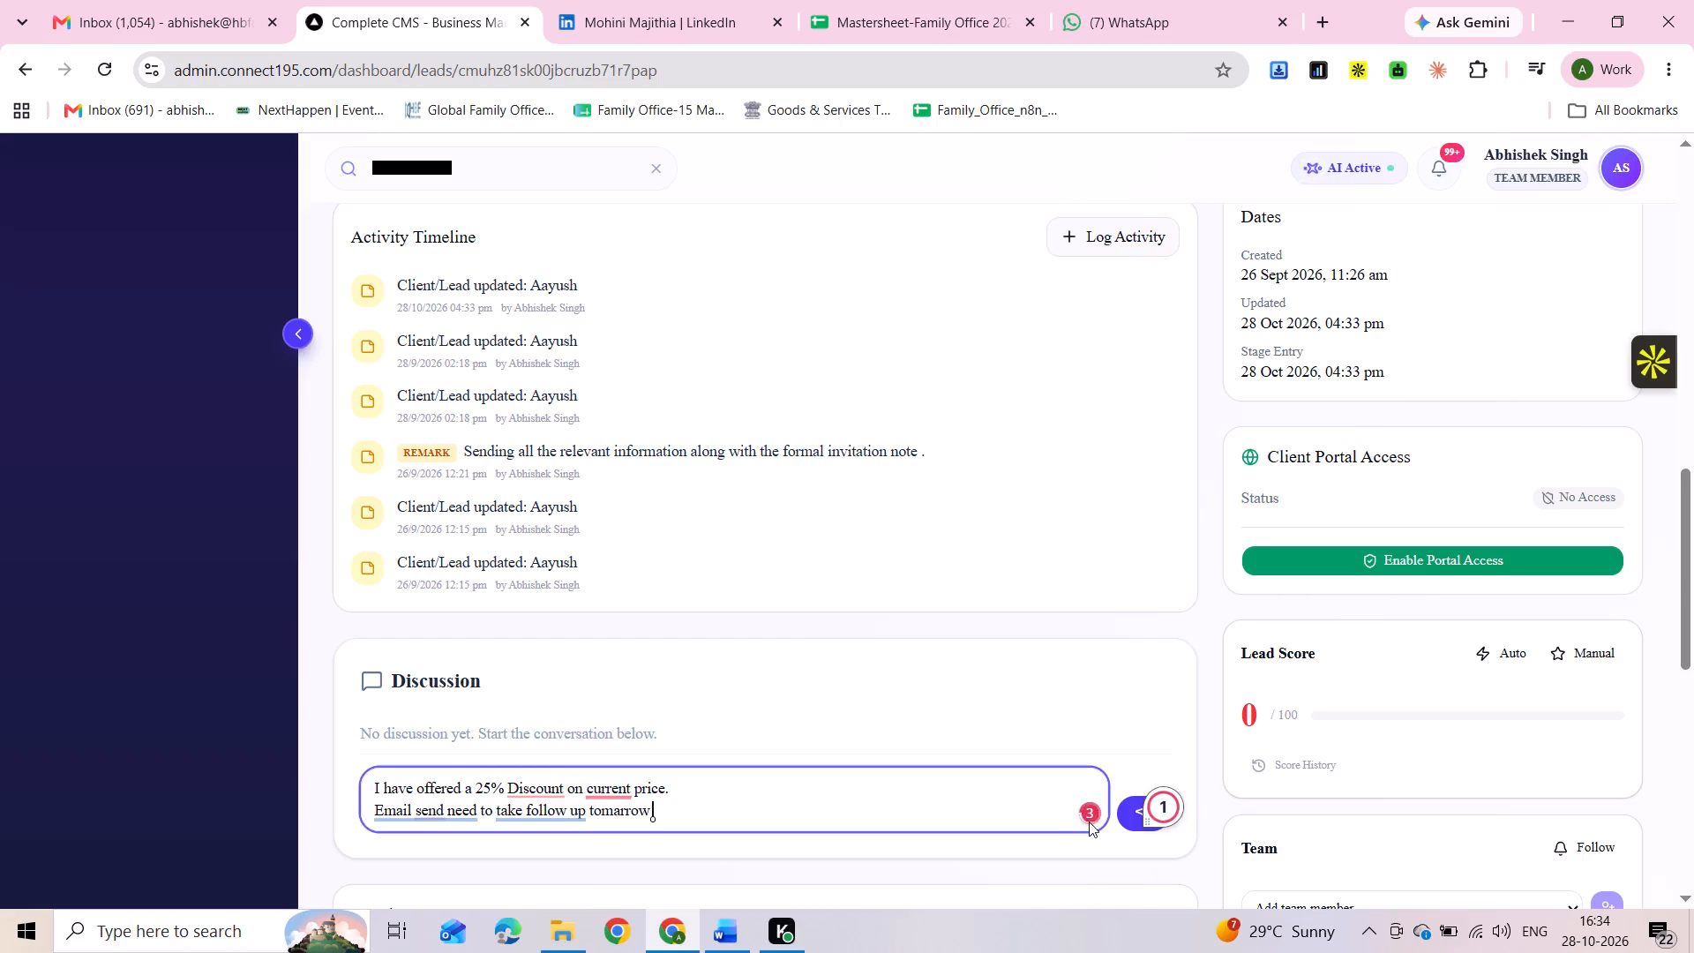
click(1135, 815)
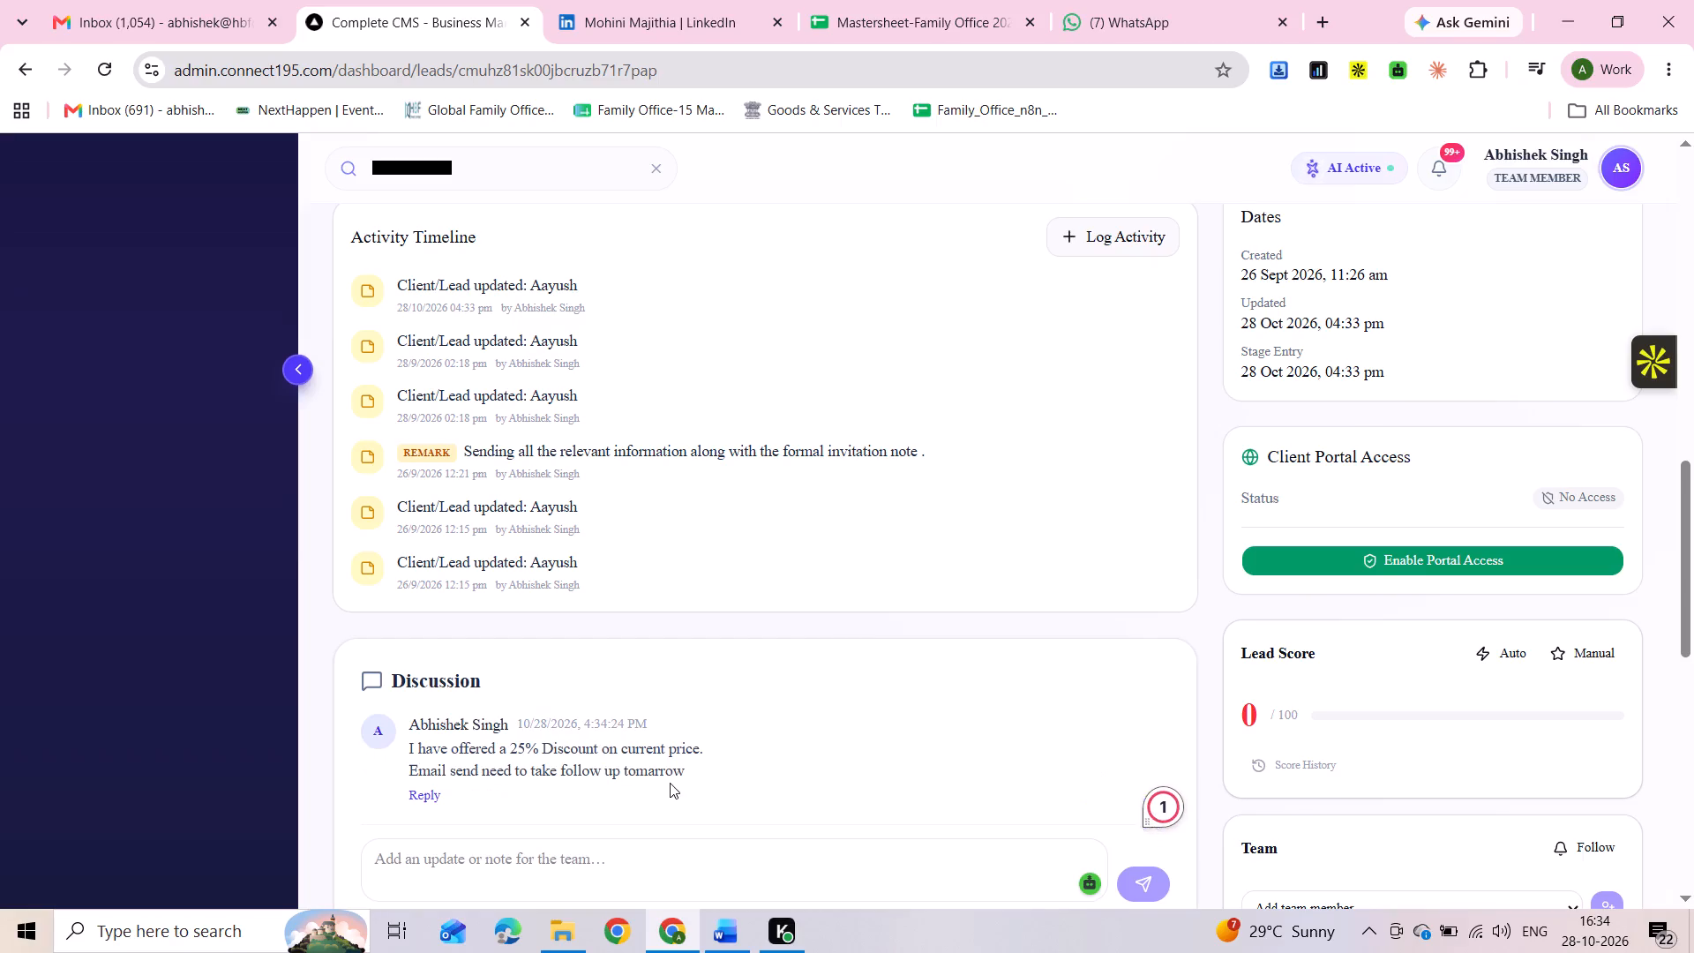
Return from Aayush's record to the campaign's Contact Attempted leads and open Simran's lead record.
scroll(628, 819, up, 6)
scroll(411, 680, up, 10)
scroll(489, 323, up, 2)
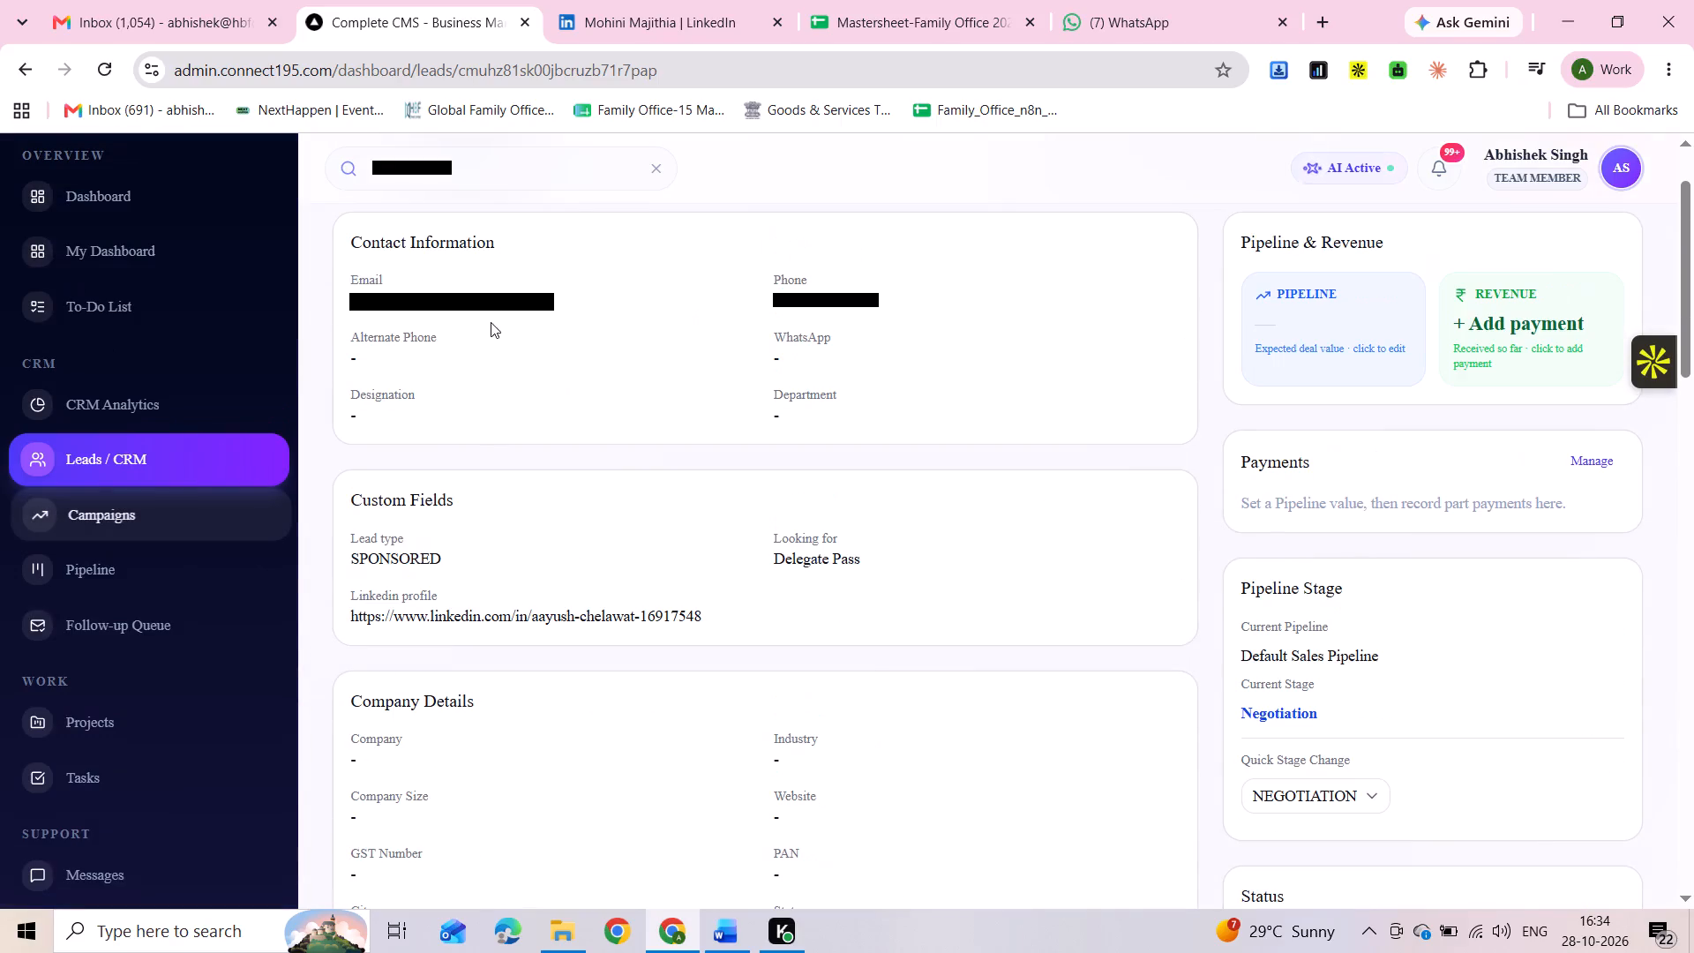
scroll(491, 322, up, 2)
scroll(1065, 447, down, 3)
scroll(1066, 452, up, 1)
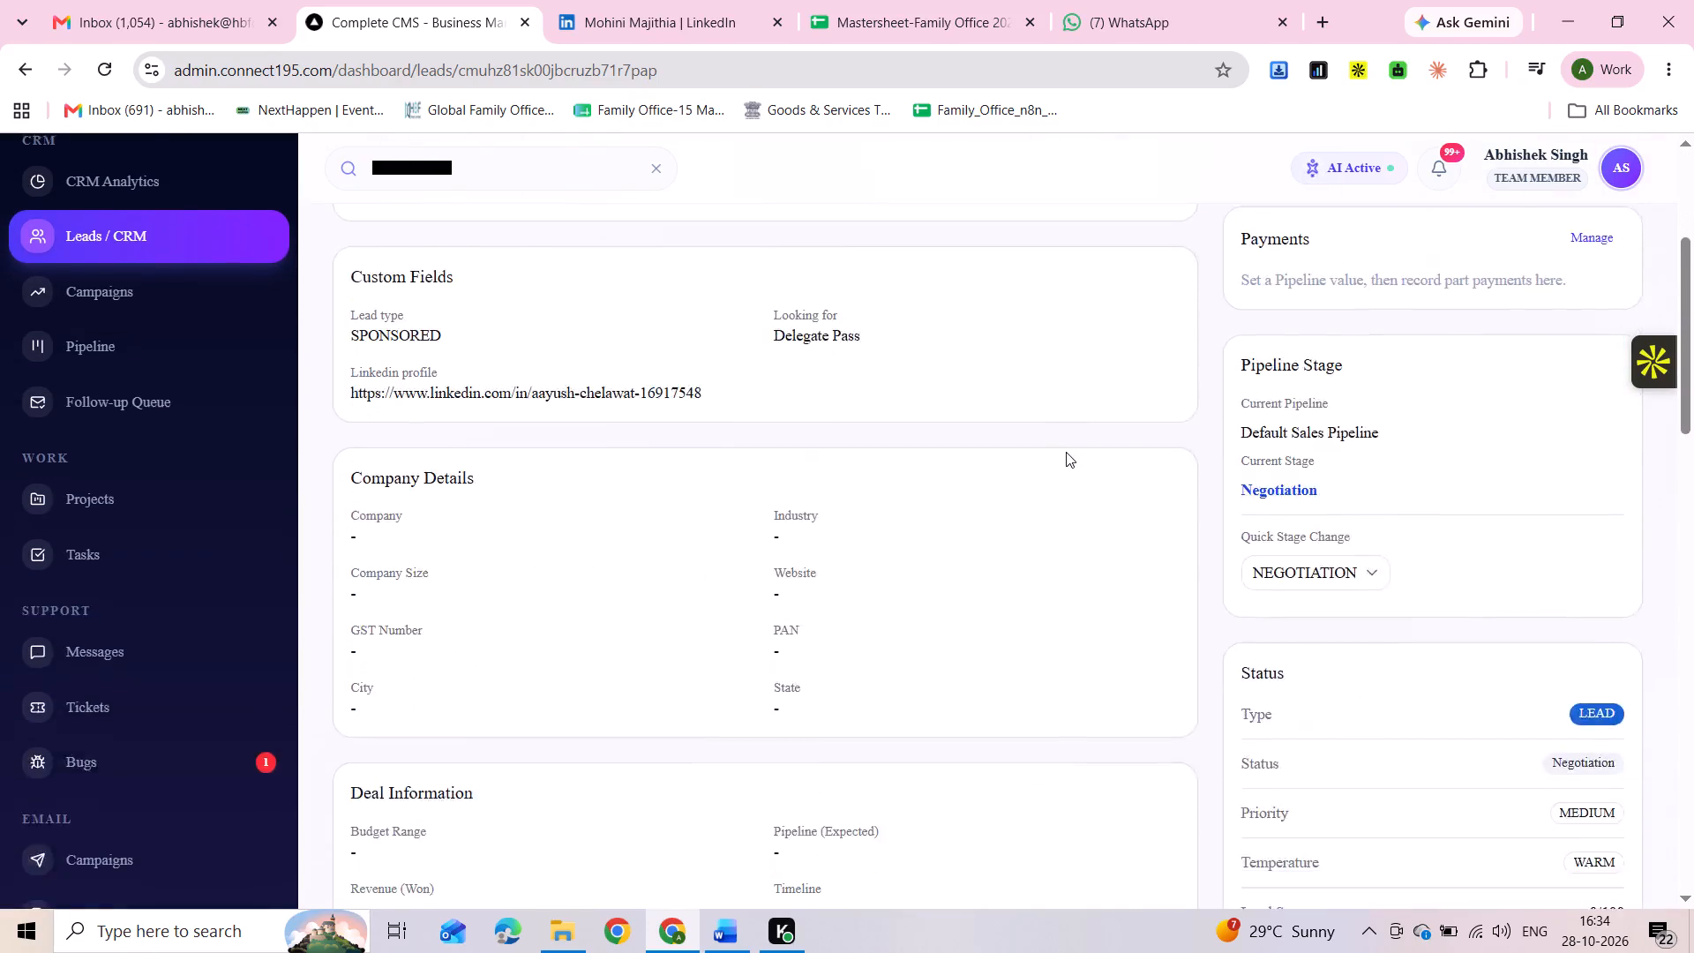
scroll(1068, 445, down, 1)
scroll(225, 437, up, 6)
scroll(315, 350, up, 1)
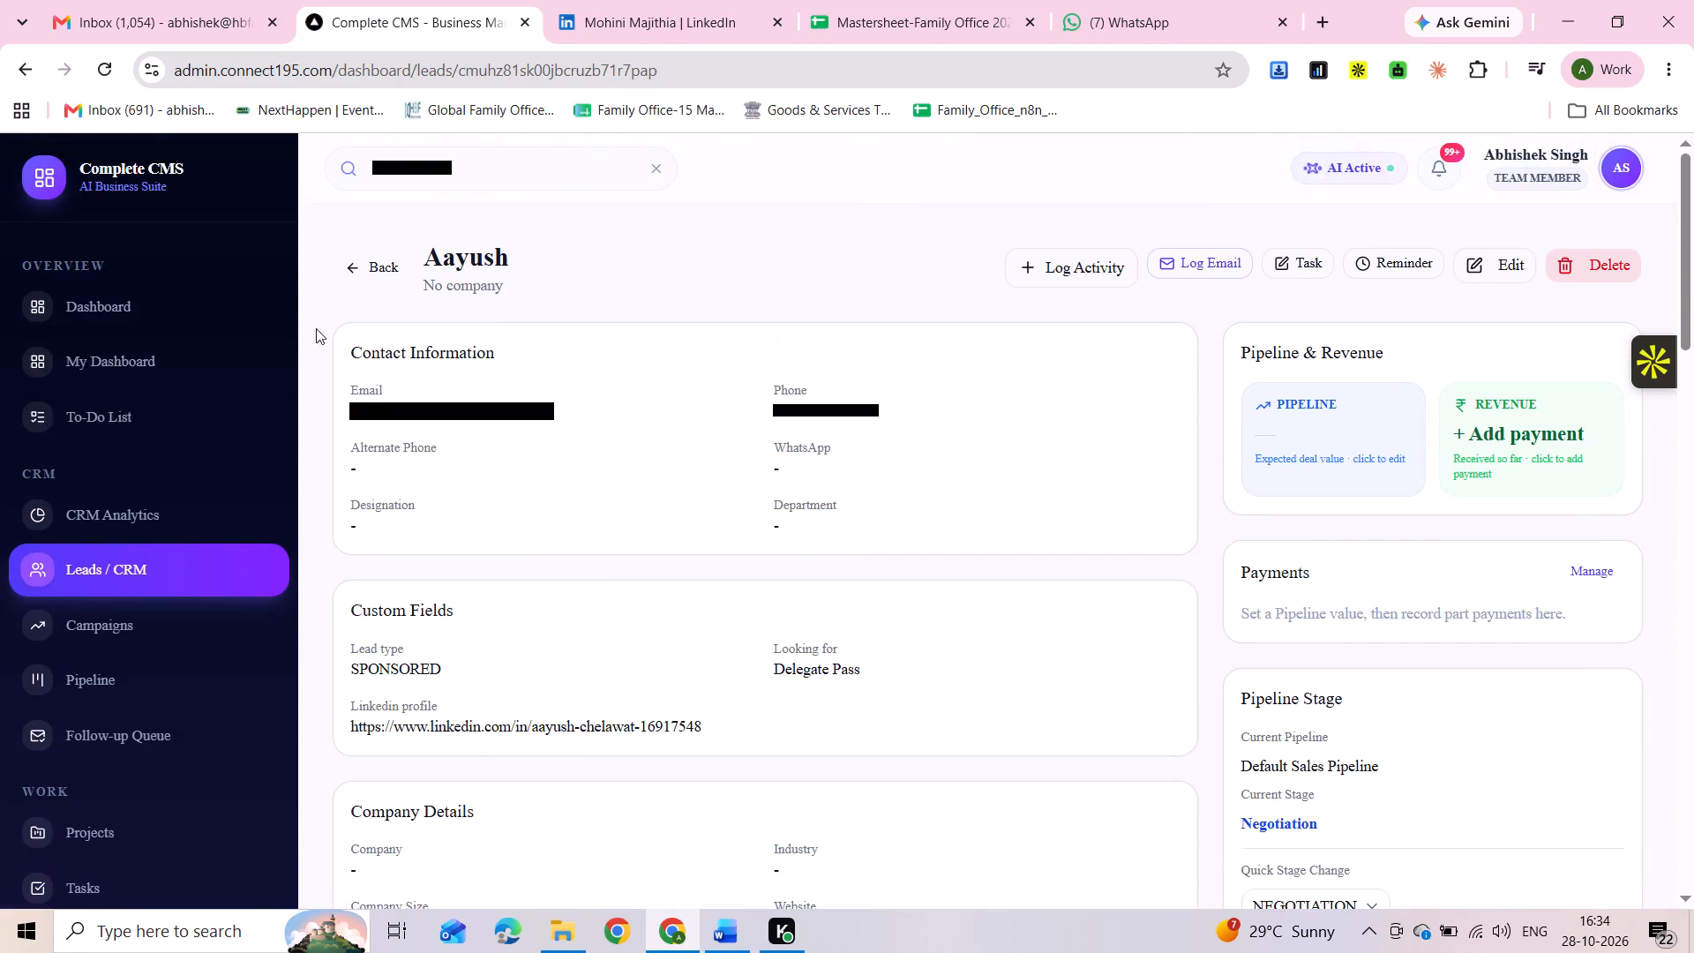
click(359, 274)
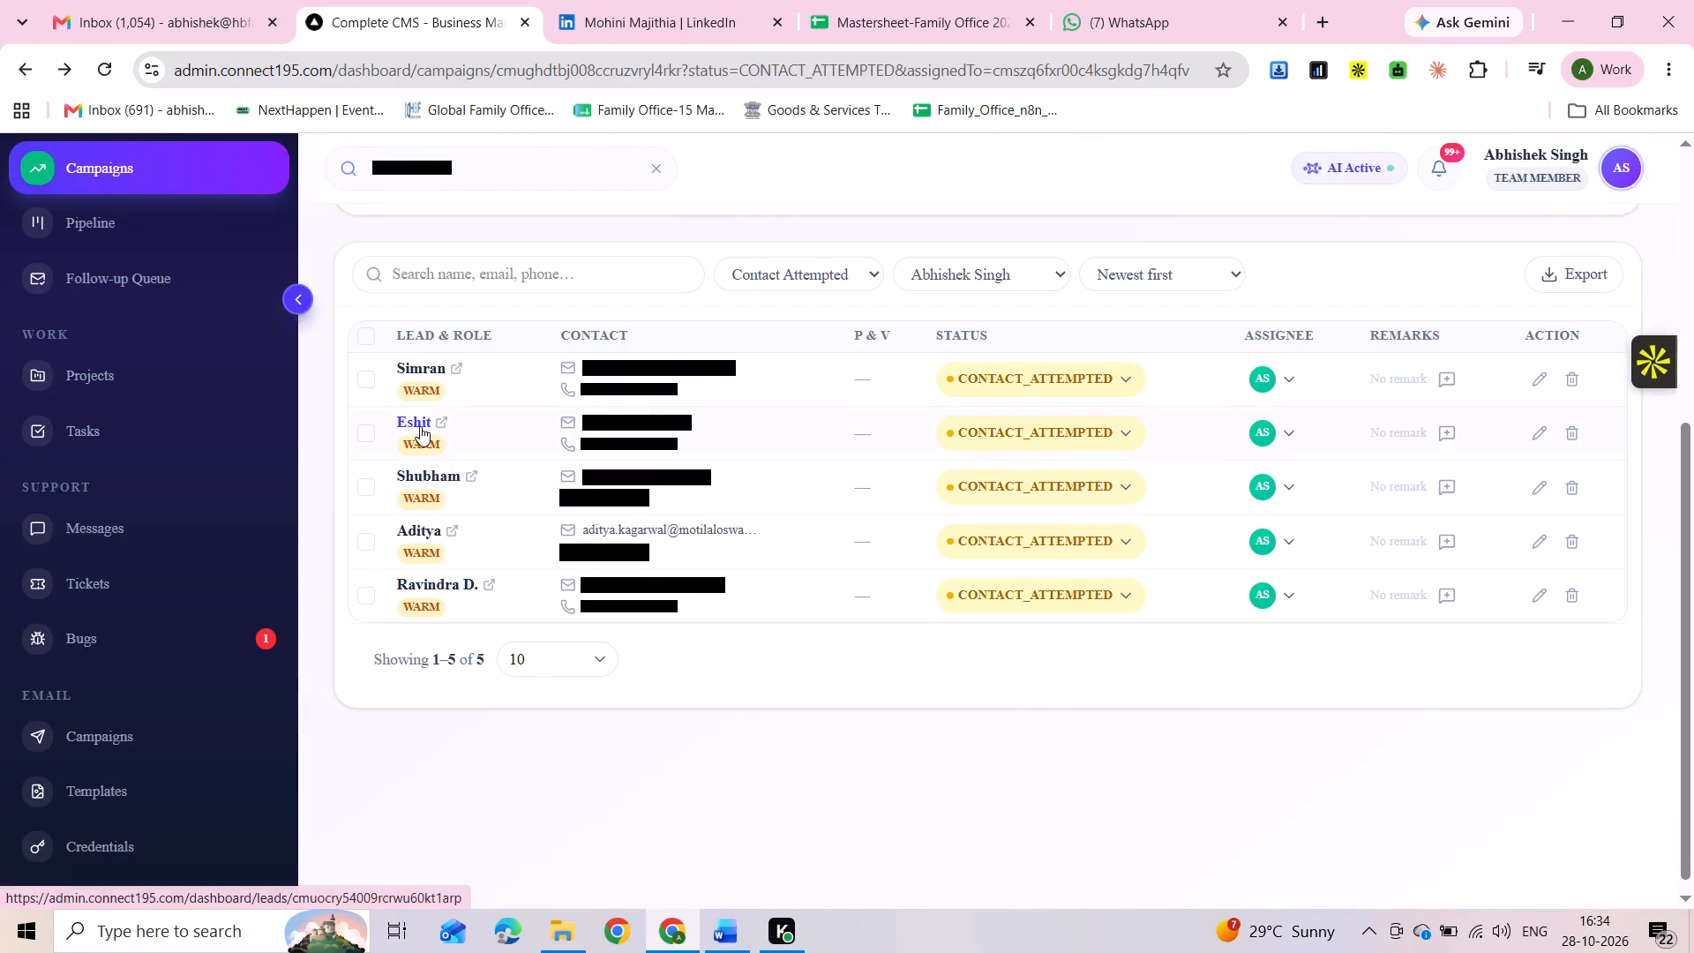
double_click(417, 372)
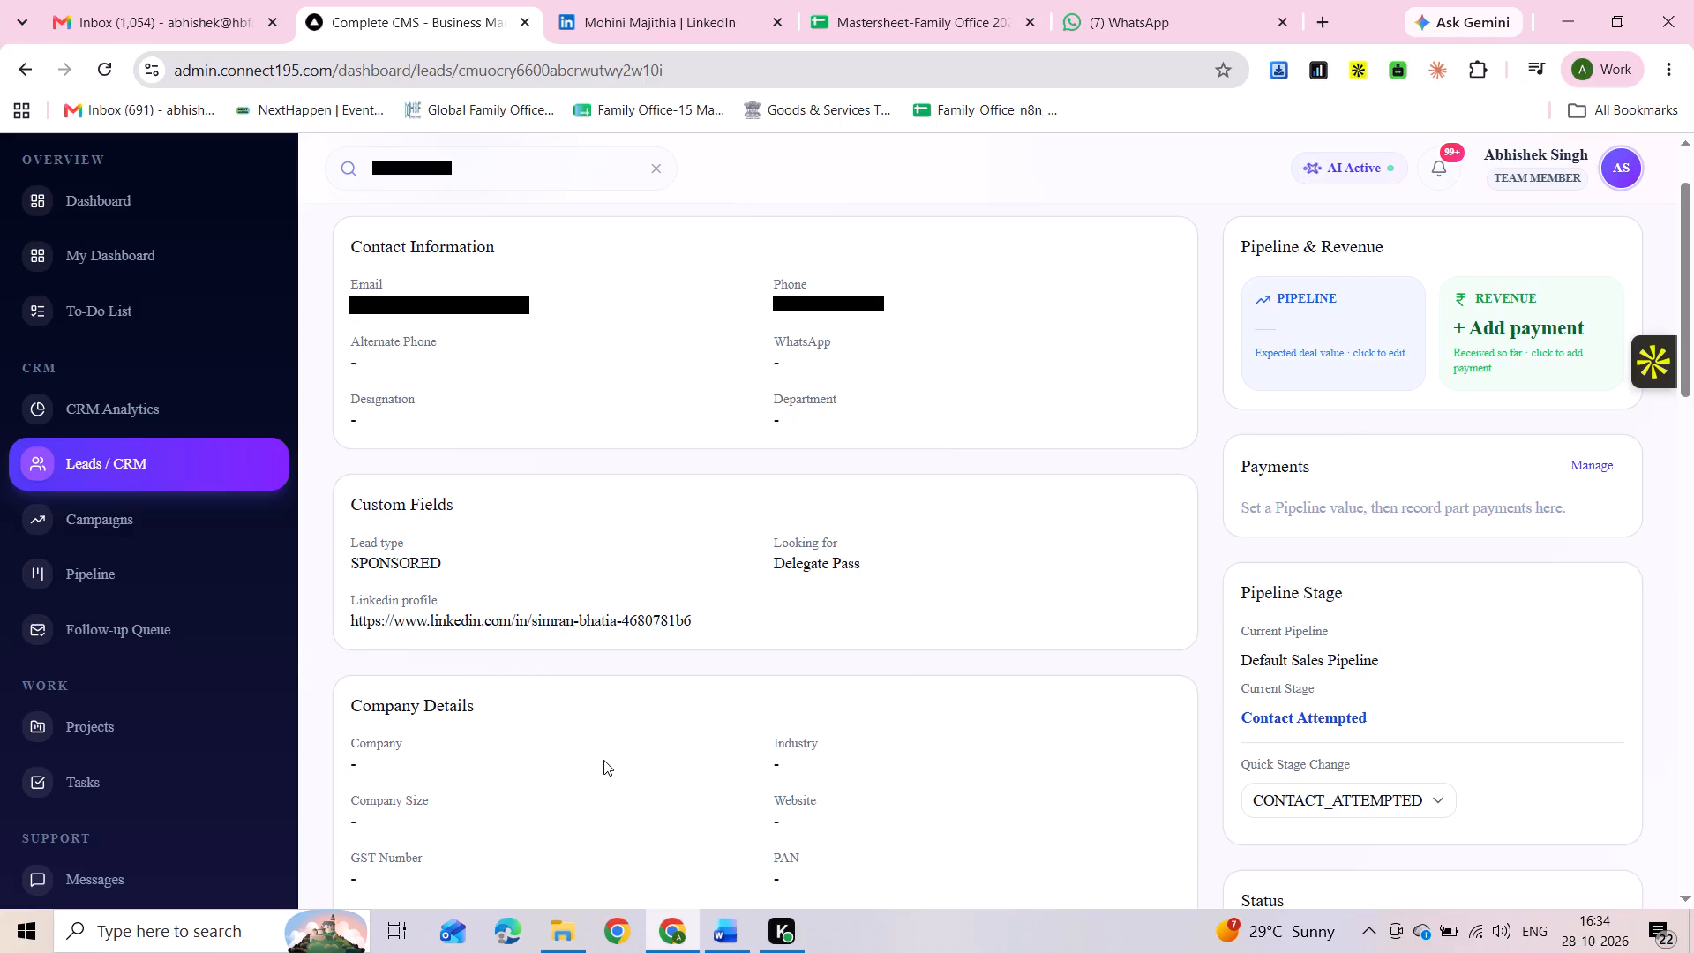
Review Simran's lead record, examining the contact details, custom fields, status, activity timeline and discussion.
scroll(603, 761, down, 10)
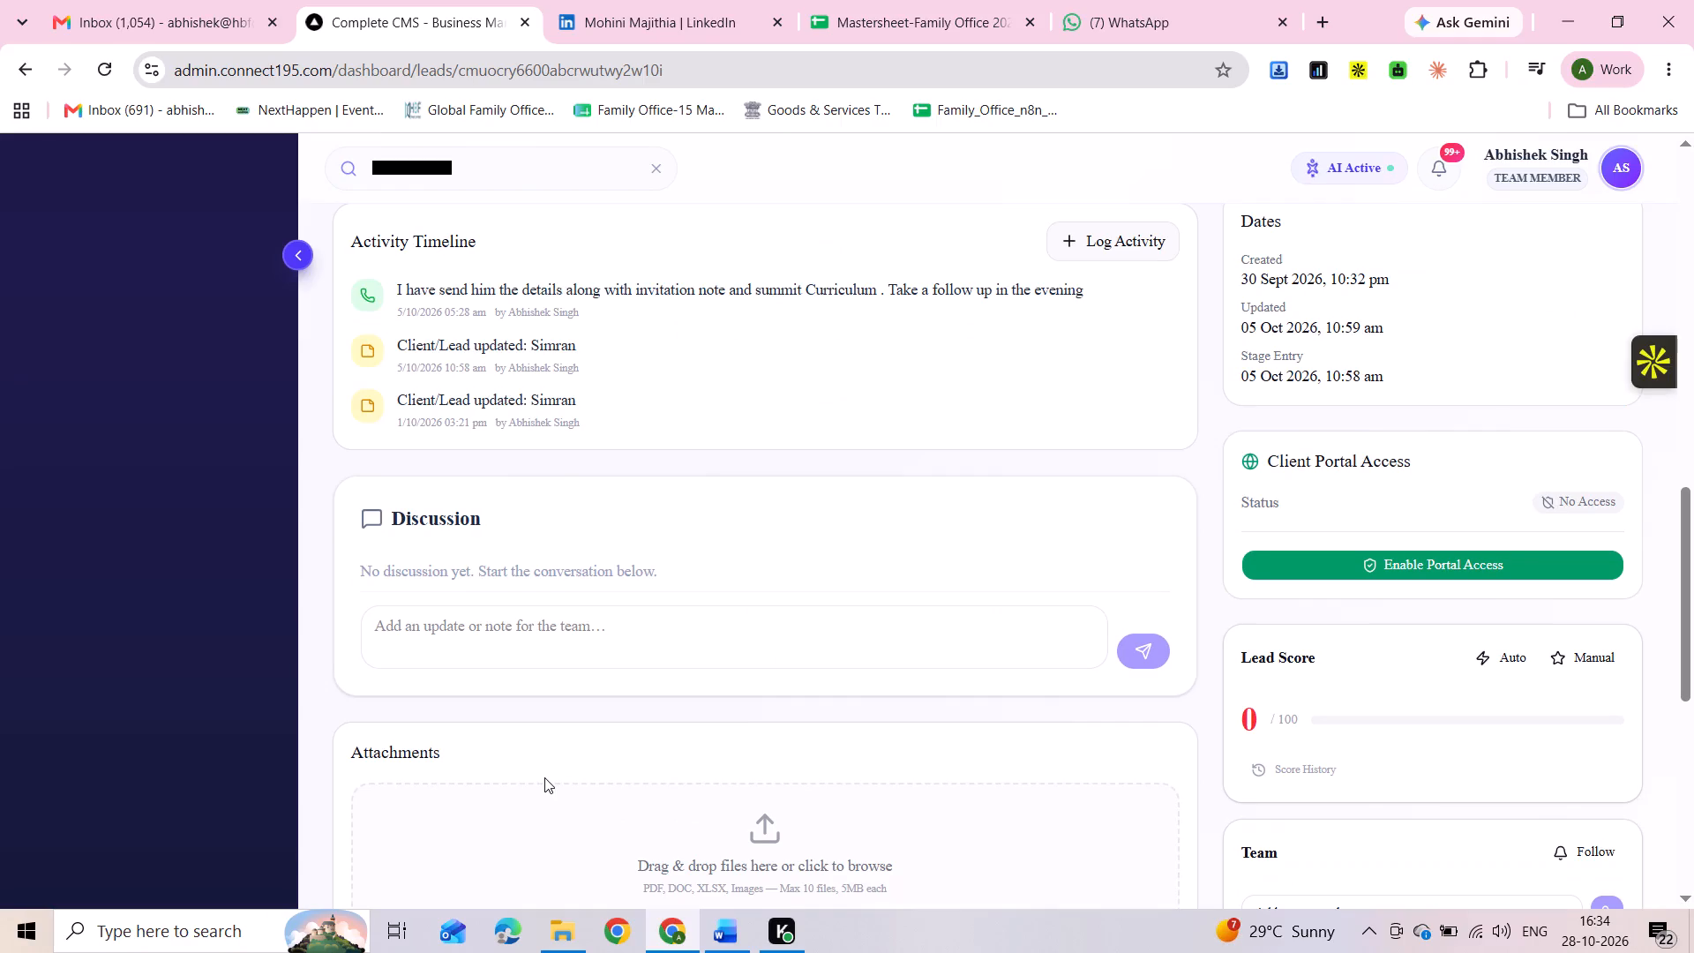
scroll(690, 673, up, 7)
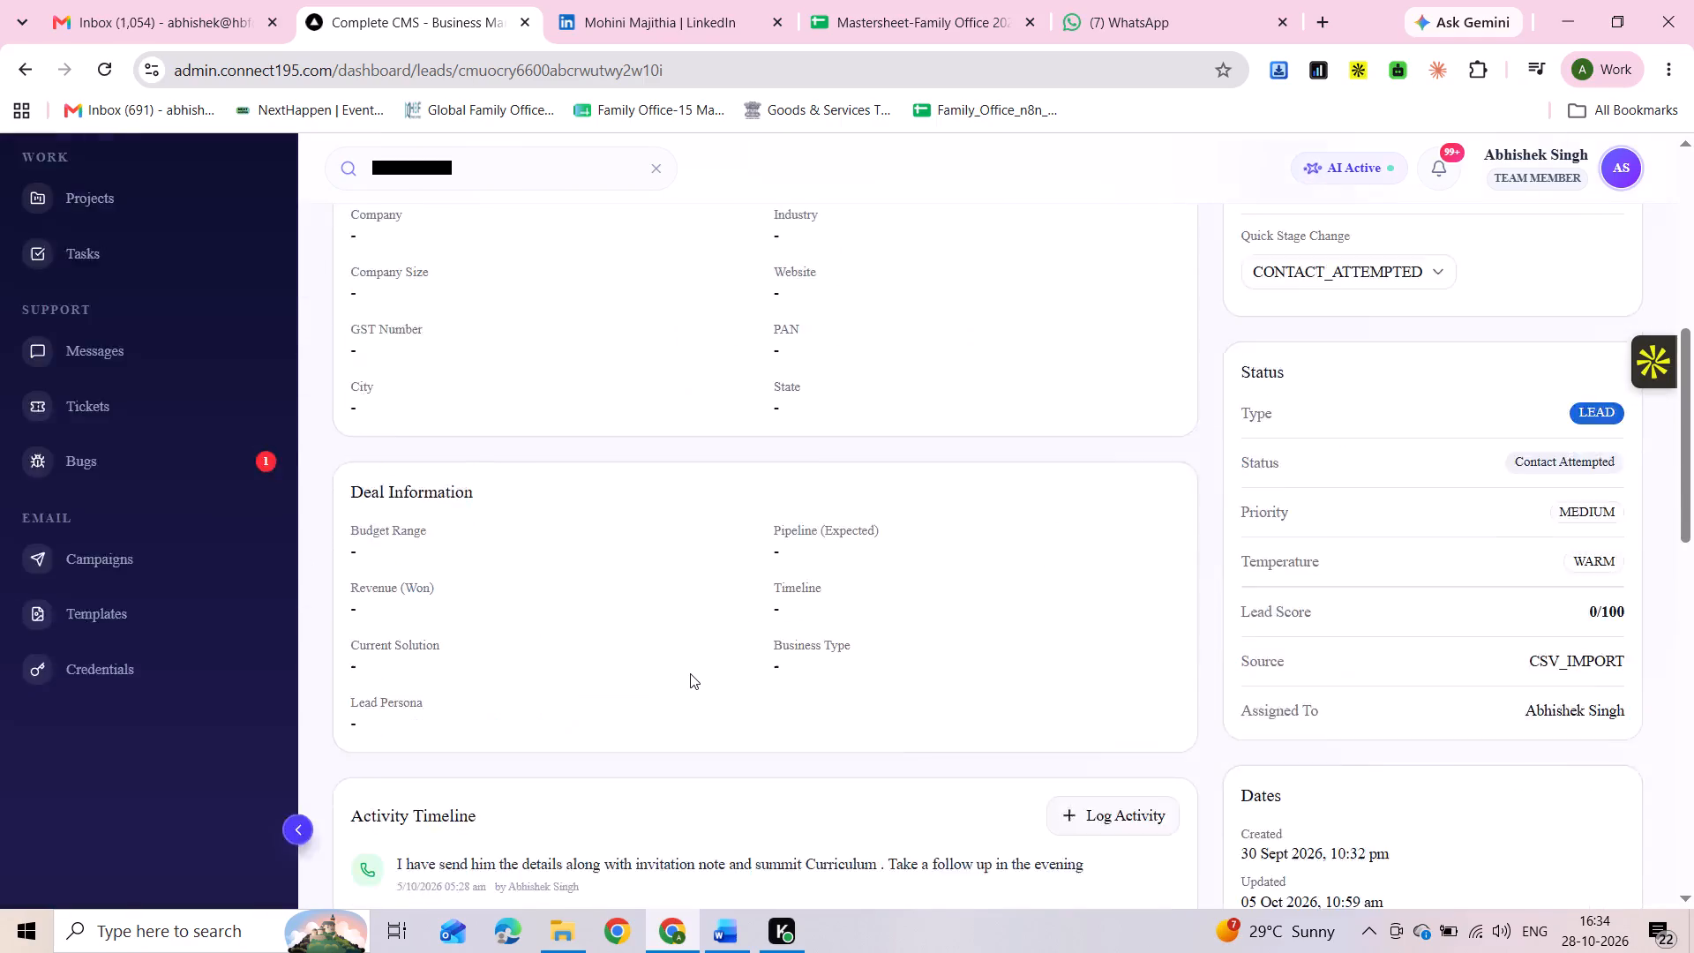
scroll(690, 673, up, 7)
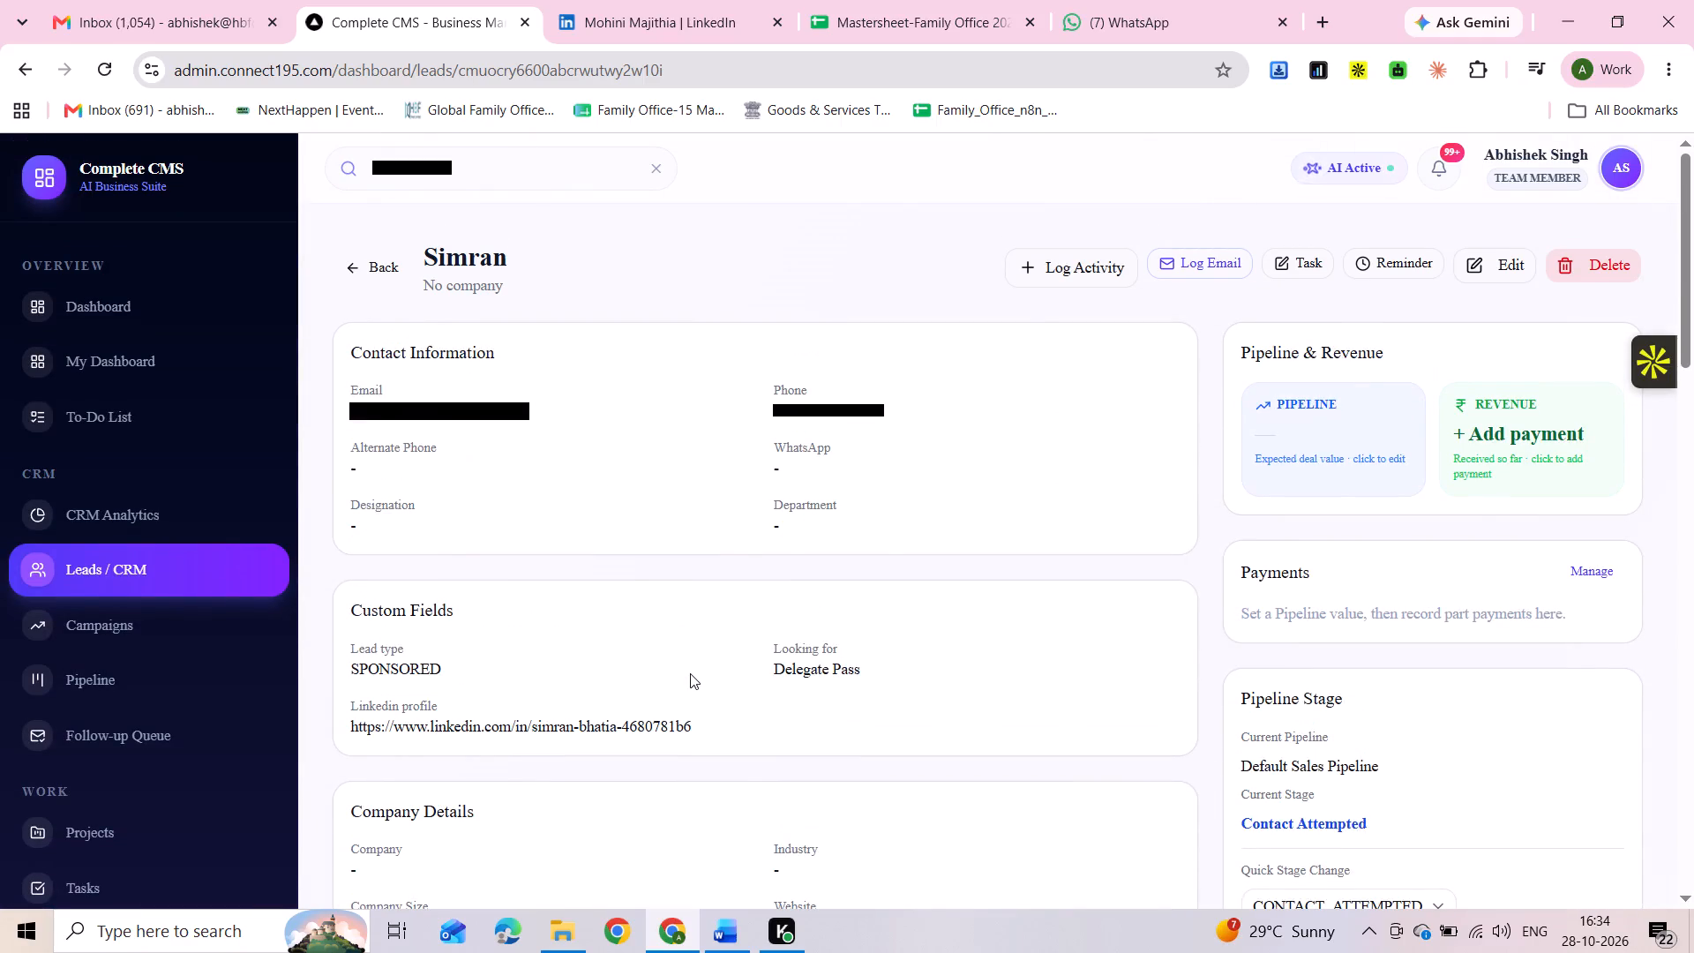
scroll(690, 673, down, 4)
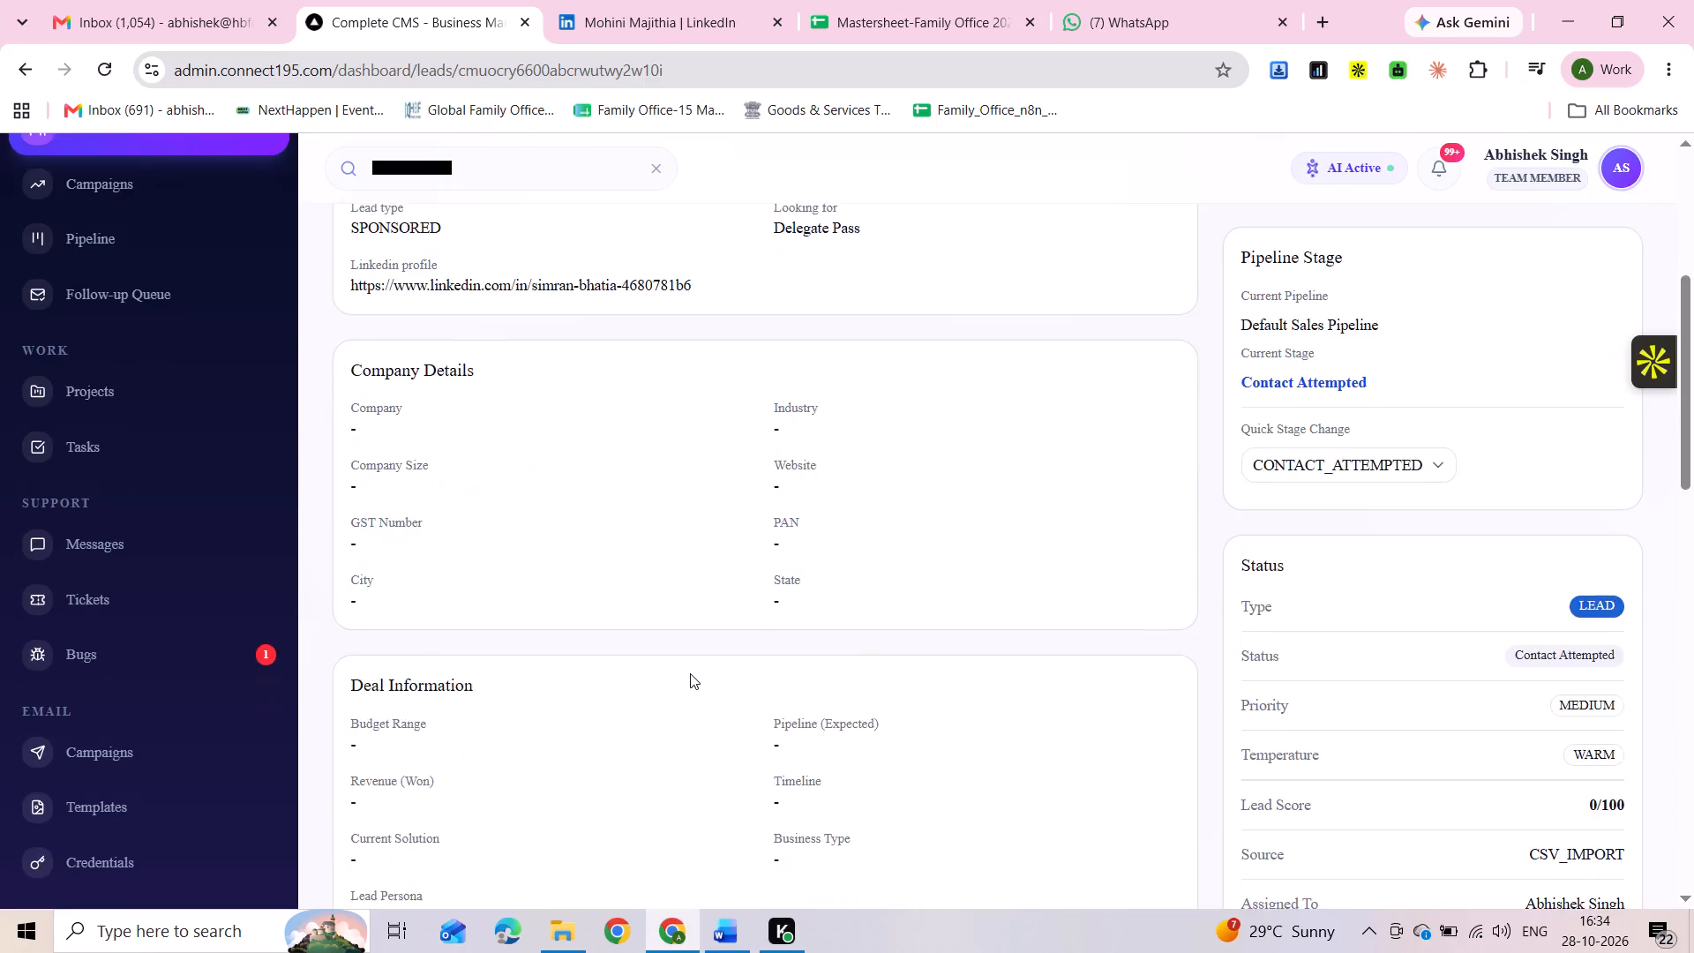
scroll(690, 673, down, 4)
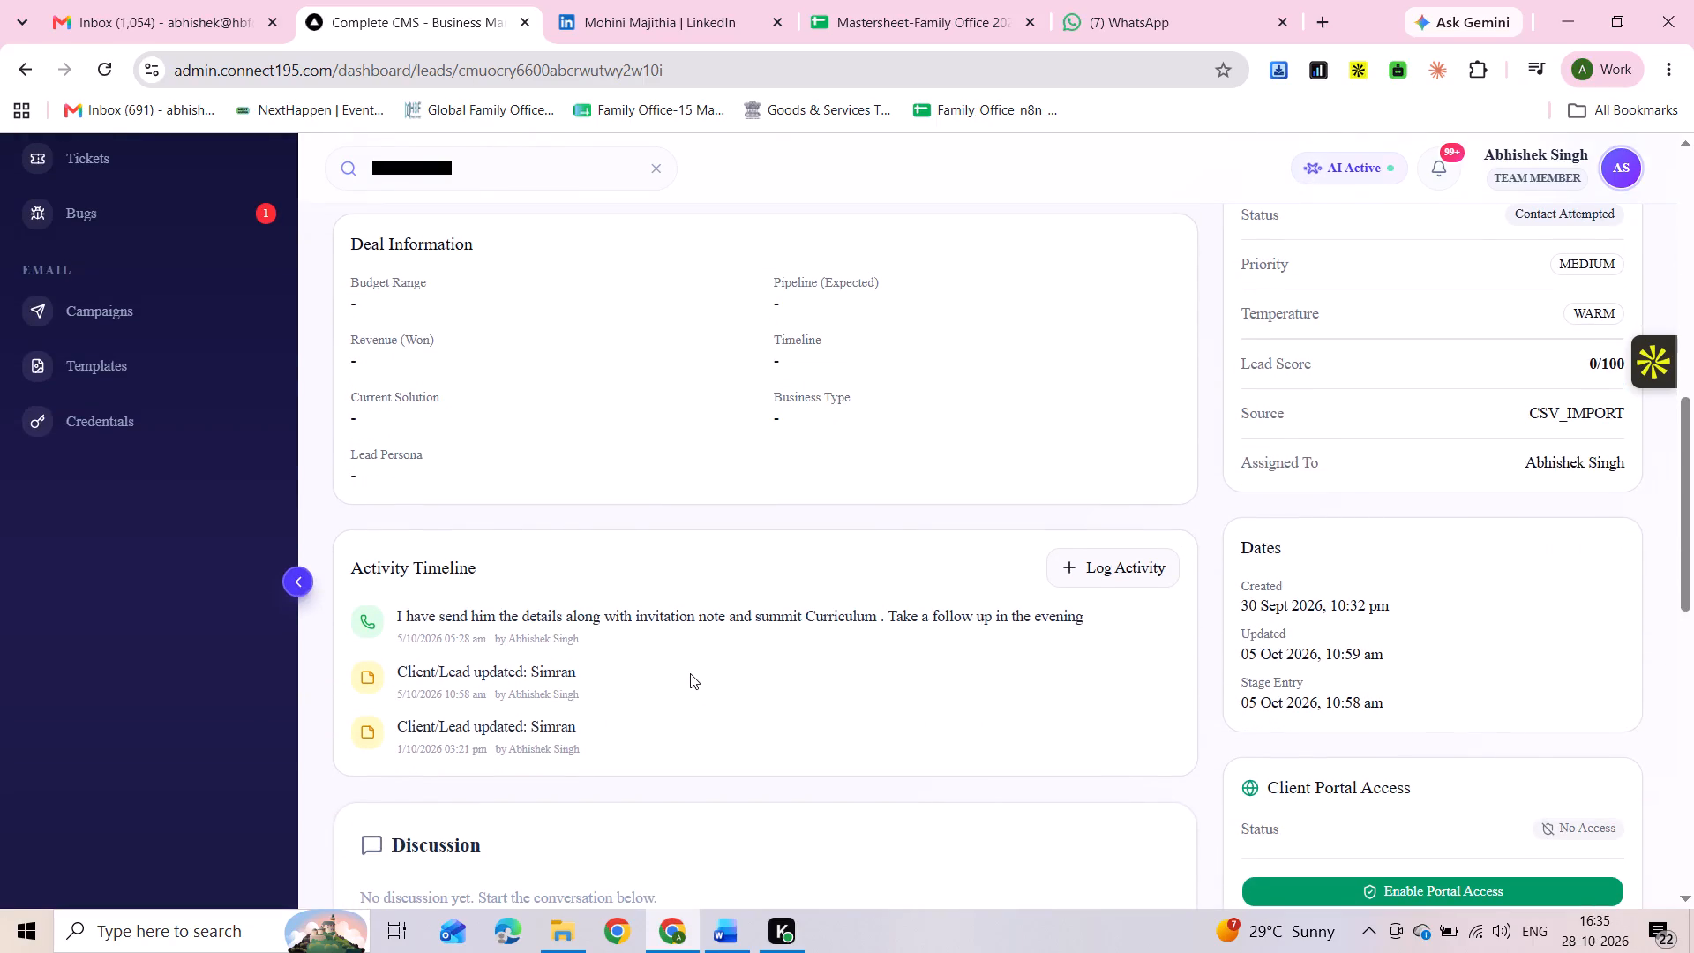
scroll(690, 673, up, 9)
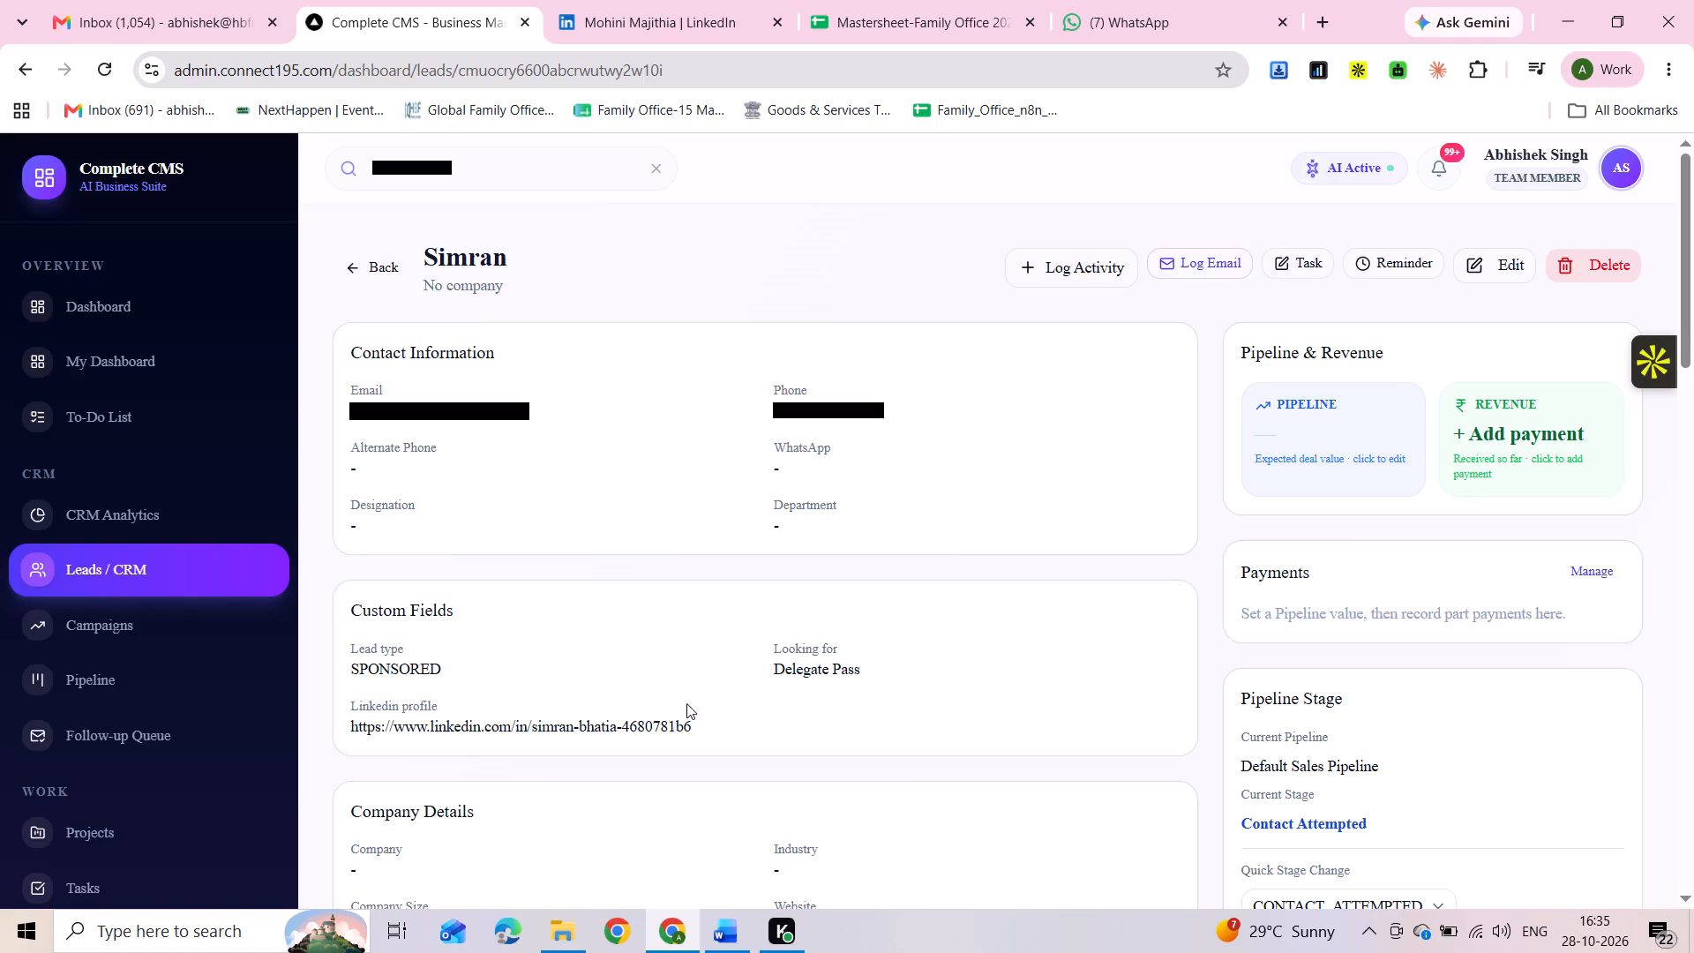
Copy Simran's LinkedIn profile link from the custom fields and open it in place of the profile in the existing LinkedIn tab.
drag(705, 729, 349, 738)
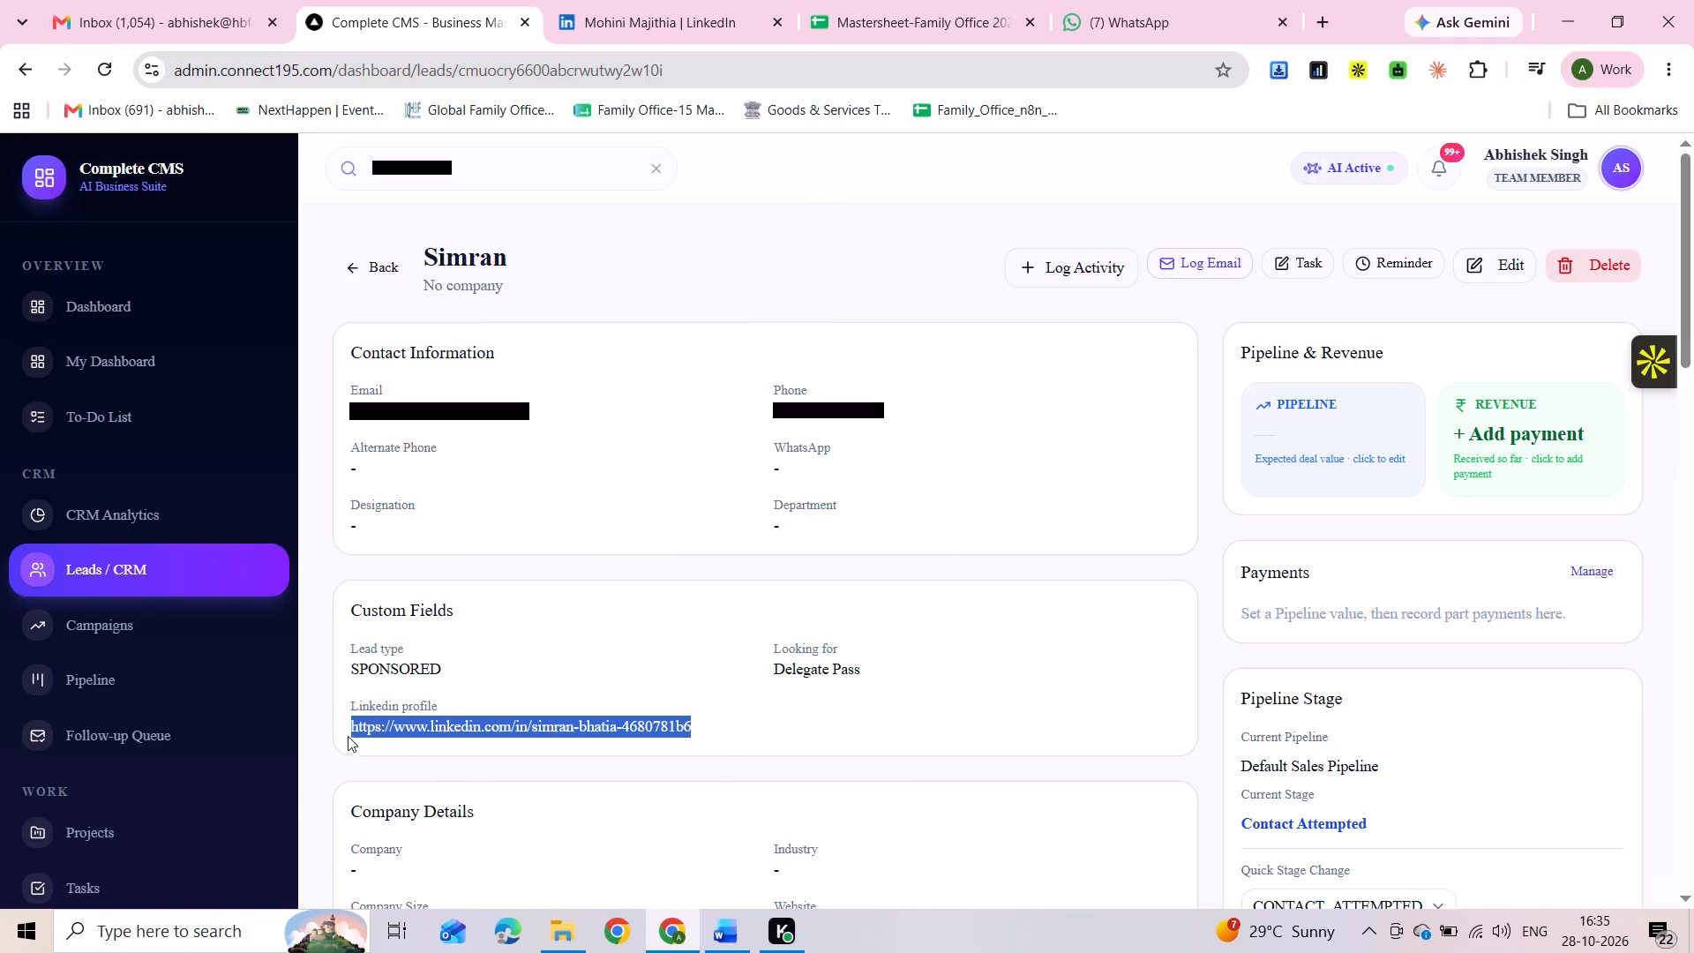
right_click(387, 720)
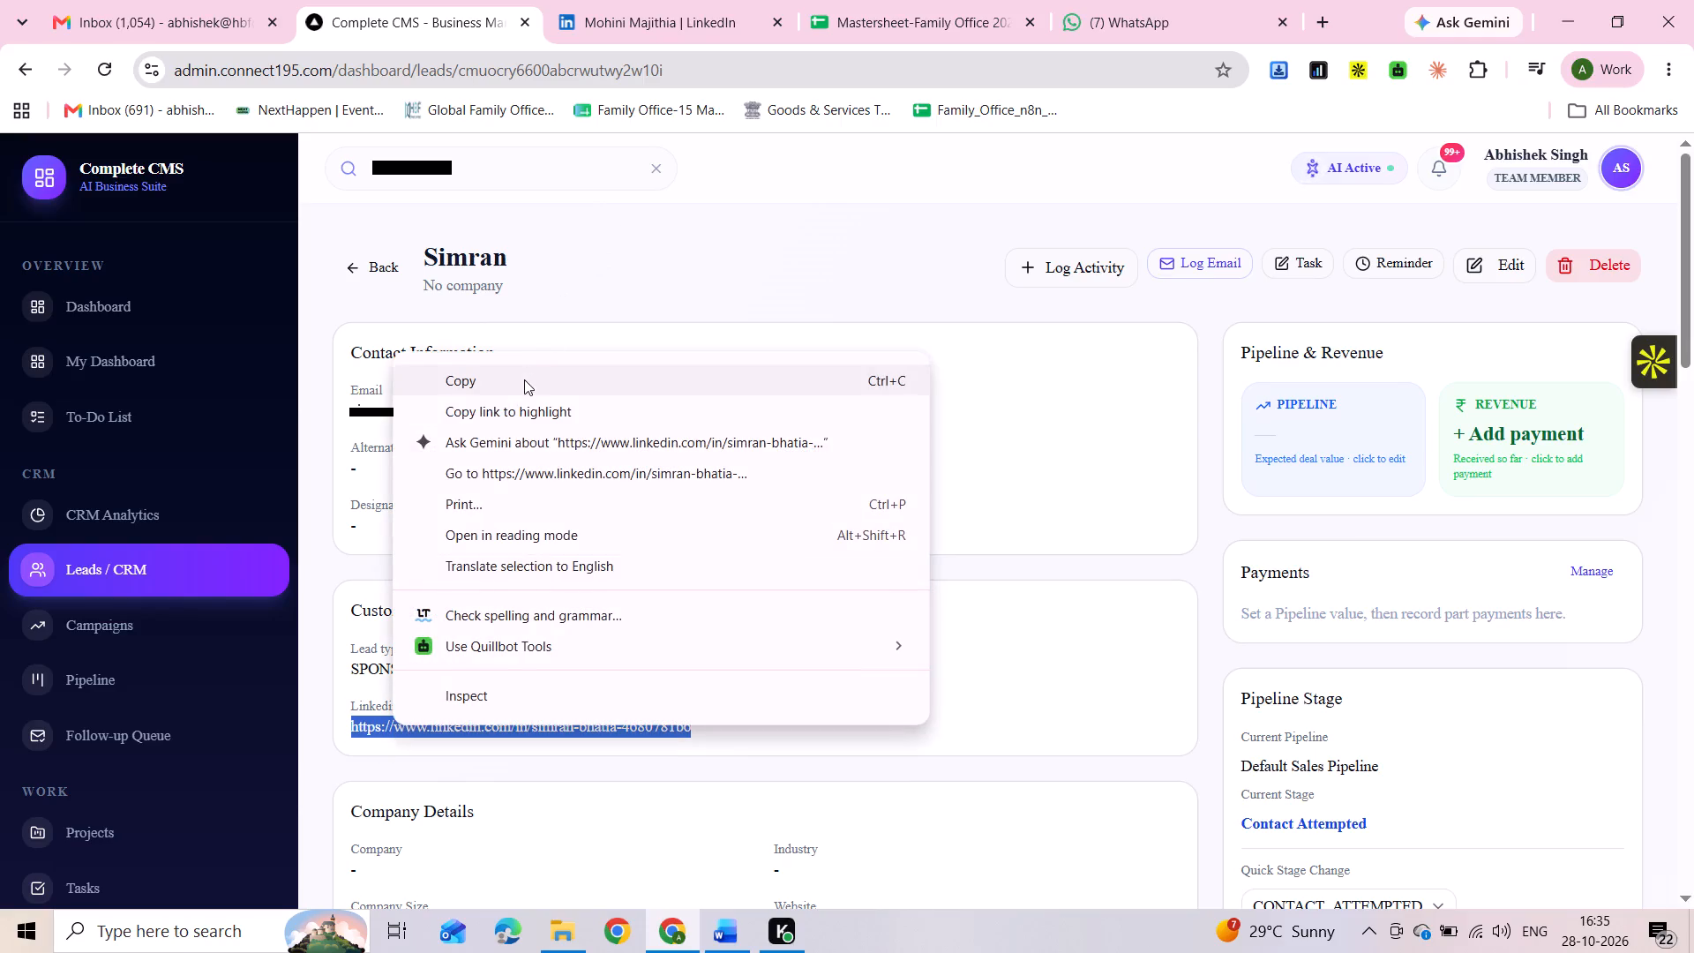
click(524, 379)
click(663, 22)
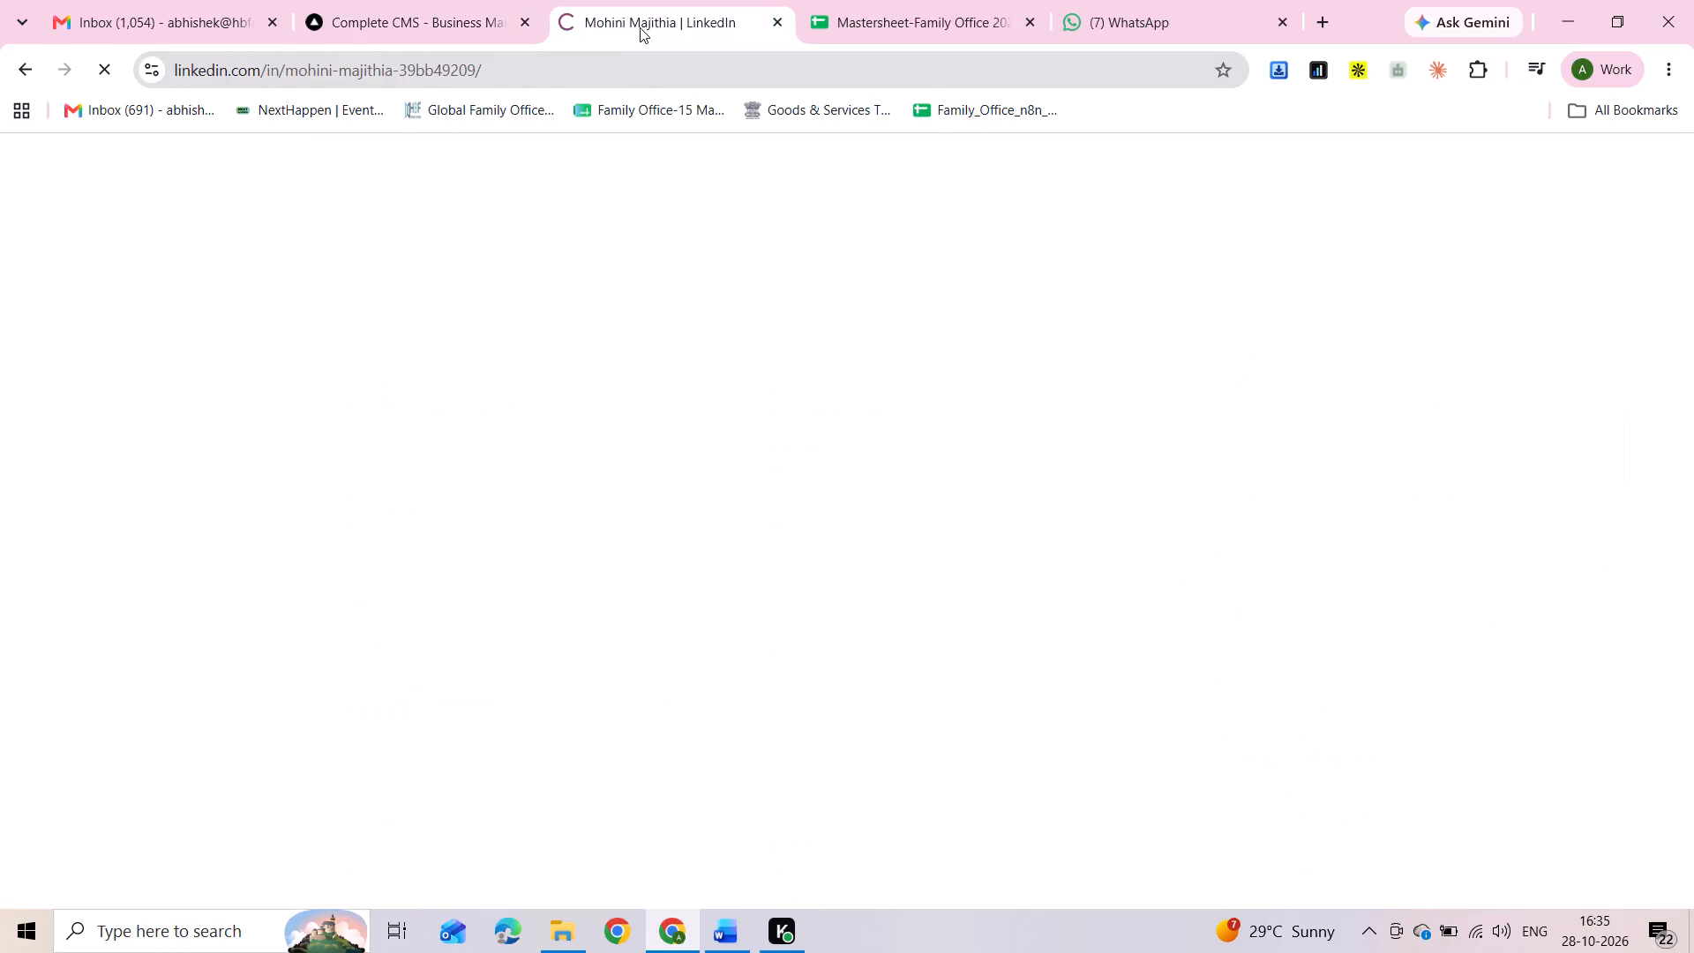
click(498, 68)
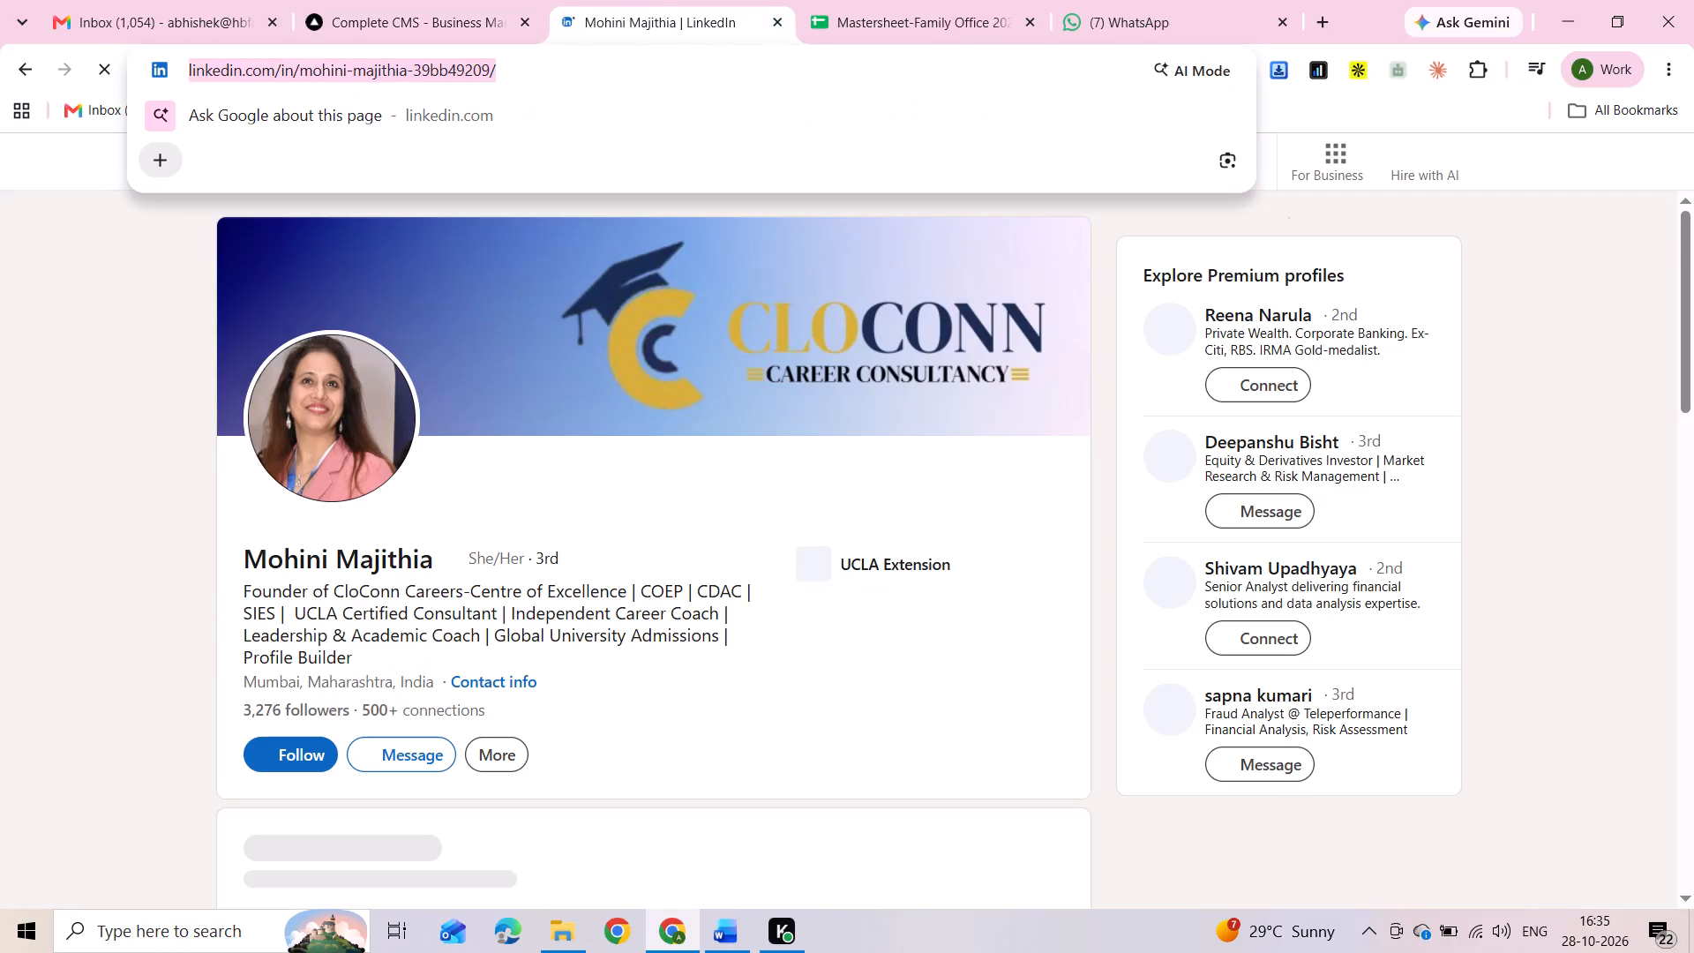
Open Simran's copied LinkedIn profile link in the existing LinkedIn tab.
key(ctrl+v)
key(Return)
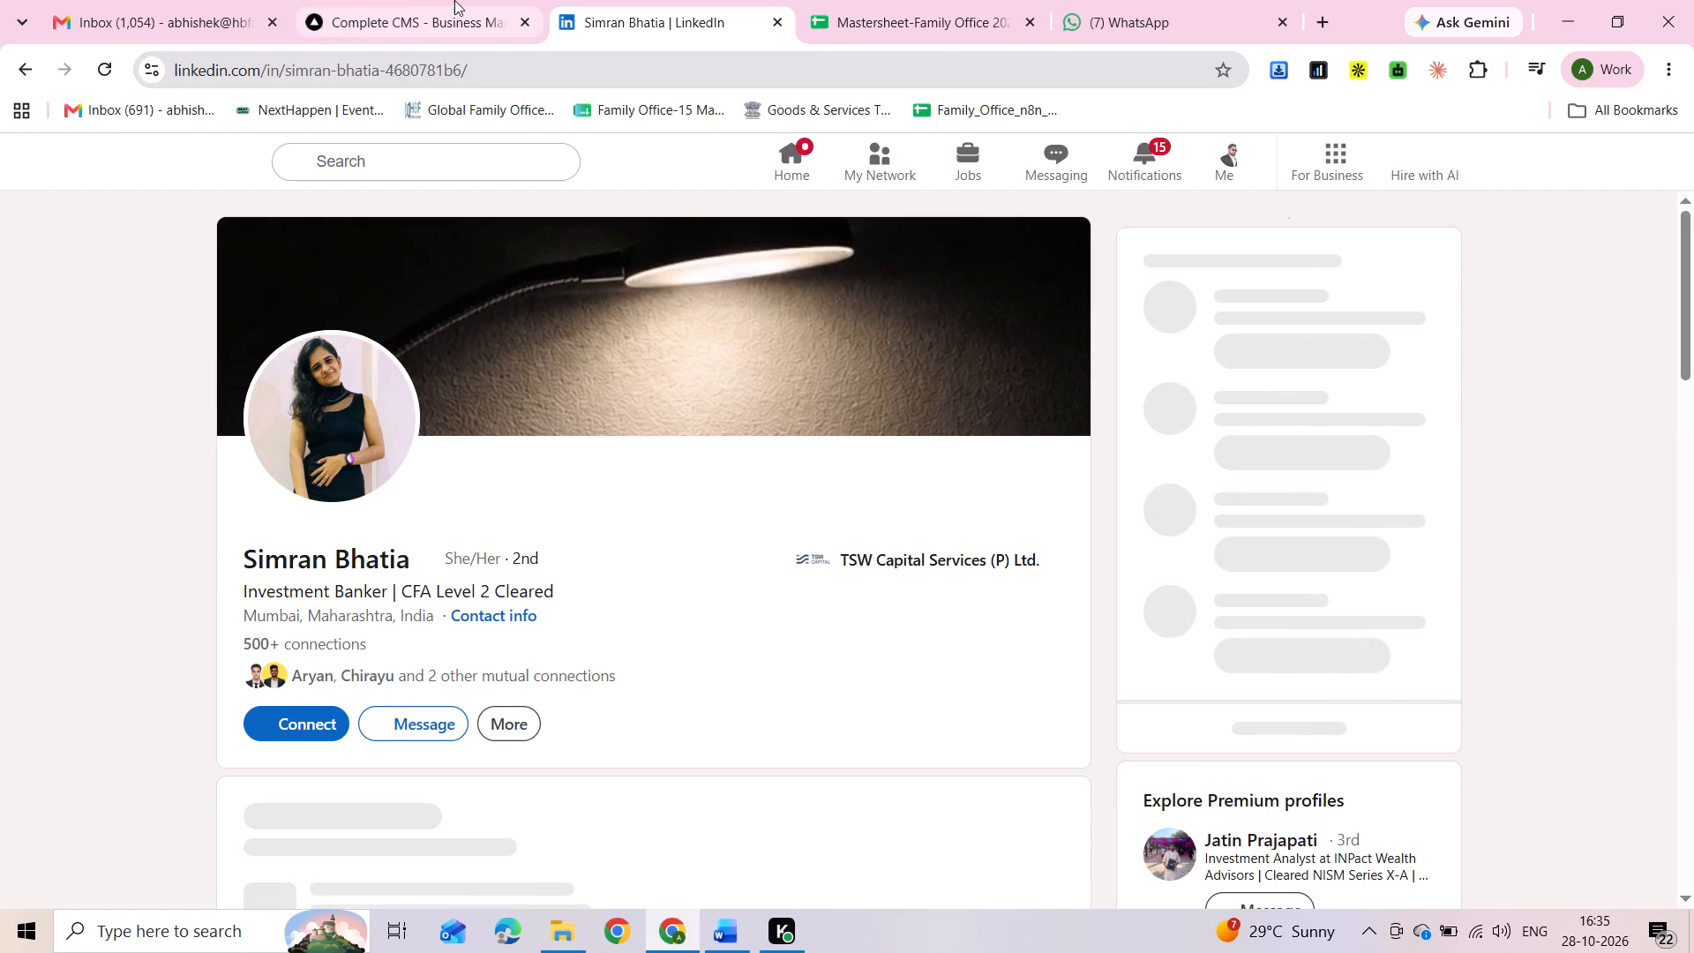
click(378, 2)
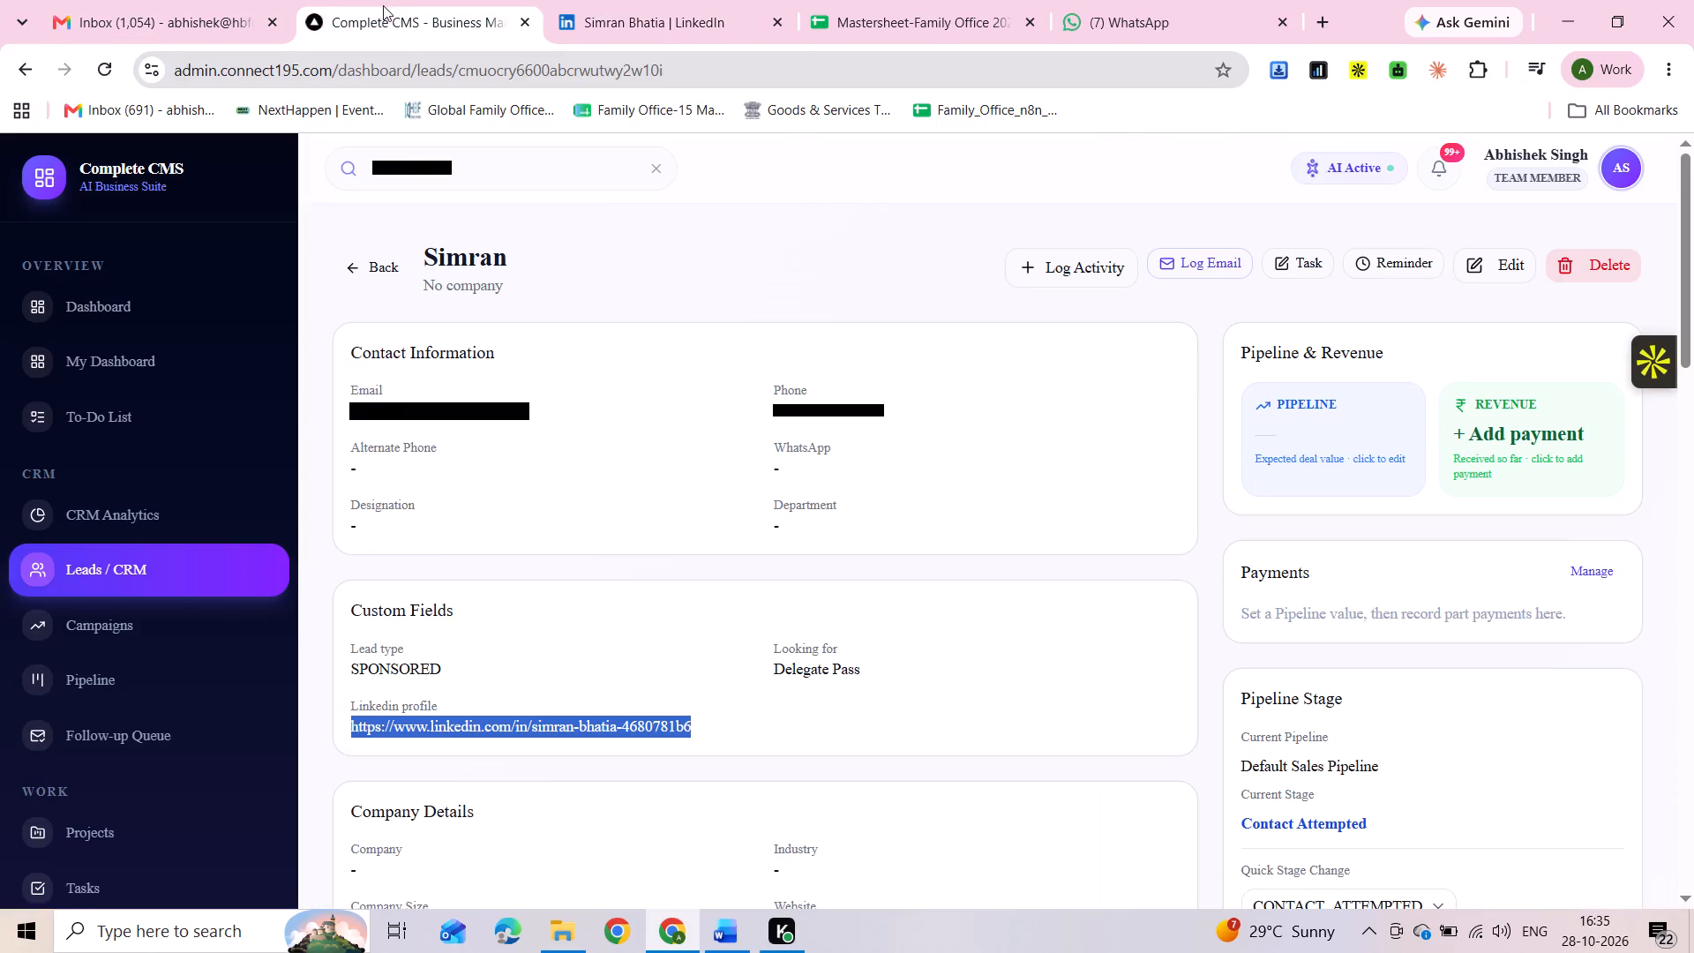
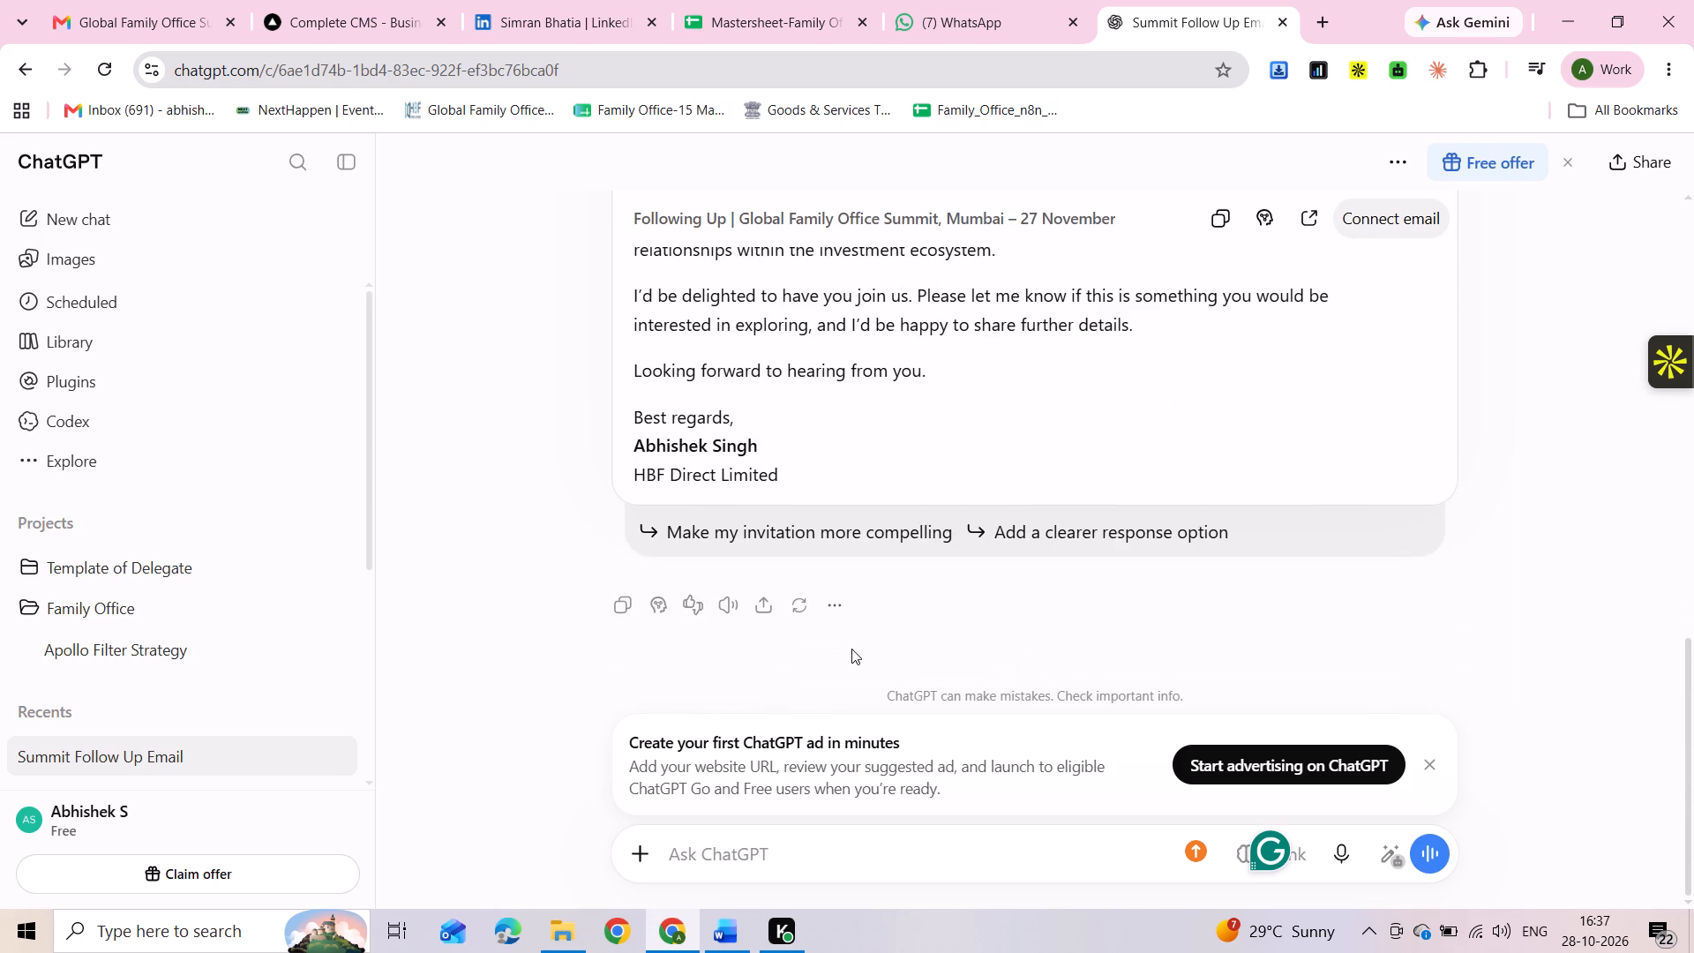
Copy the generated "Following Up | Global Family Office Summit, Mumbai – 27 November" email draft addressed to Simran.
scroll(851, 649, up, 5)
click(1225, 289)
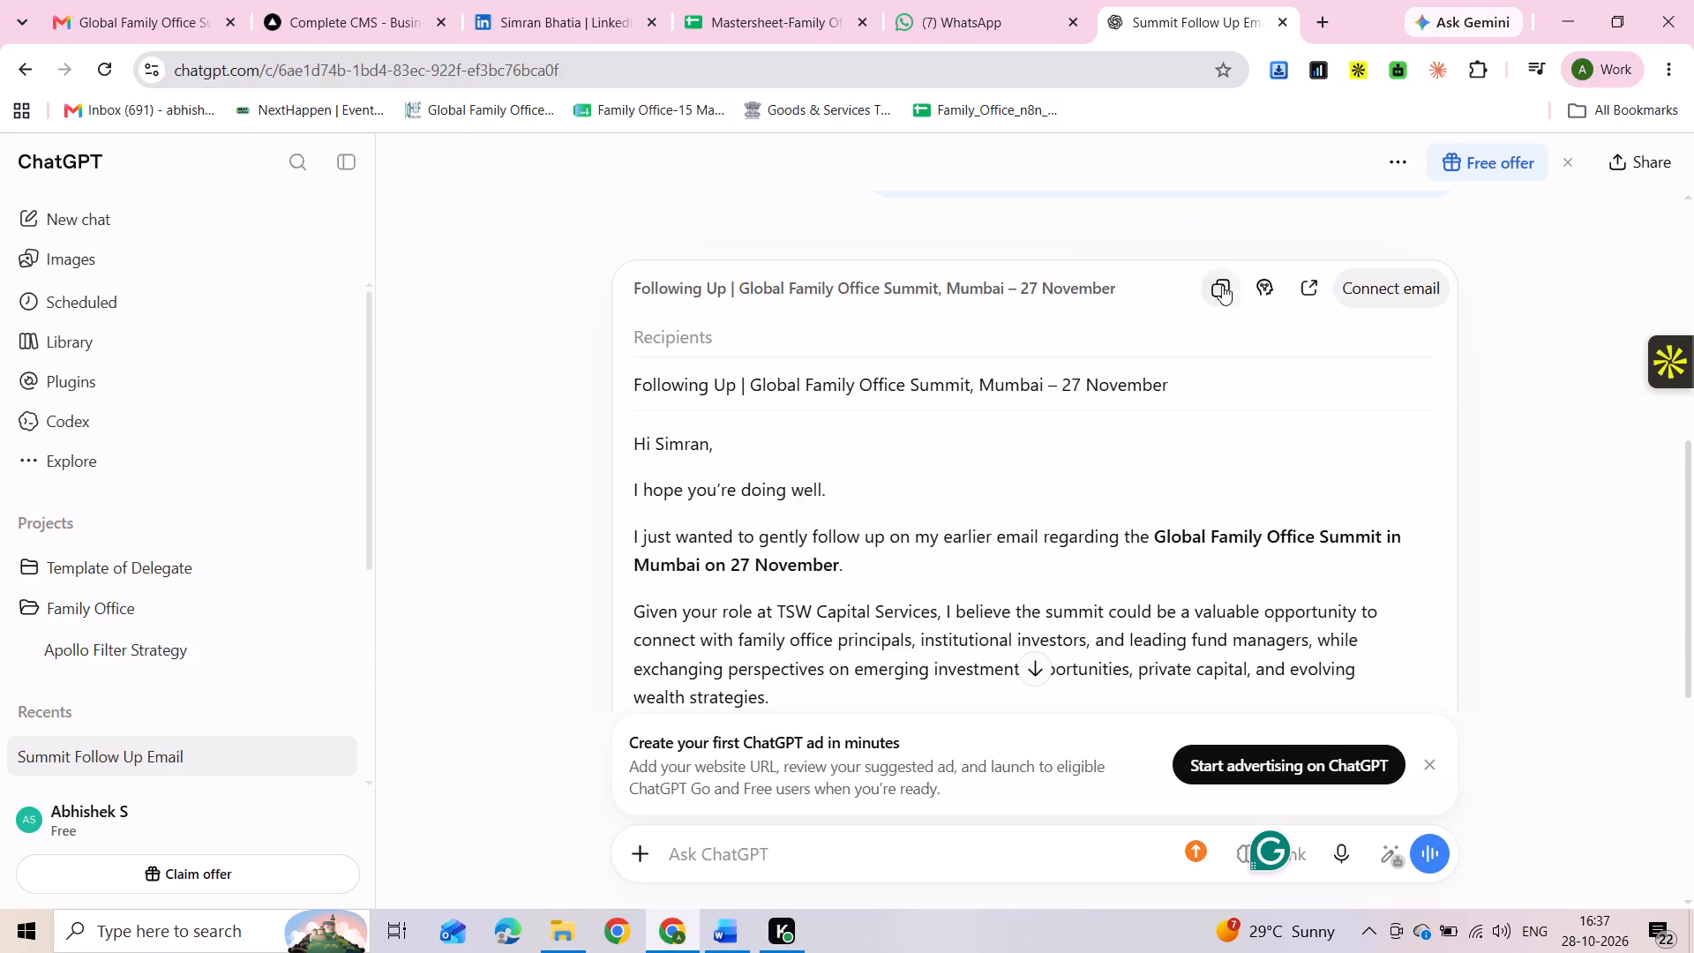
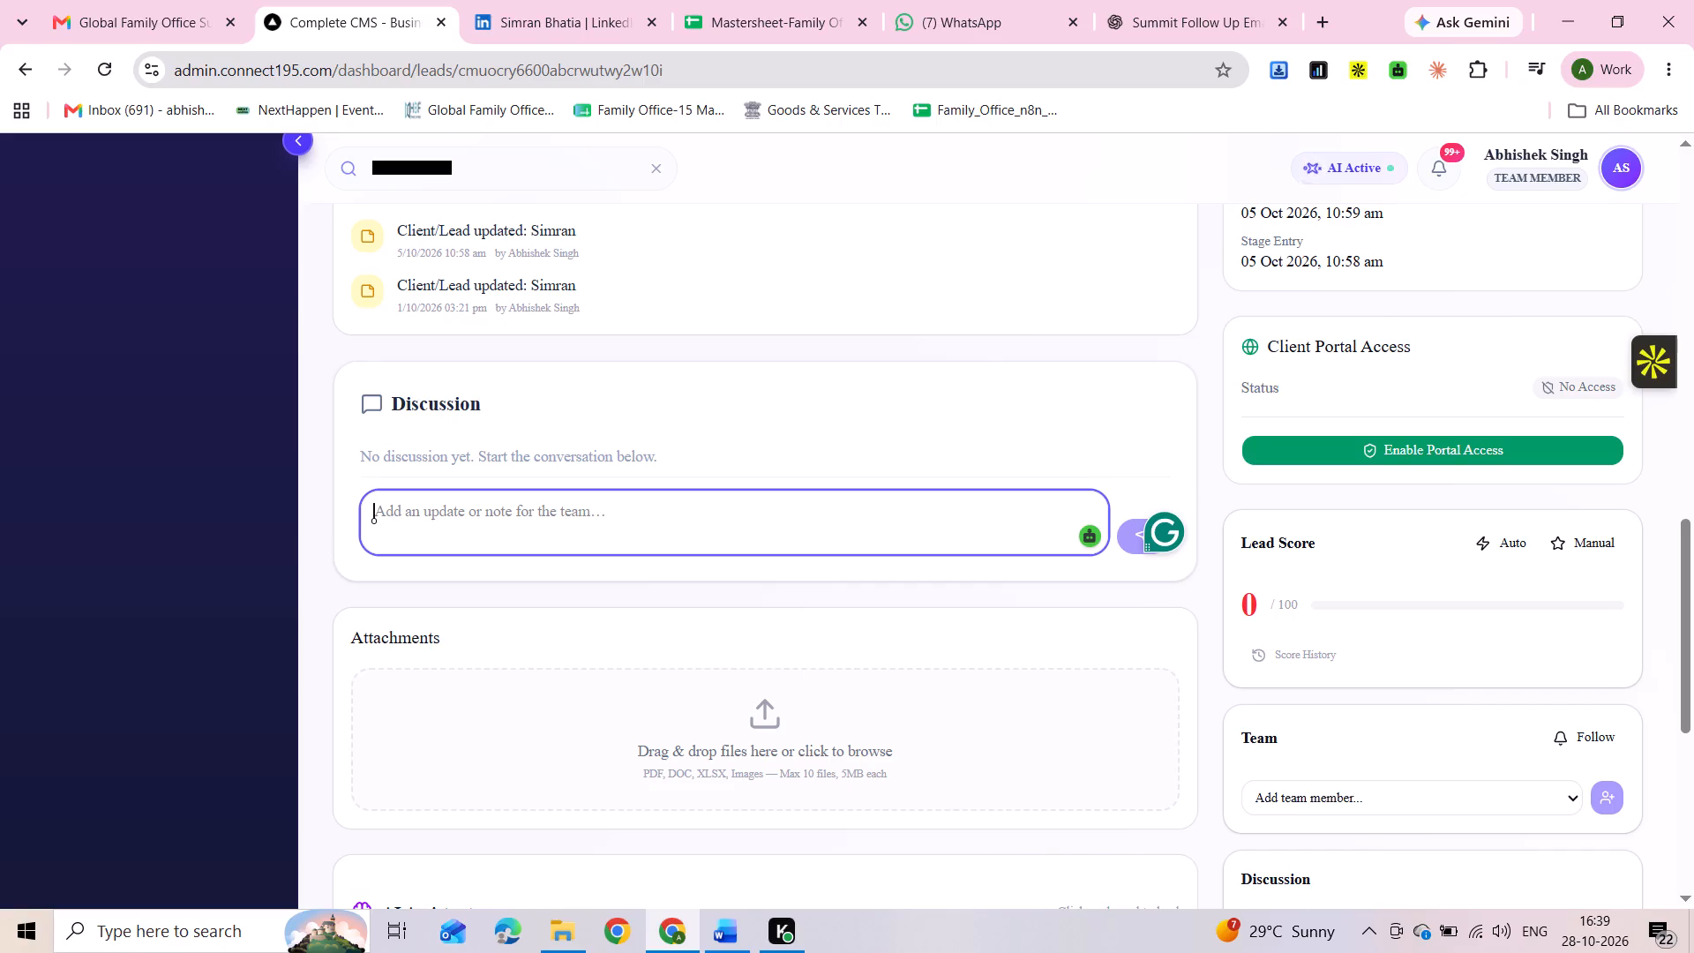
Post the discussion note "I have drop a follow up email to the simran" on Simran's lead record.
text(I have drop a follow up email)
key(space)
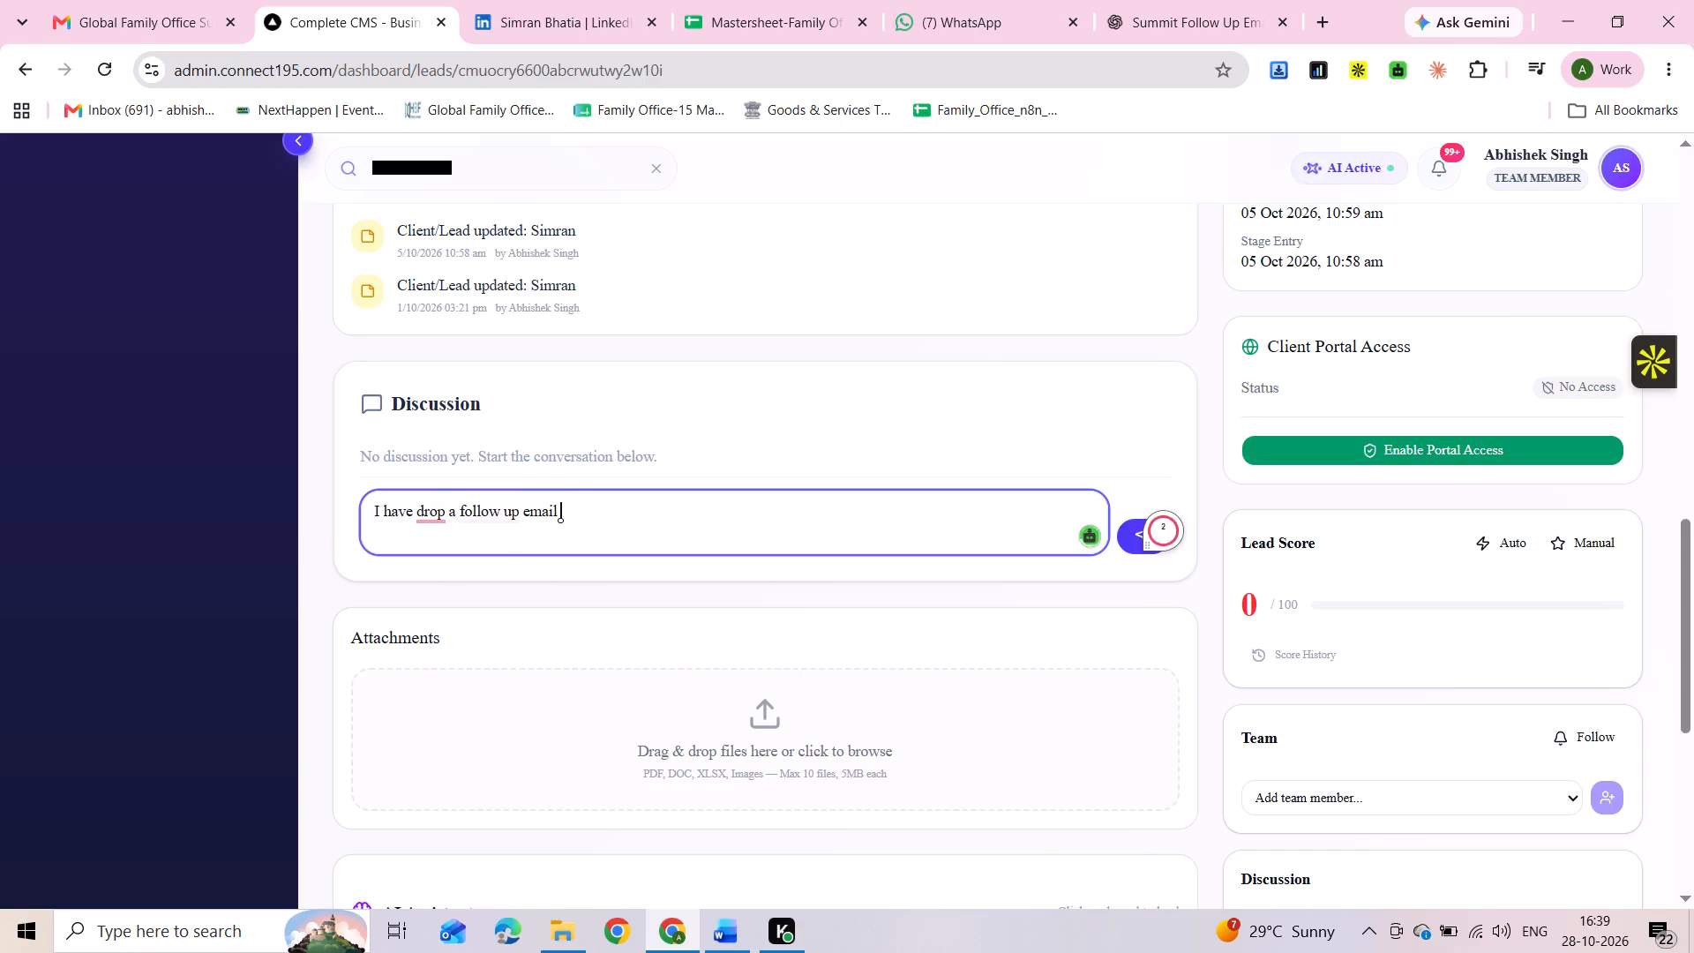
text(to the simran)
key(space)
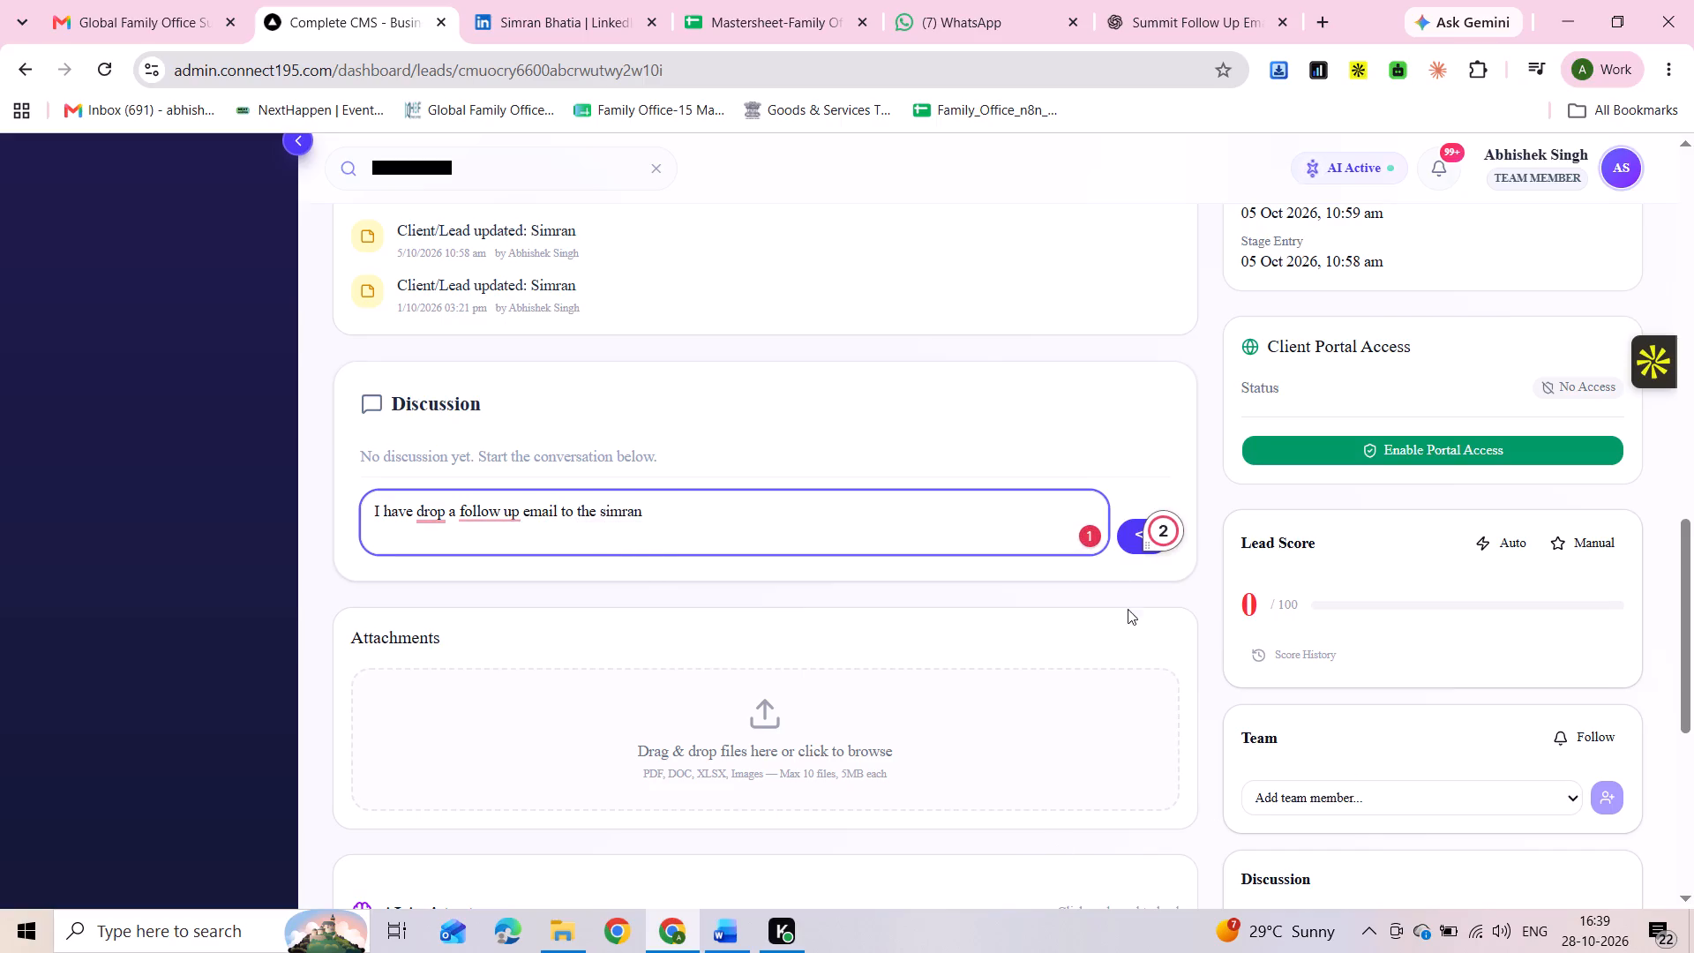
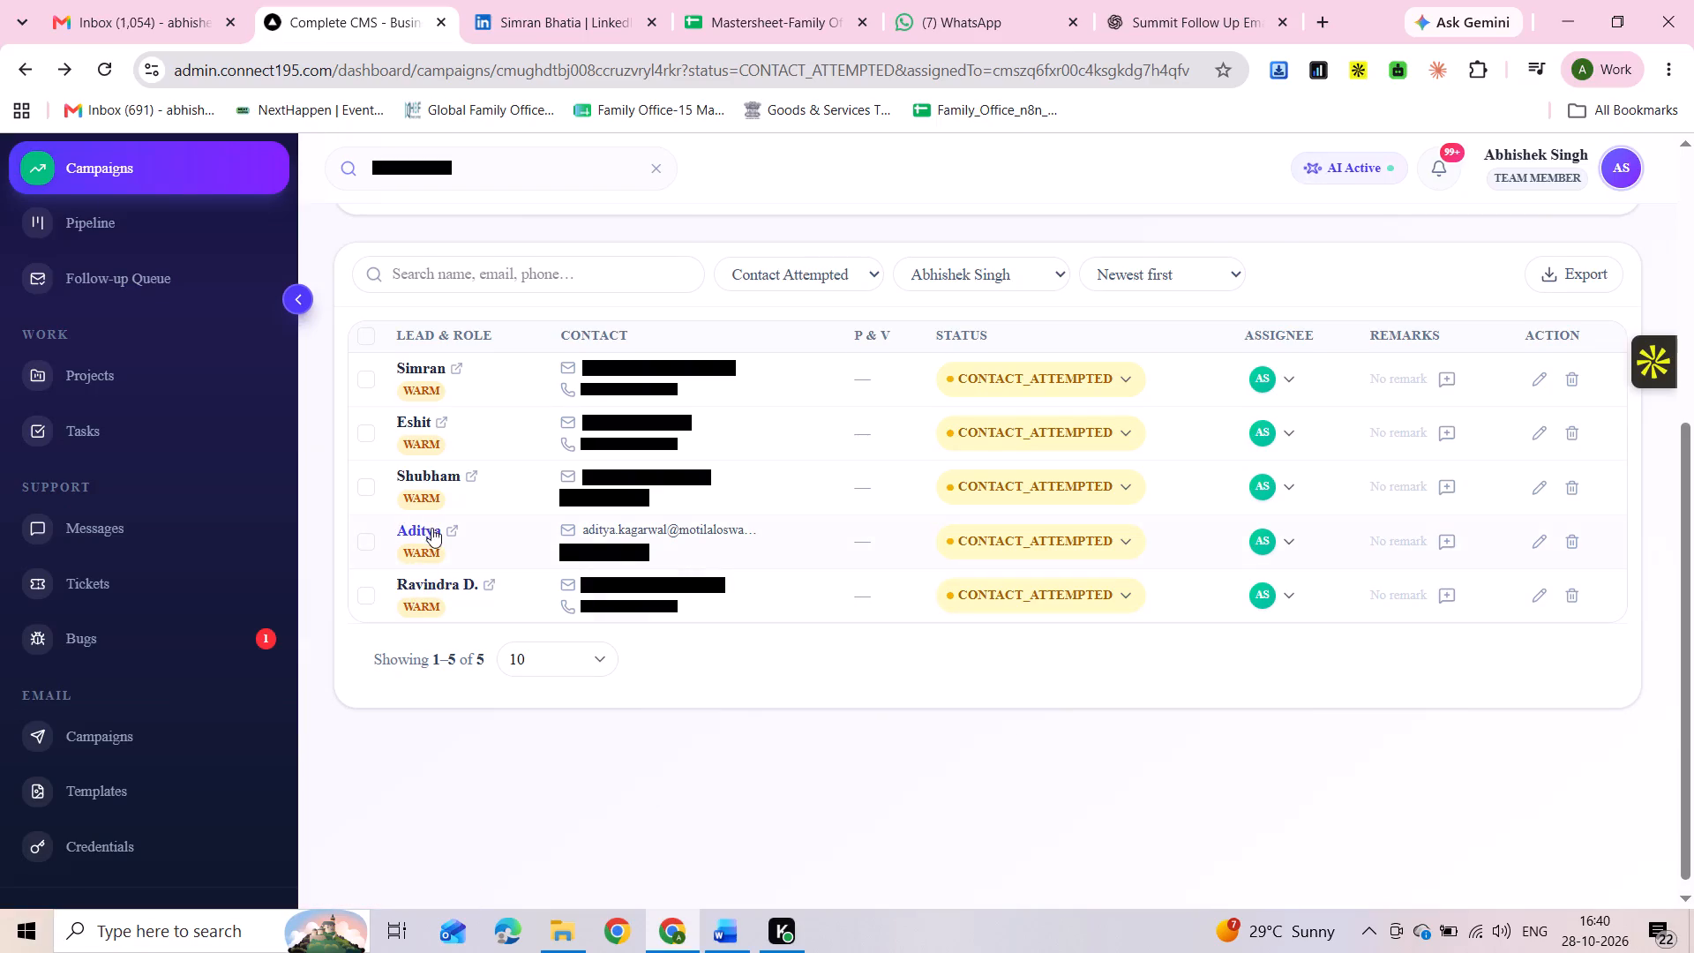
Open Eshit's lead record and review it, examining the contact details, custom fields, AI assistant section and discussion.
click(421, 424)
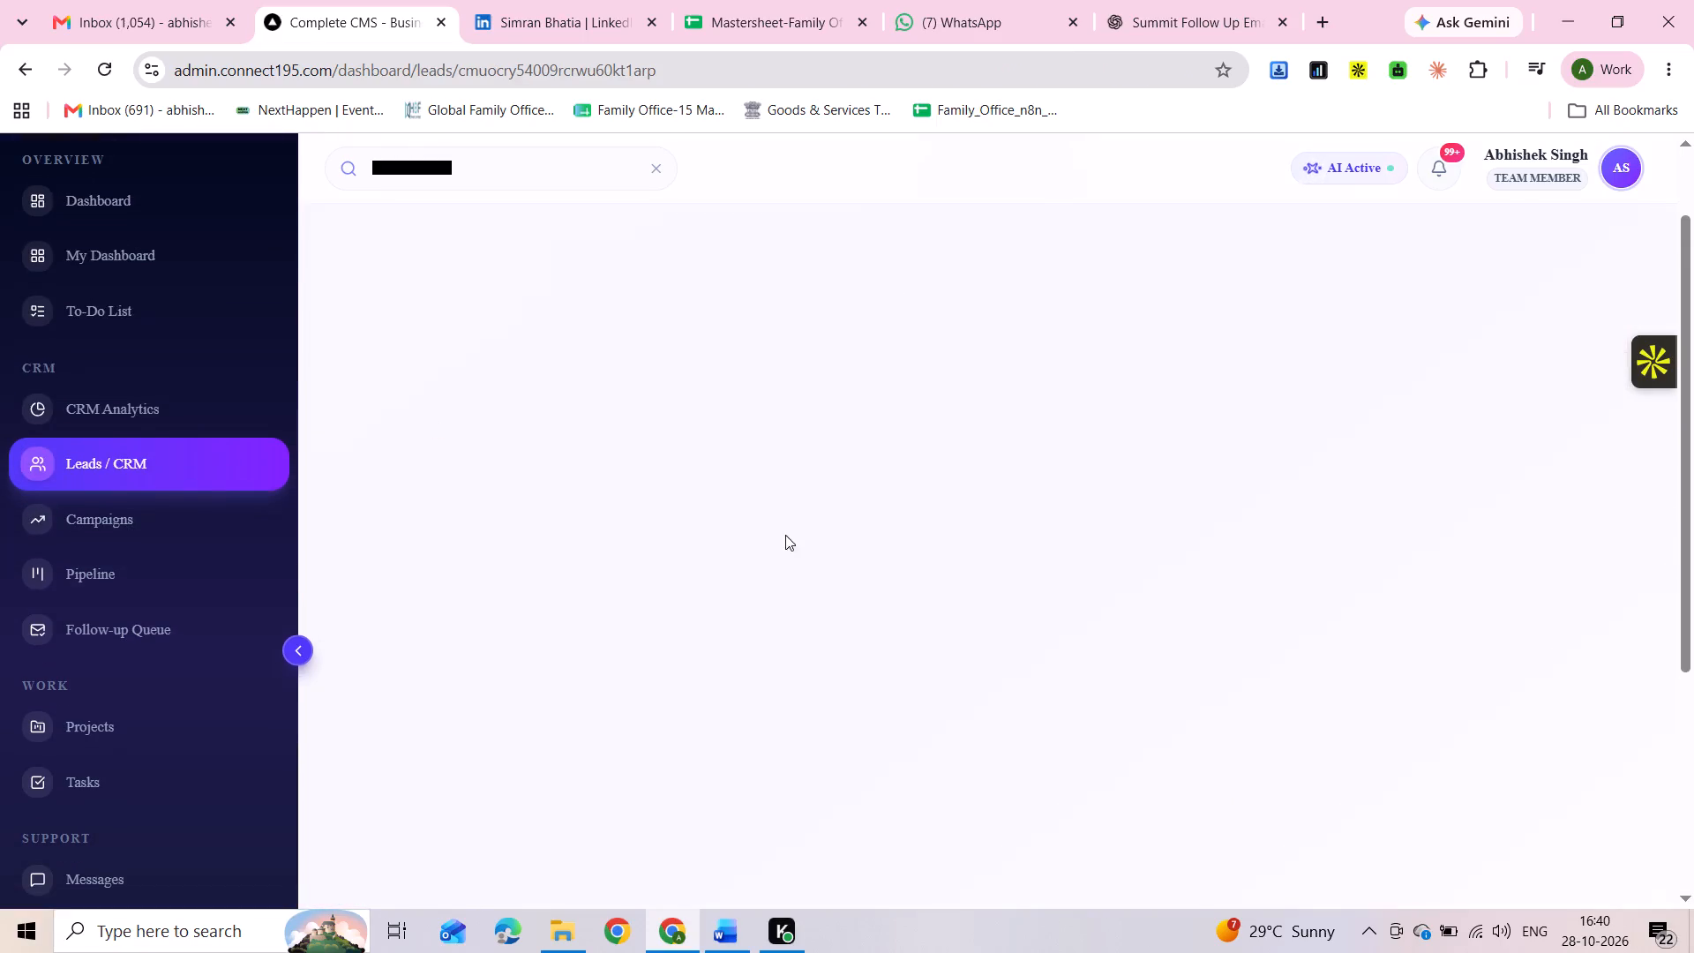
scroll(854, 622, down, 10)
scroll(849, 649, up, 1)
scroll(849, 649, down, 8)
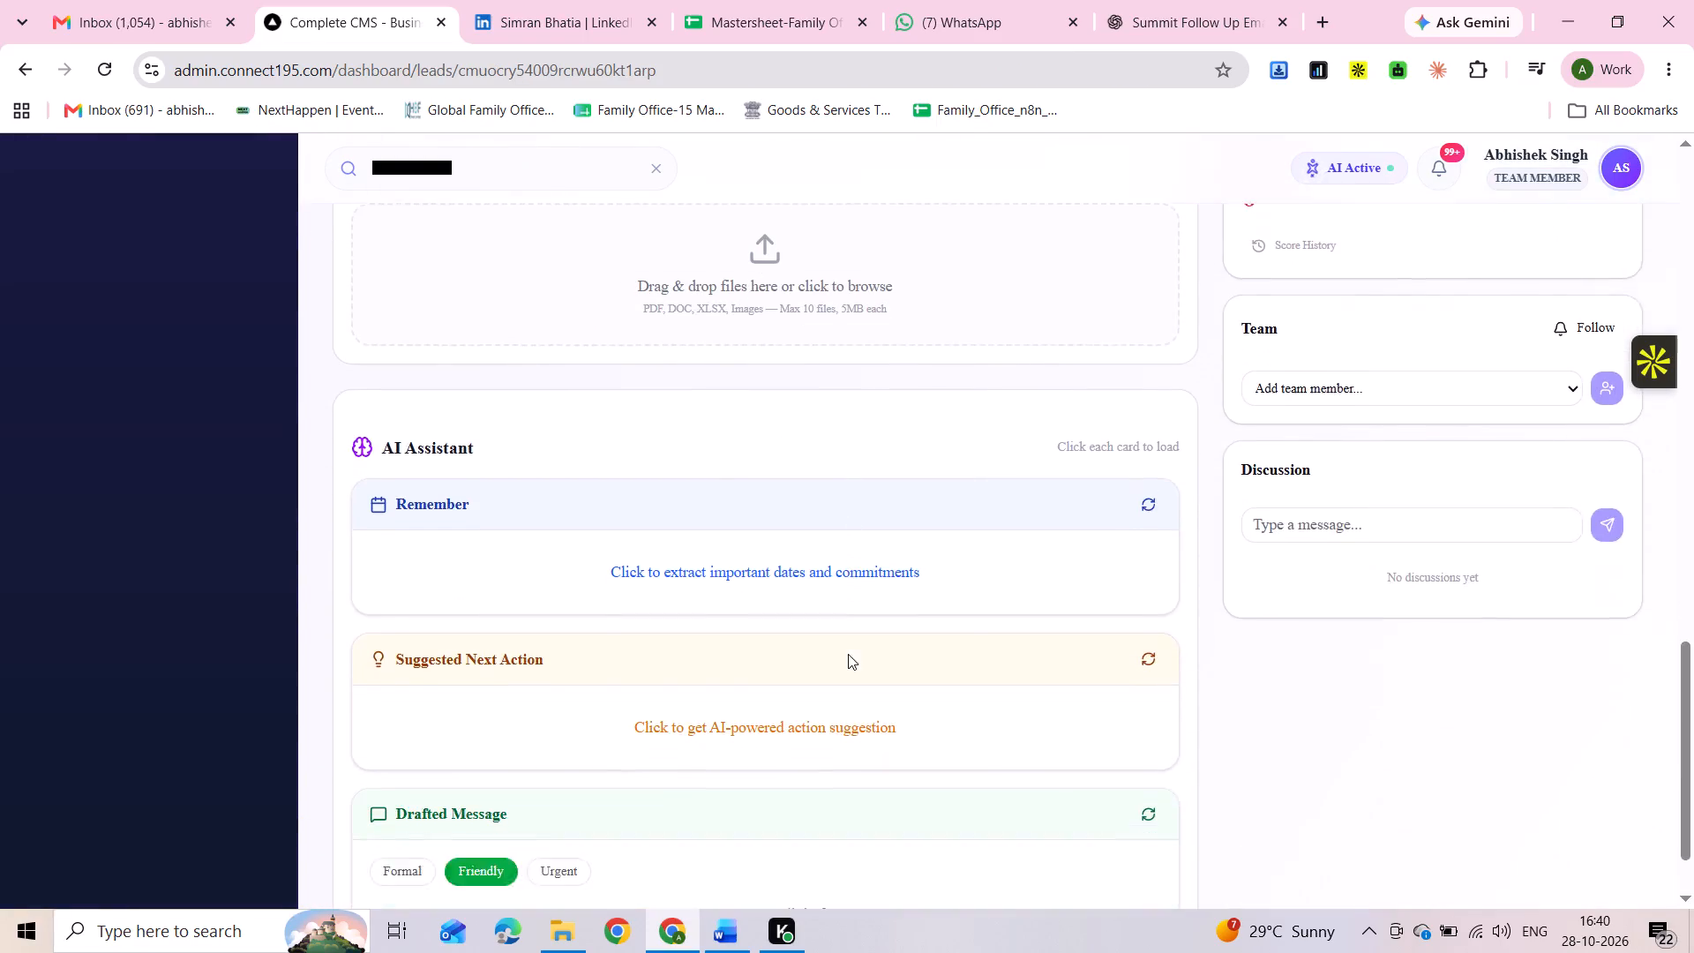
scroll(848, 654, down, 2)
scroll(849, 657, up, 18)
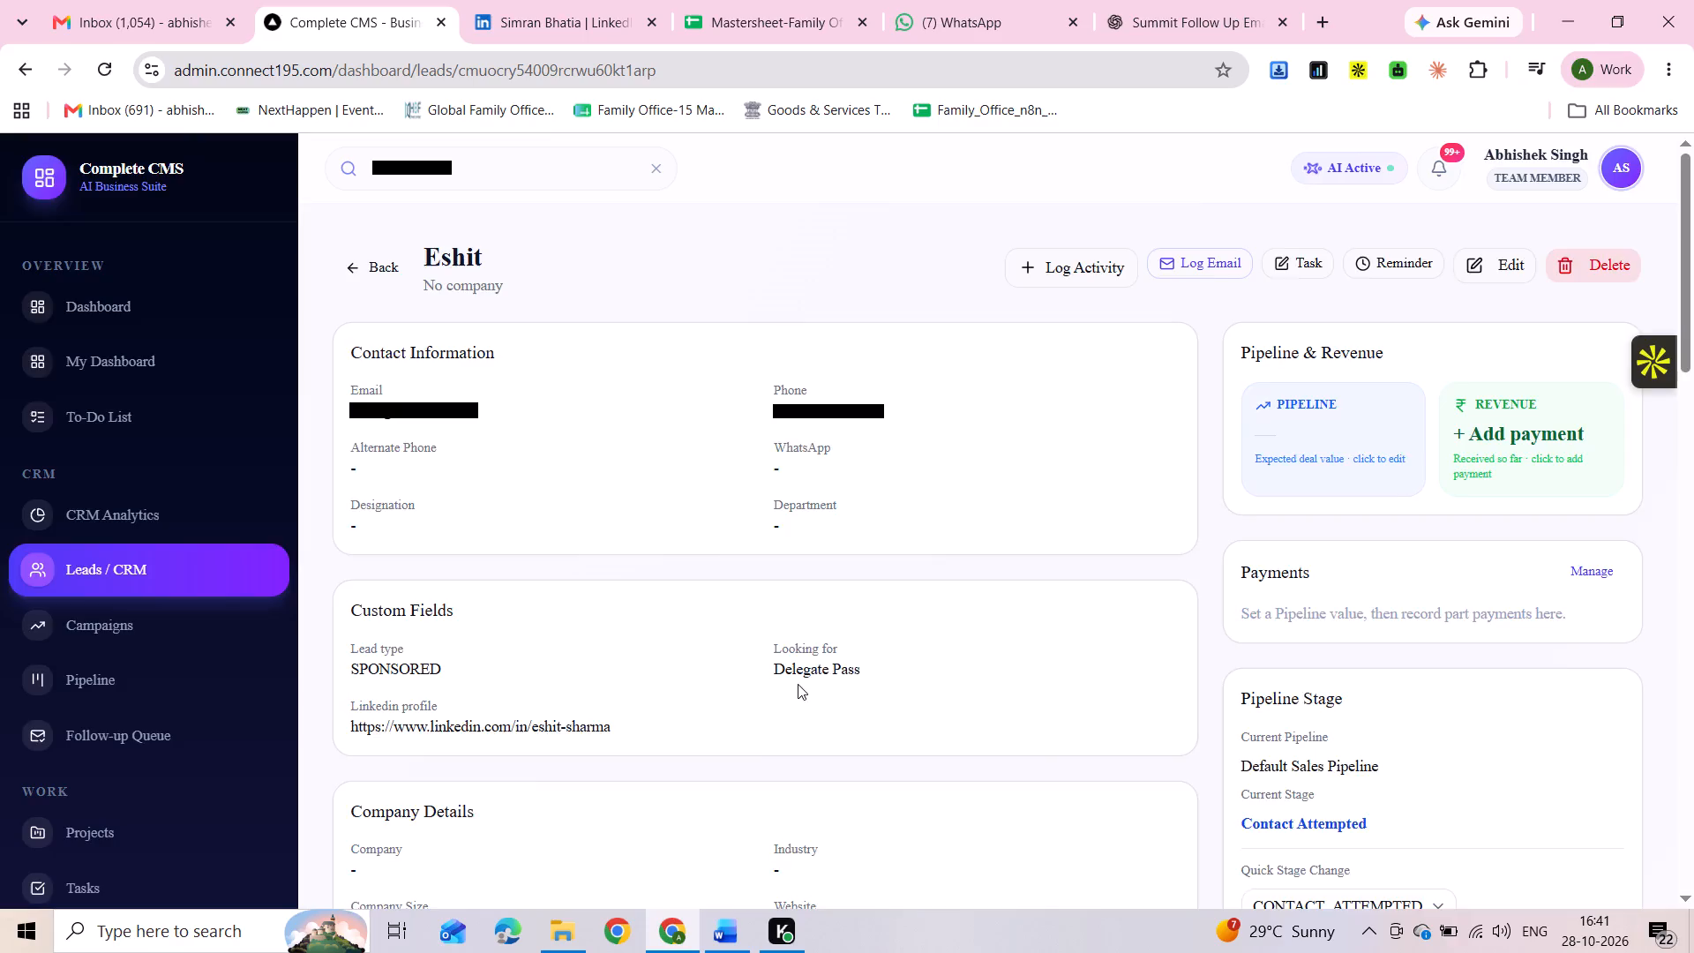
Review Eshit's lead record, including the custom fields, company details, activity timeline and discussion notes.
scroll(786, 728, down, 12)
scroll(735, 816, up, 2)
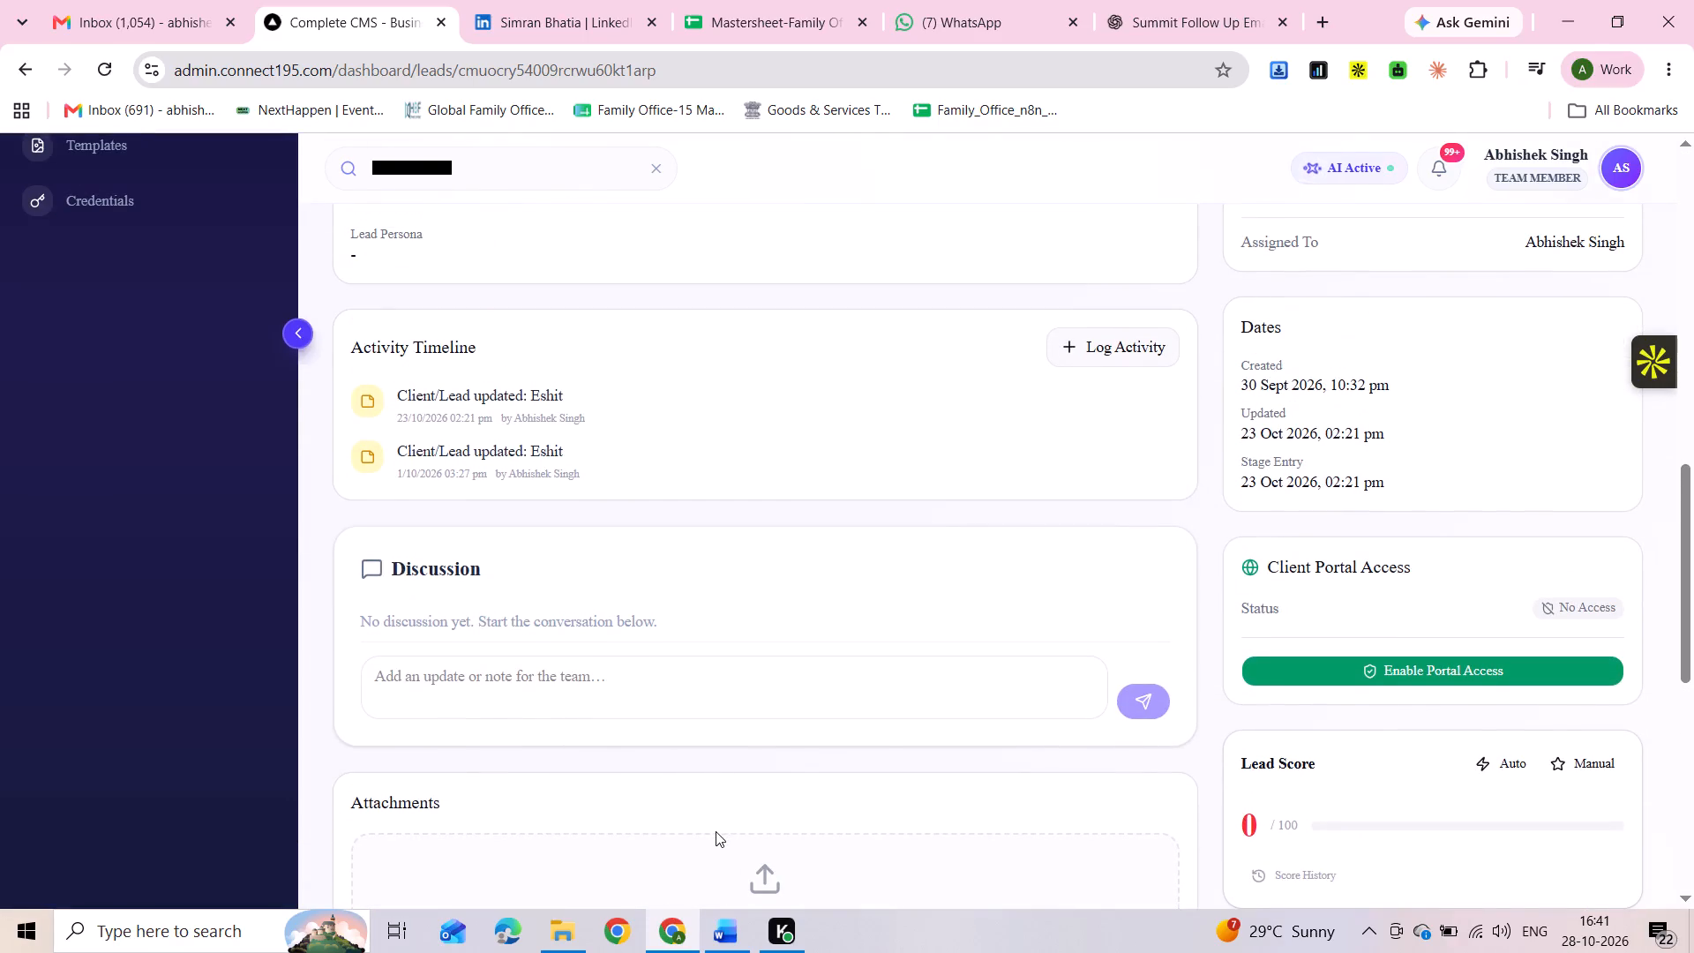
scroll(723, 847, up, 7)
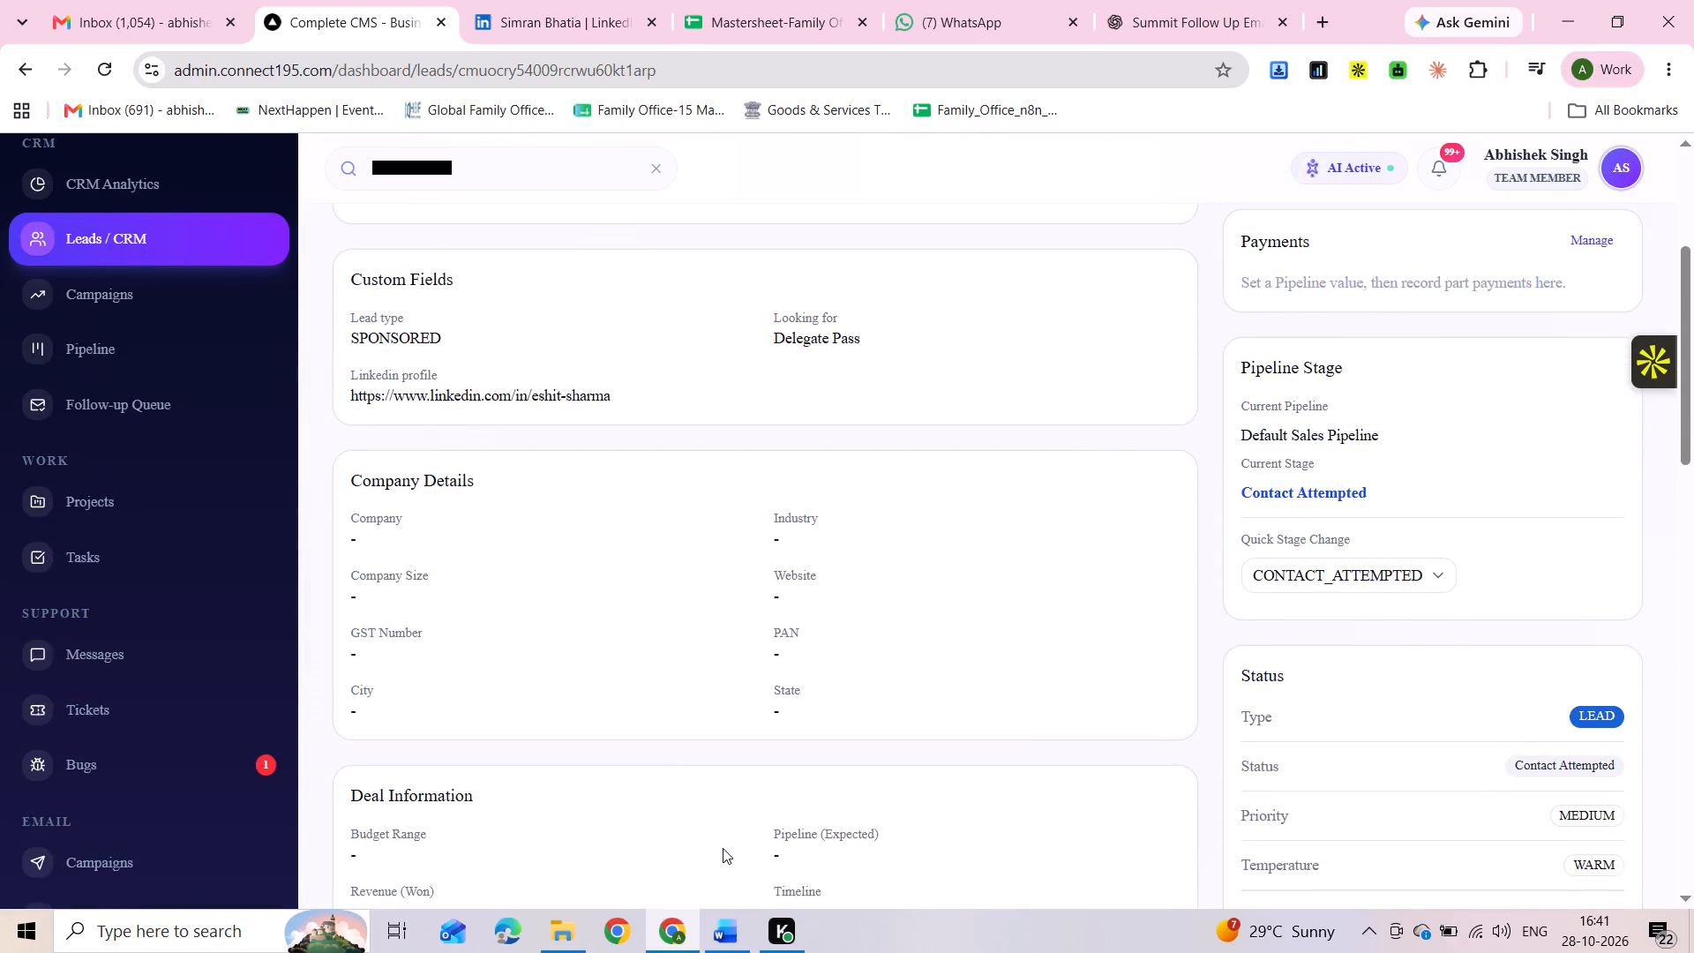
scroll(722, 849, up, 5)
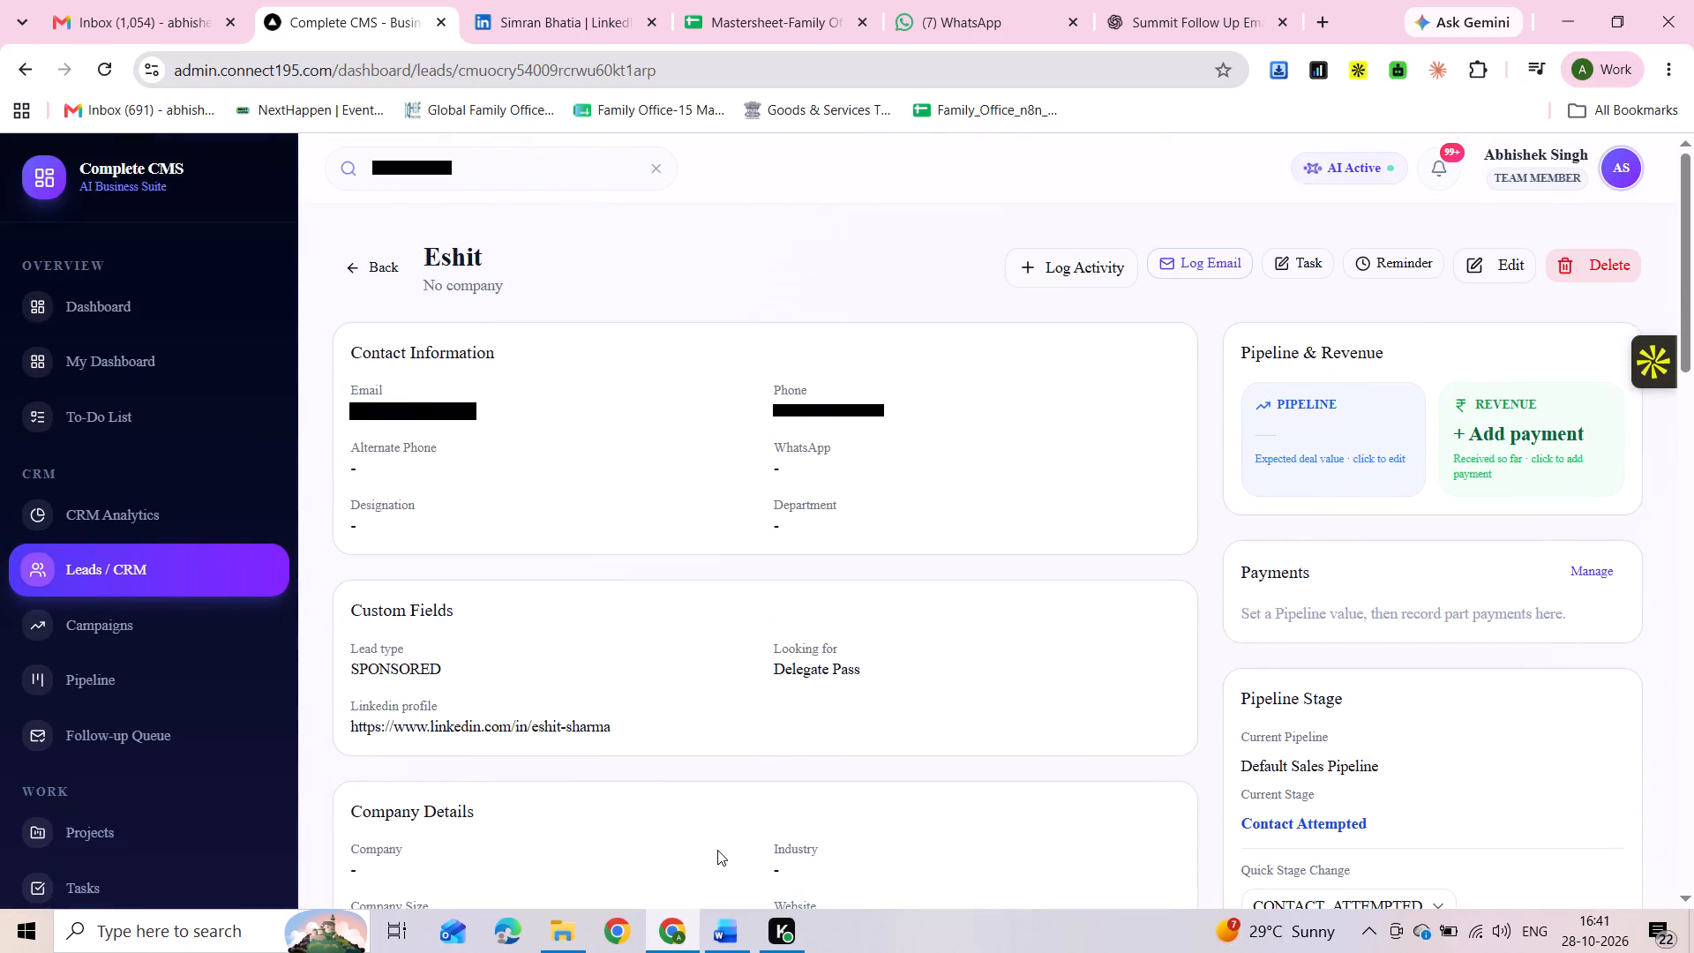
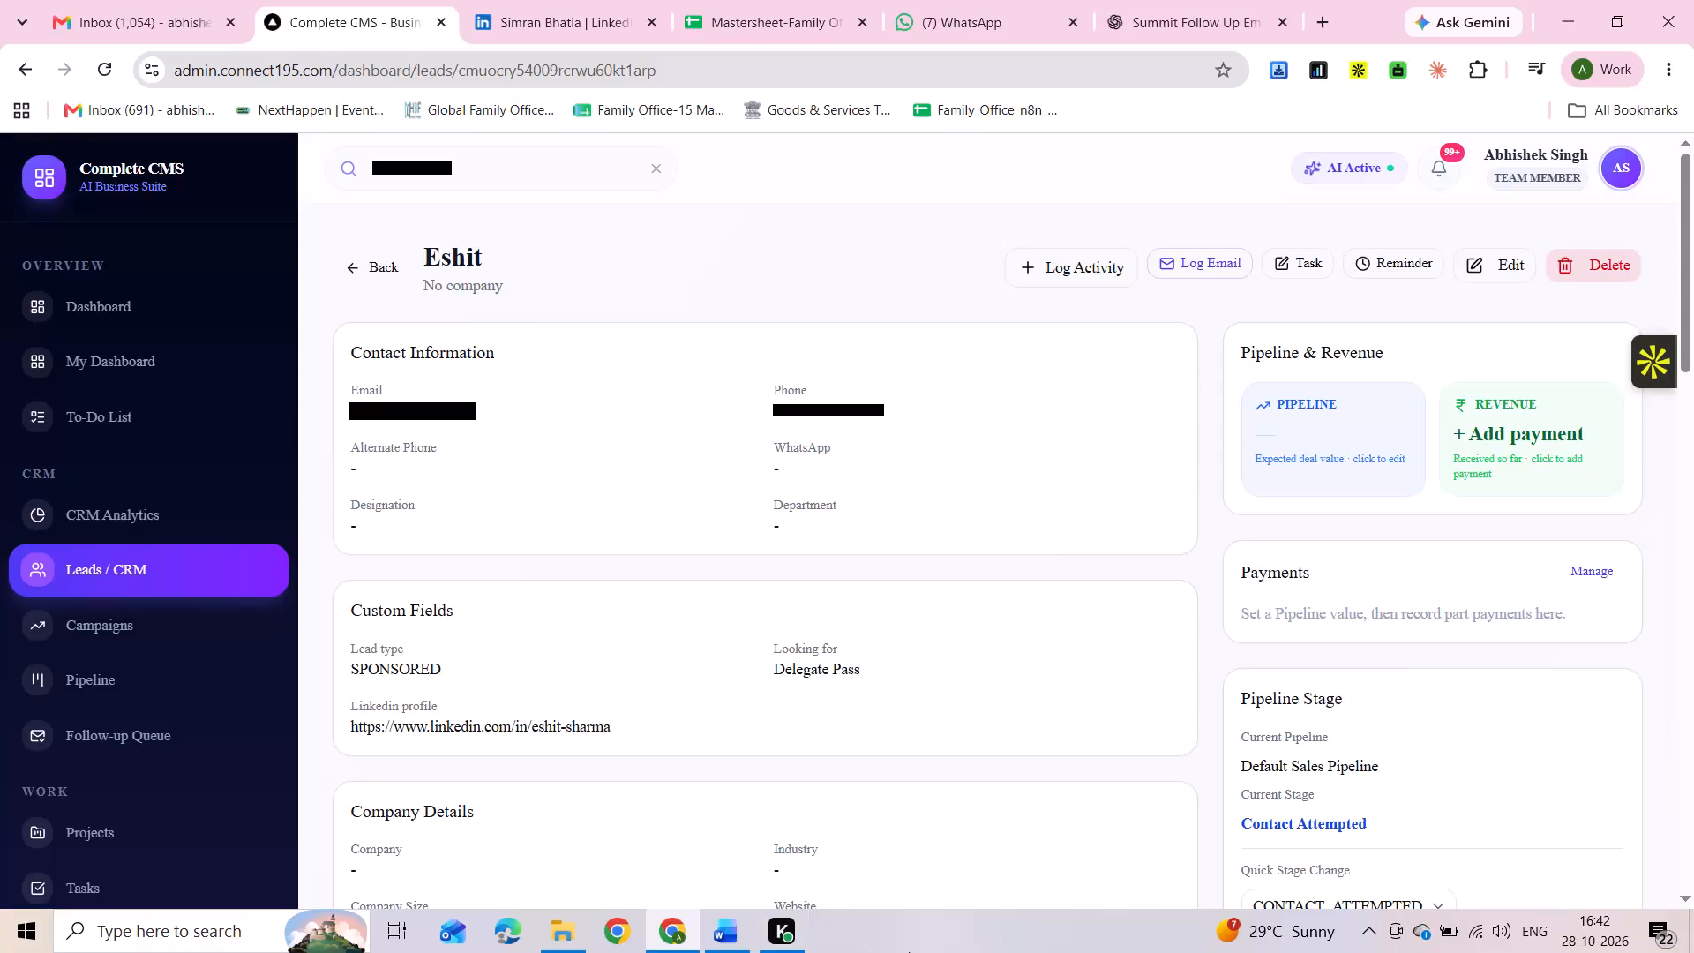
Open Eshit's lead record for editing and place the cursor within the email address value.
scroll(881, 945, down, 1)
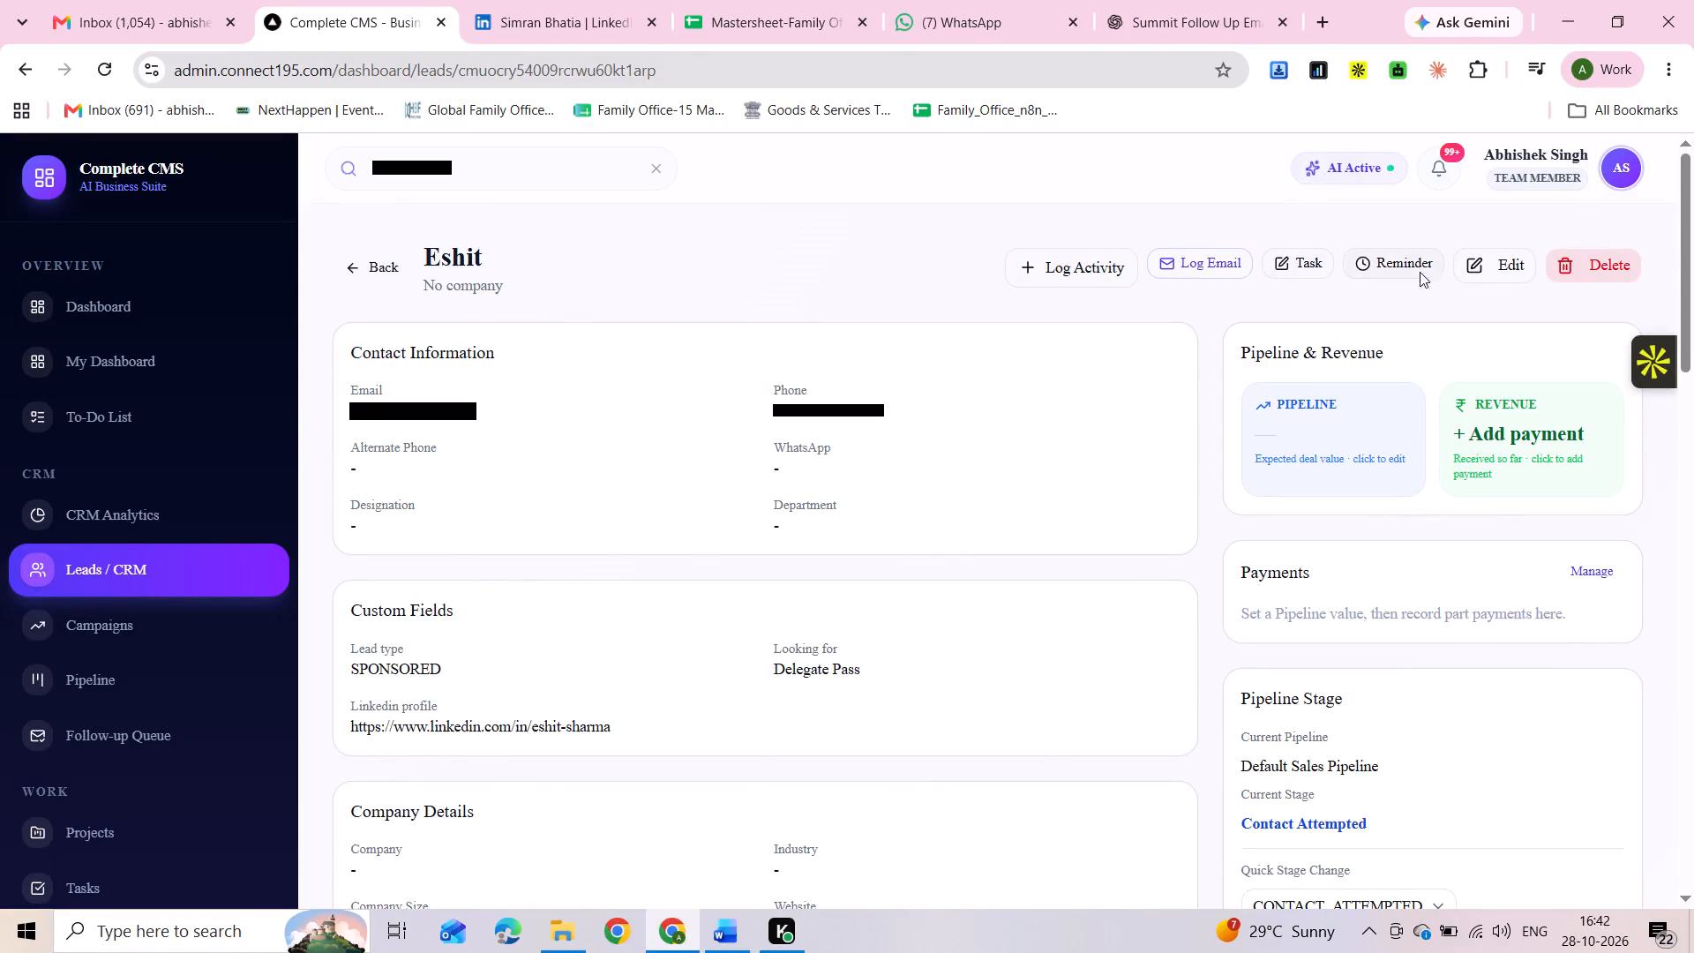
click(1482, 266)
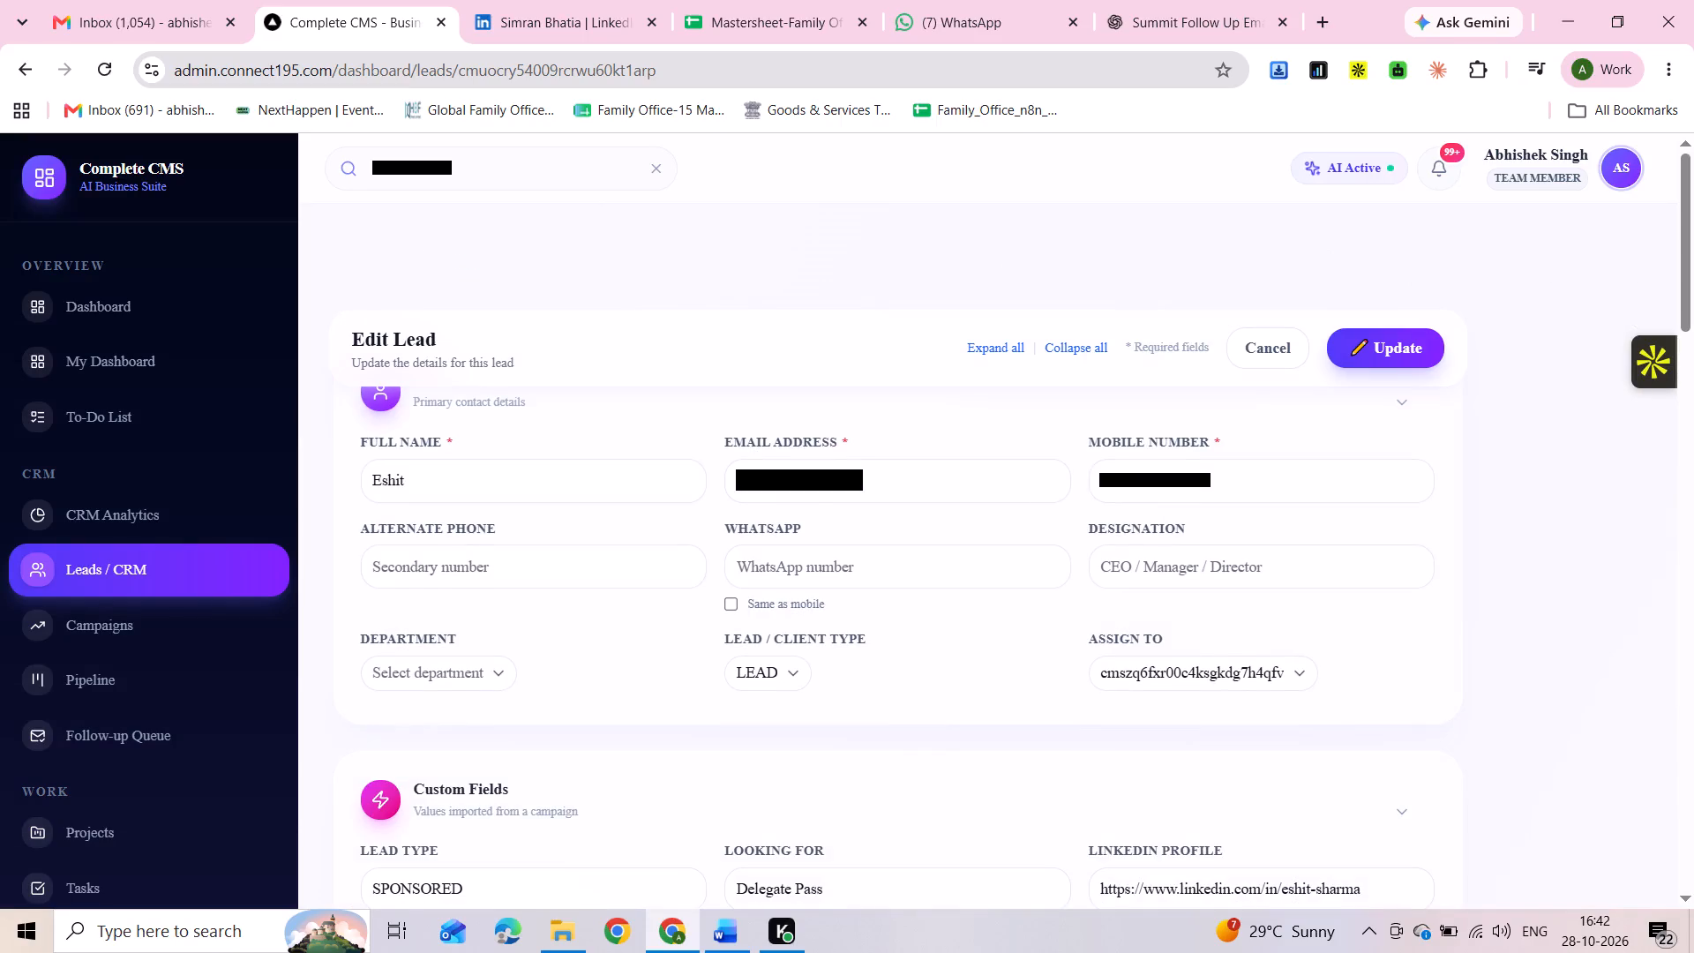
double_click(903, 484)
click(903, 484)
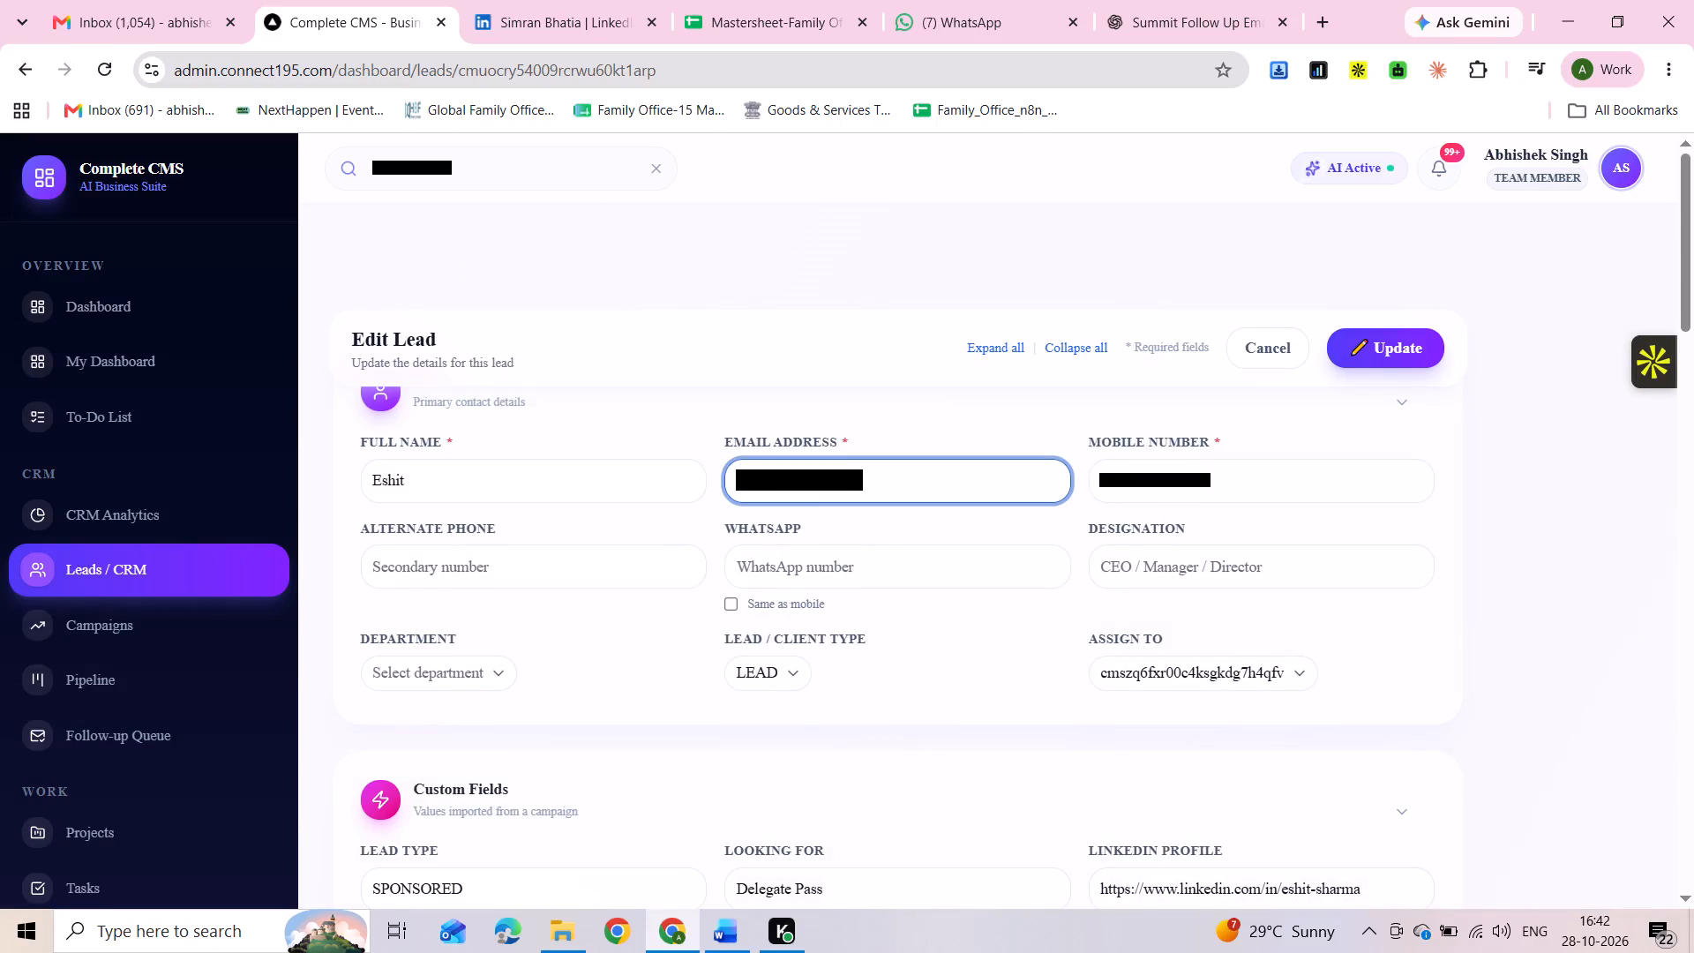
click(847, 732)
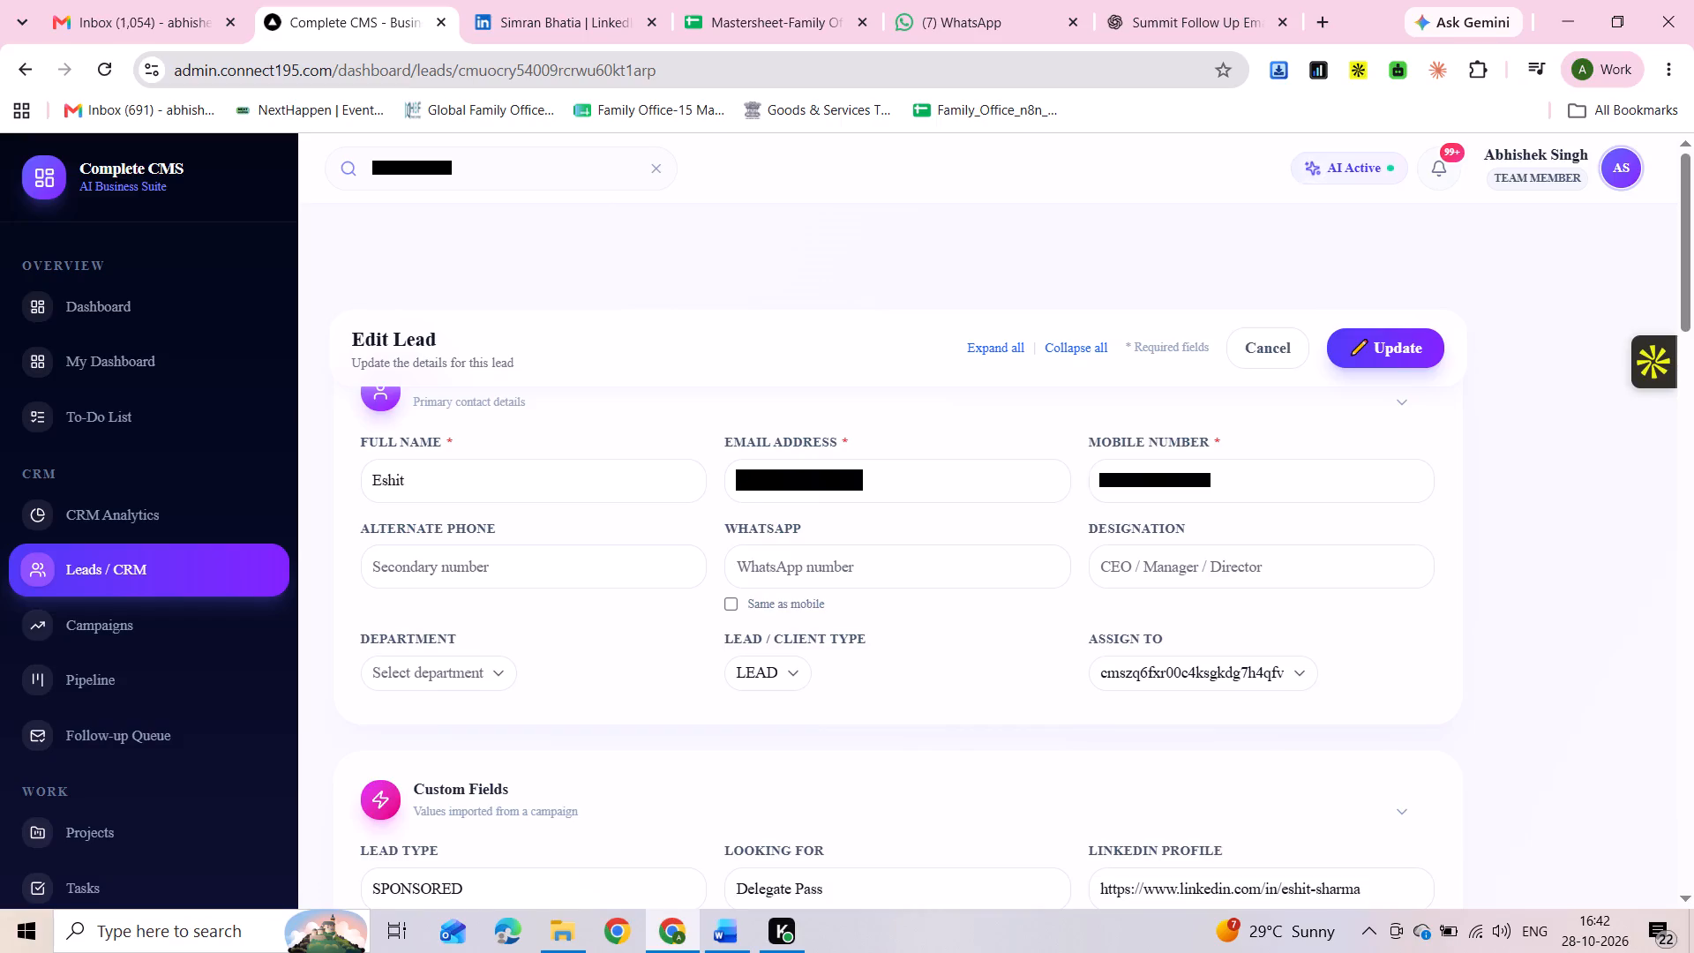
click(885, 484)
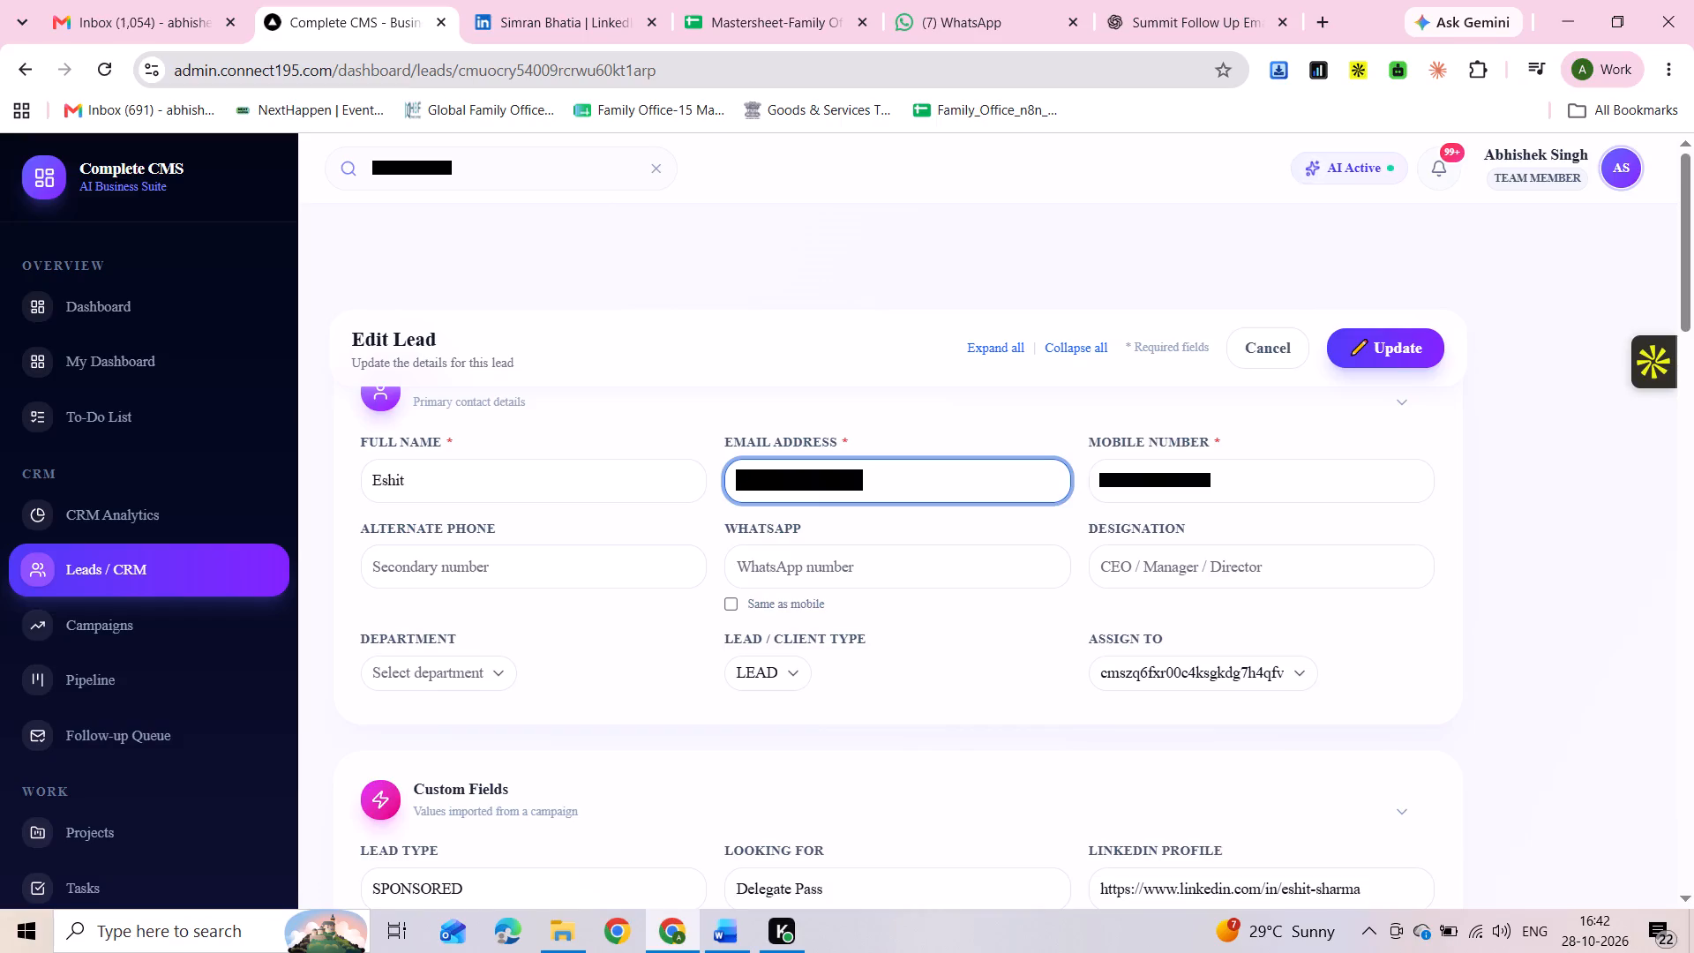
click(762, 482)
drag(762, 482, 771, 482)
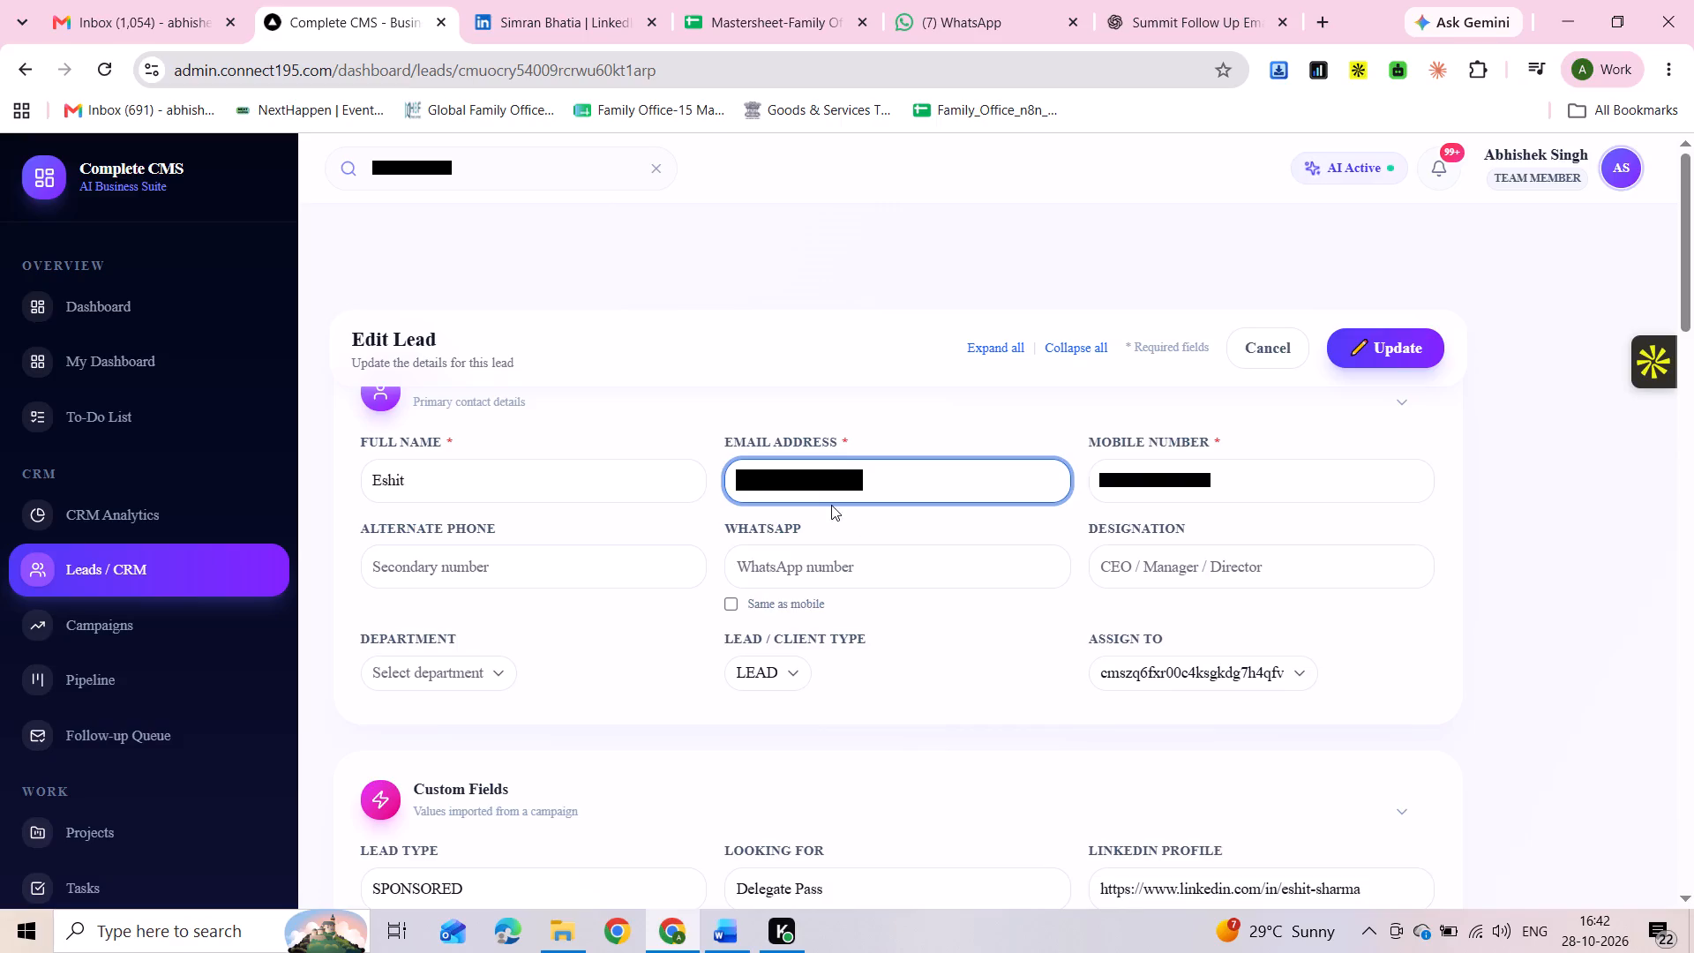
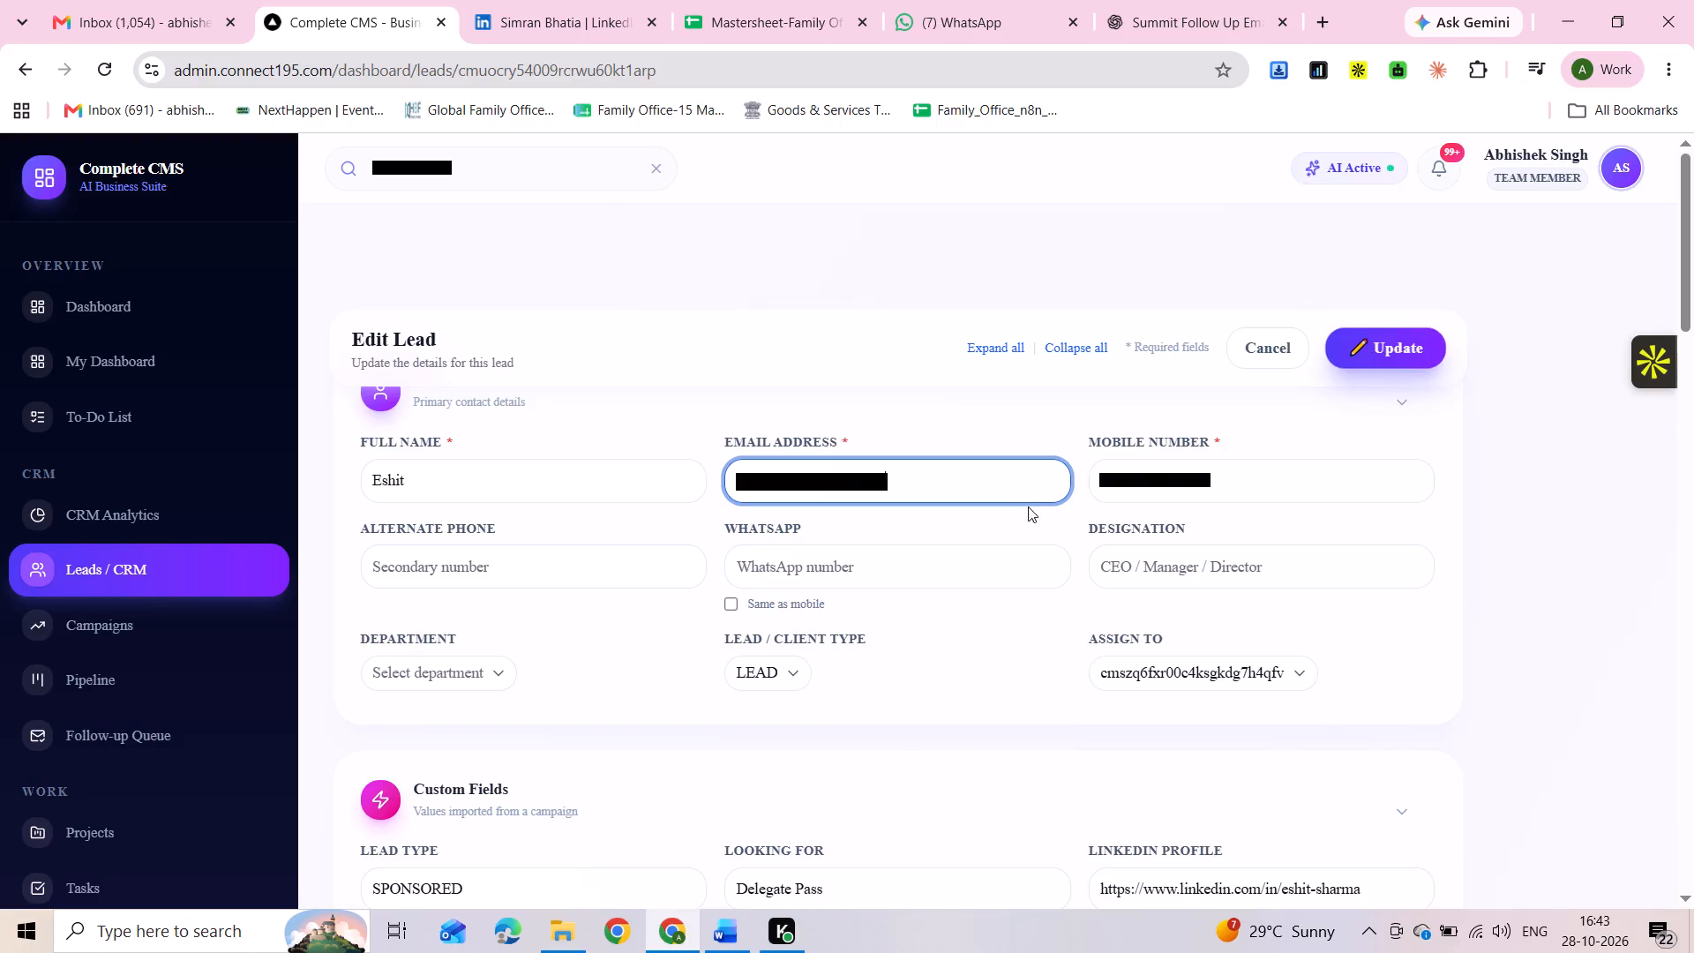
Save Eshit's lead record with its current details.
click(1382, 344)
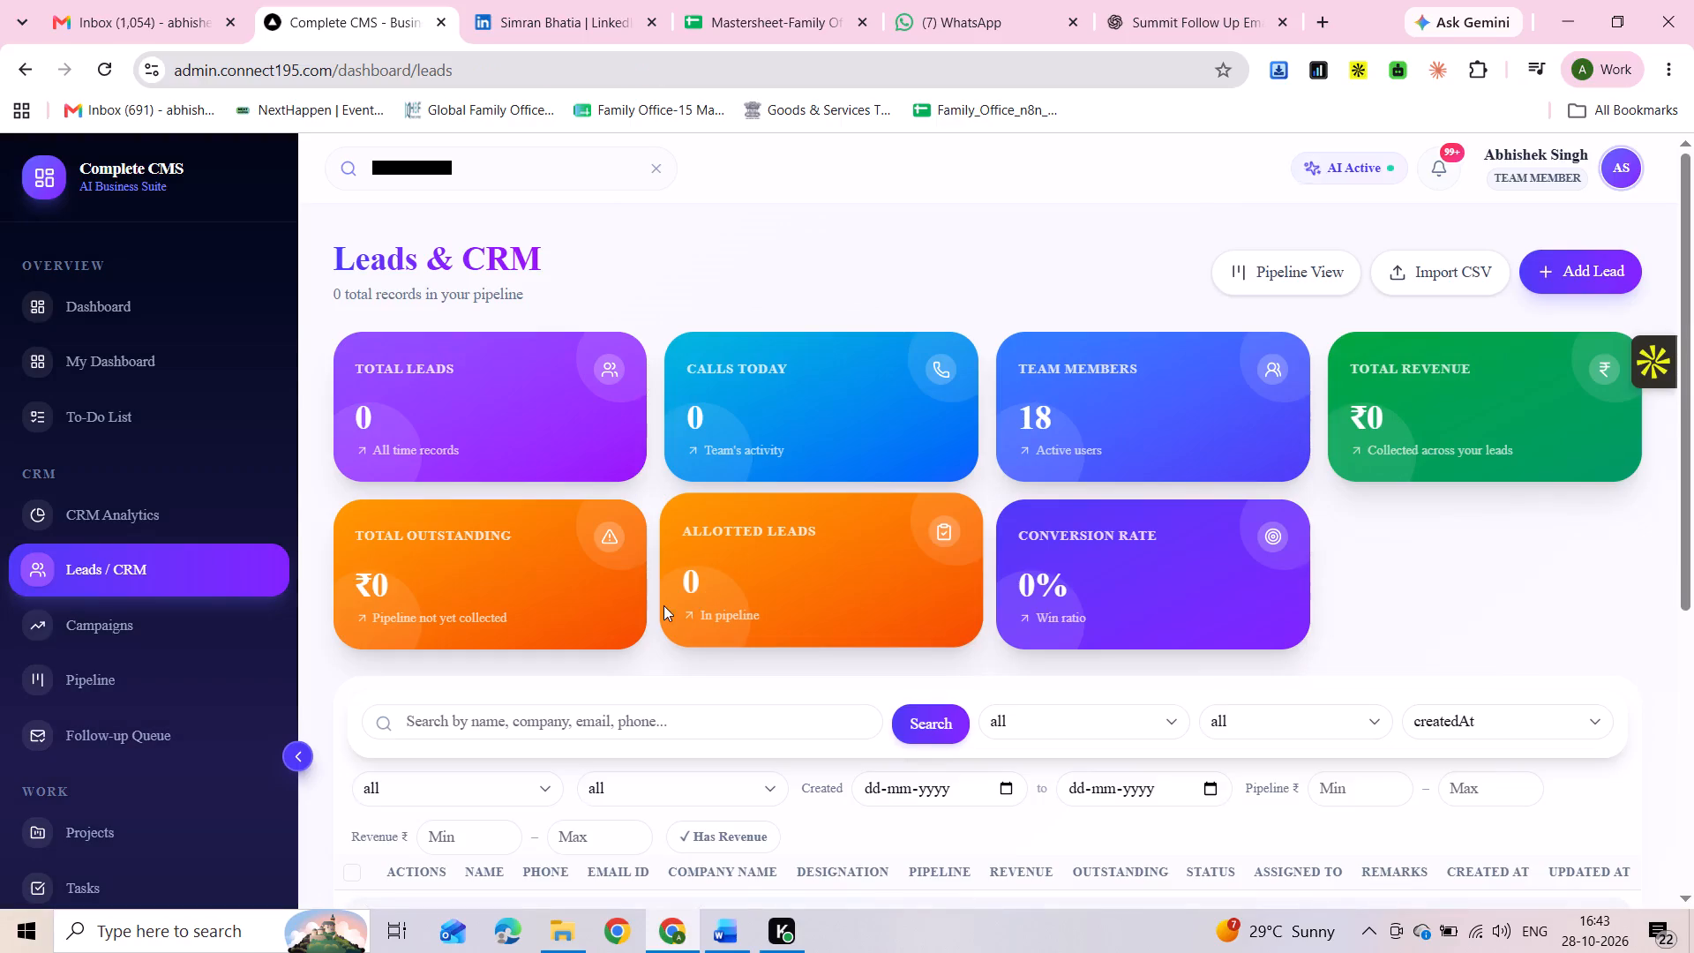
Go to the campaigns list and look through it for the campaign whose leads are being worked.
click(95, 616)
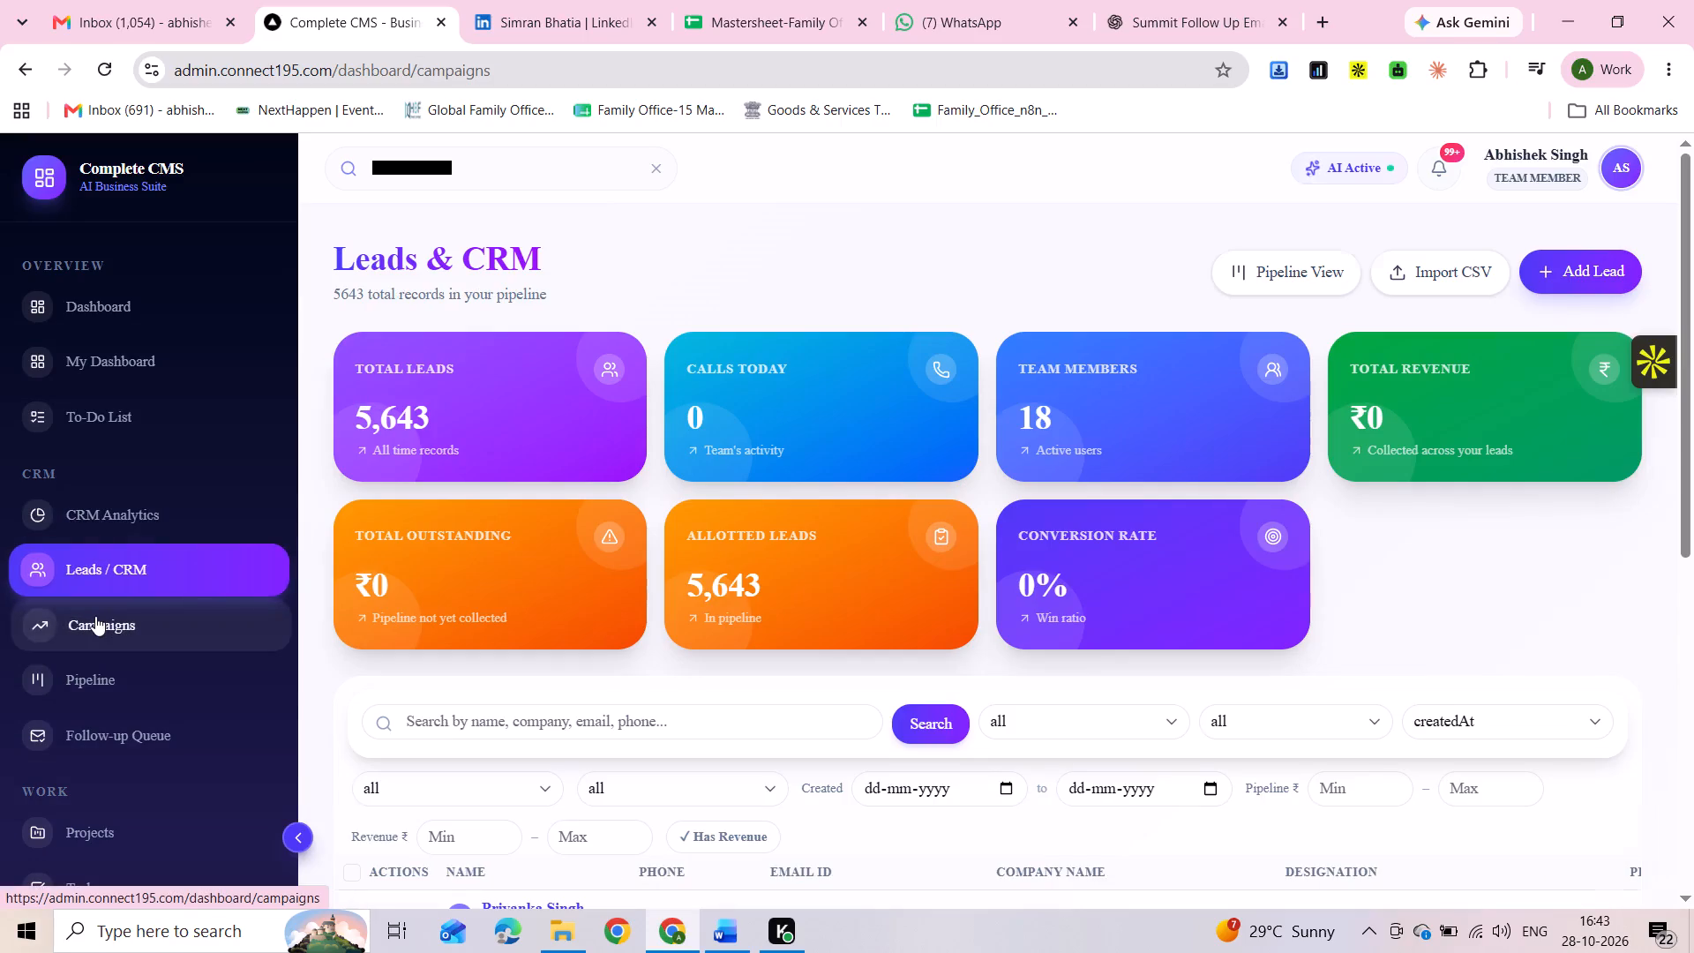
scroll(651, 658, down, 1)
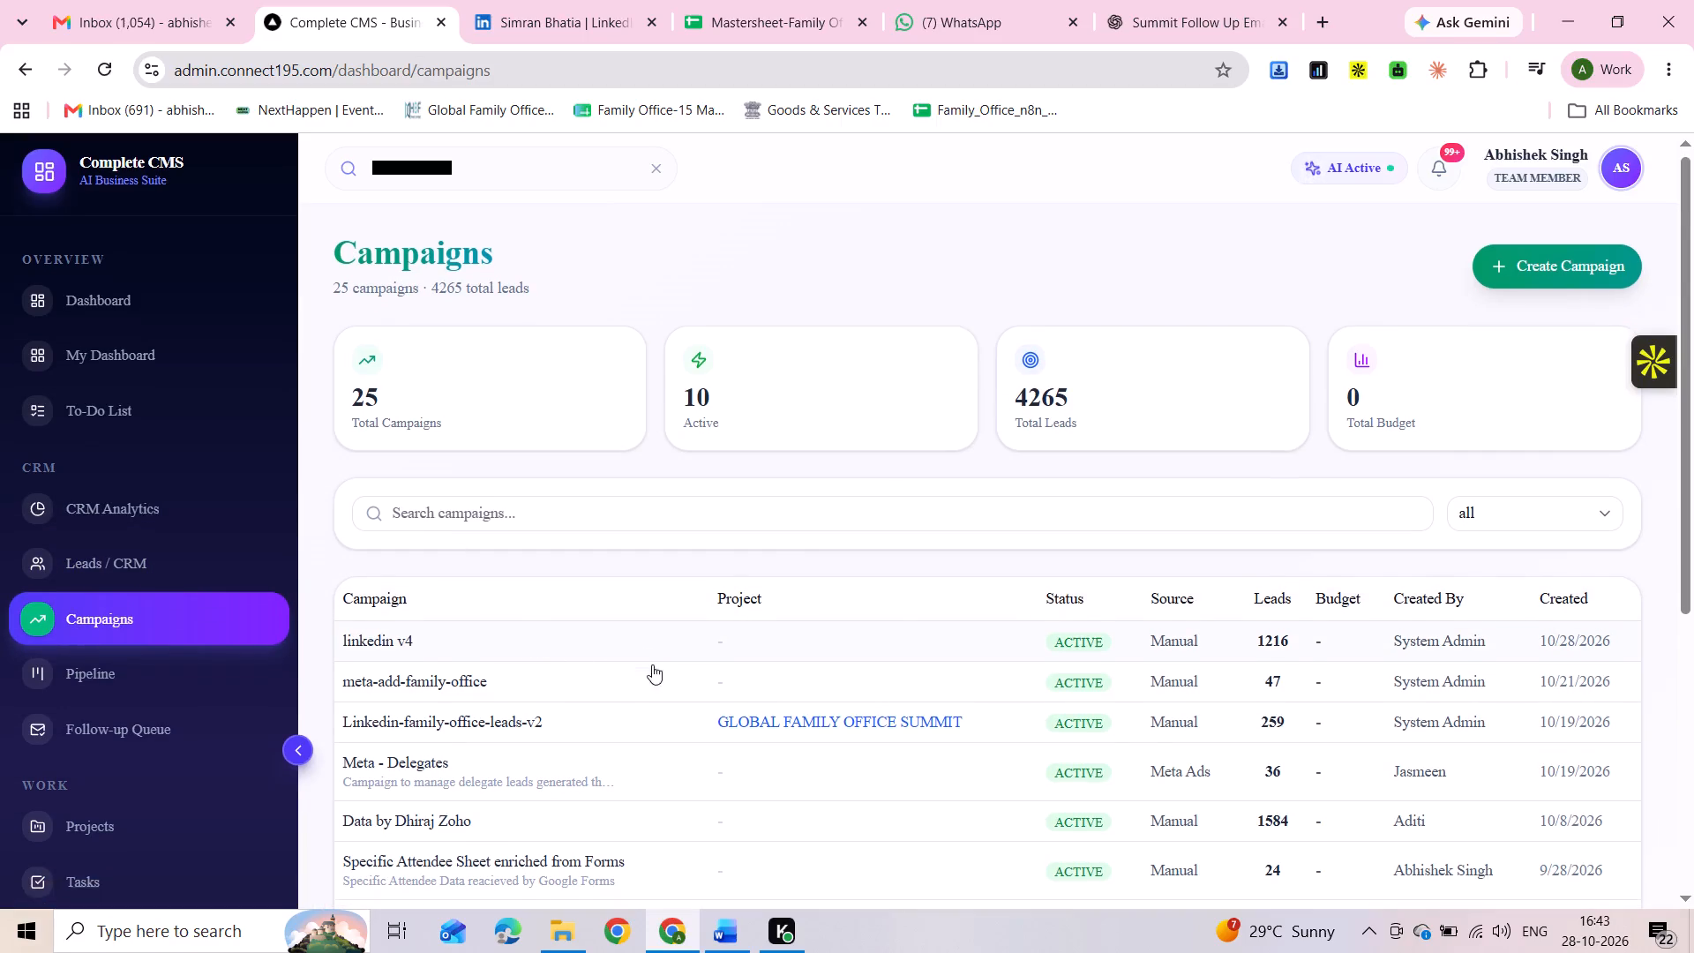
scroll(652, 664, down, 1)
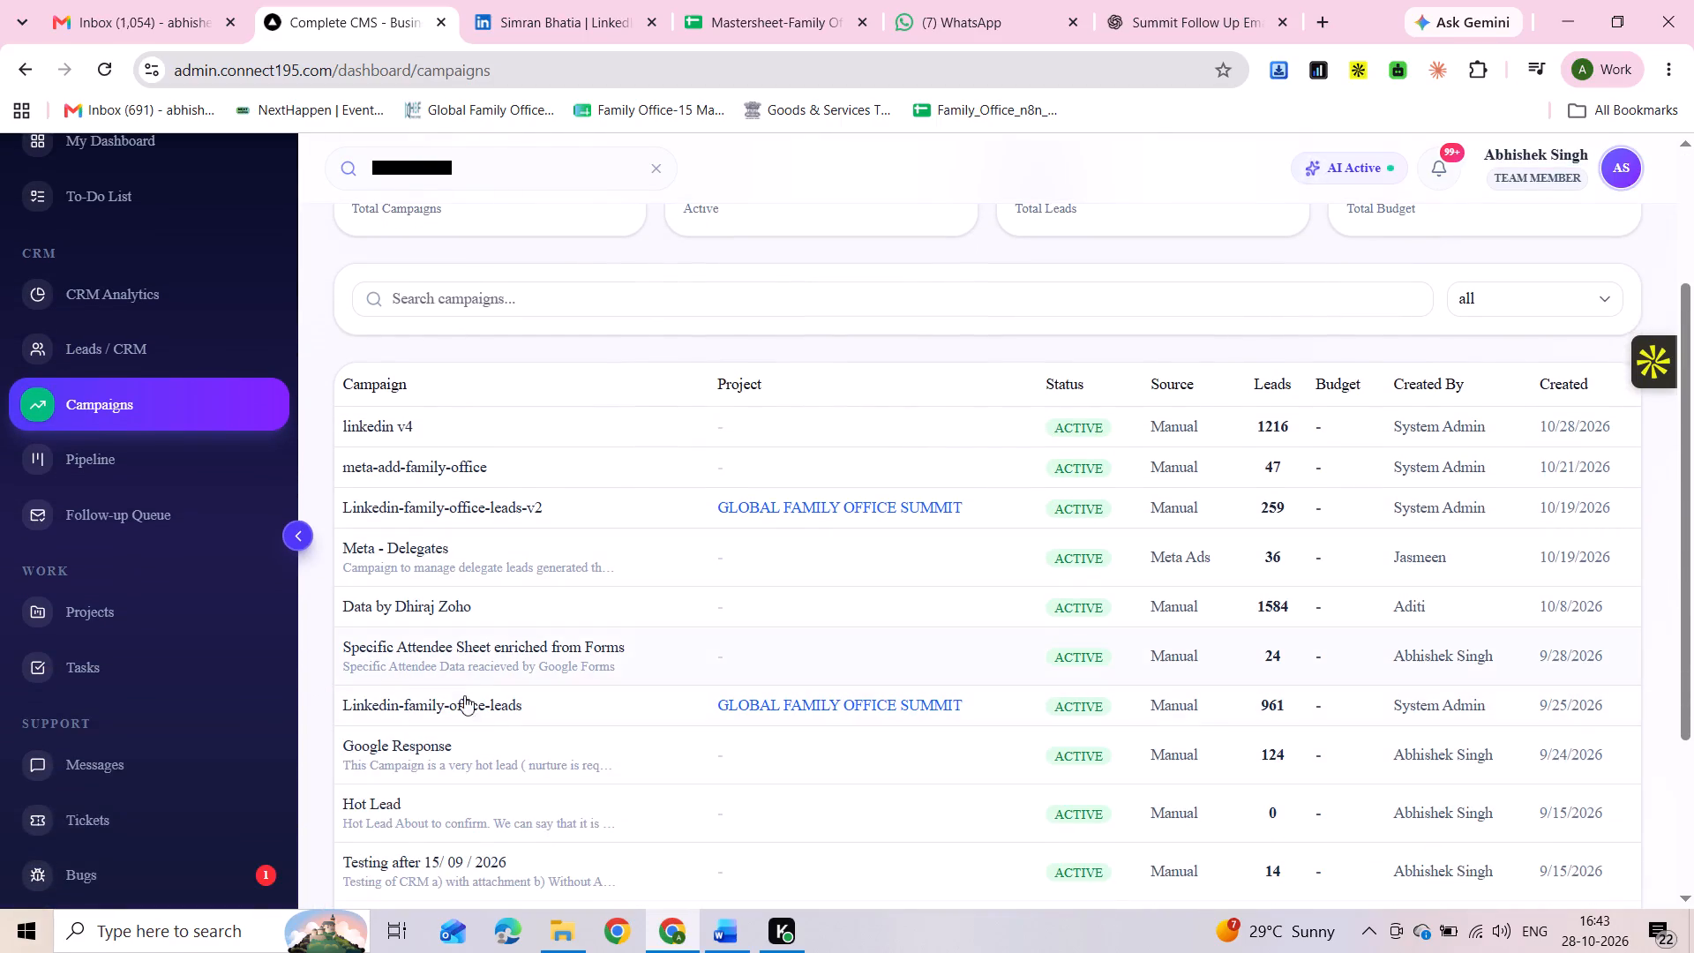
In the Linkedin-family-office-leads campaign, filter the leads to status Contact Attempted and the signed-in team member as assignee.
click(460, 705)
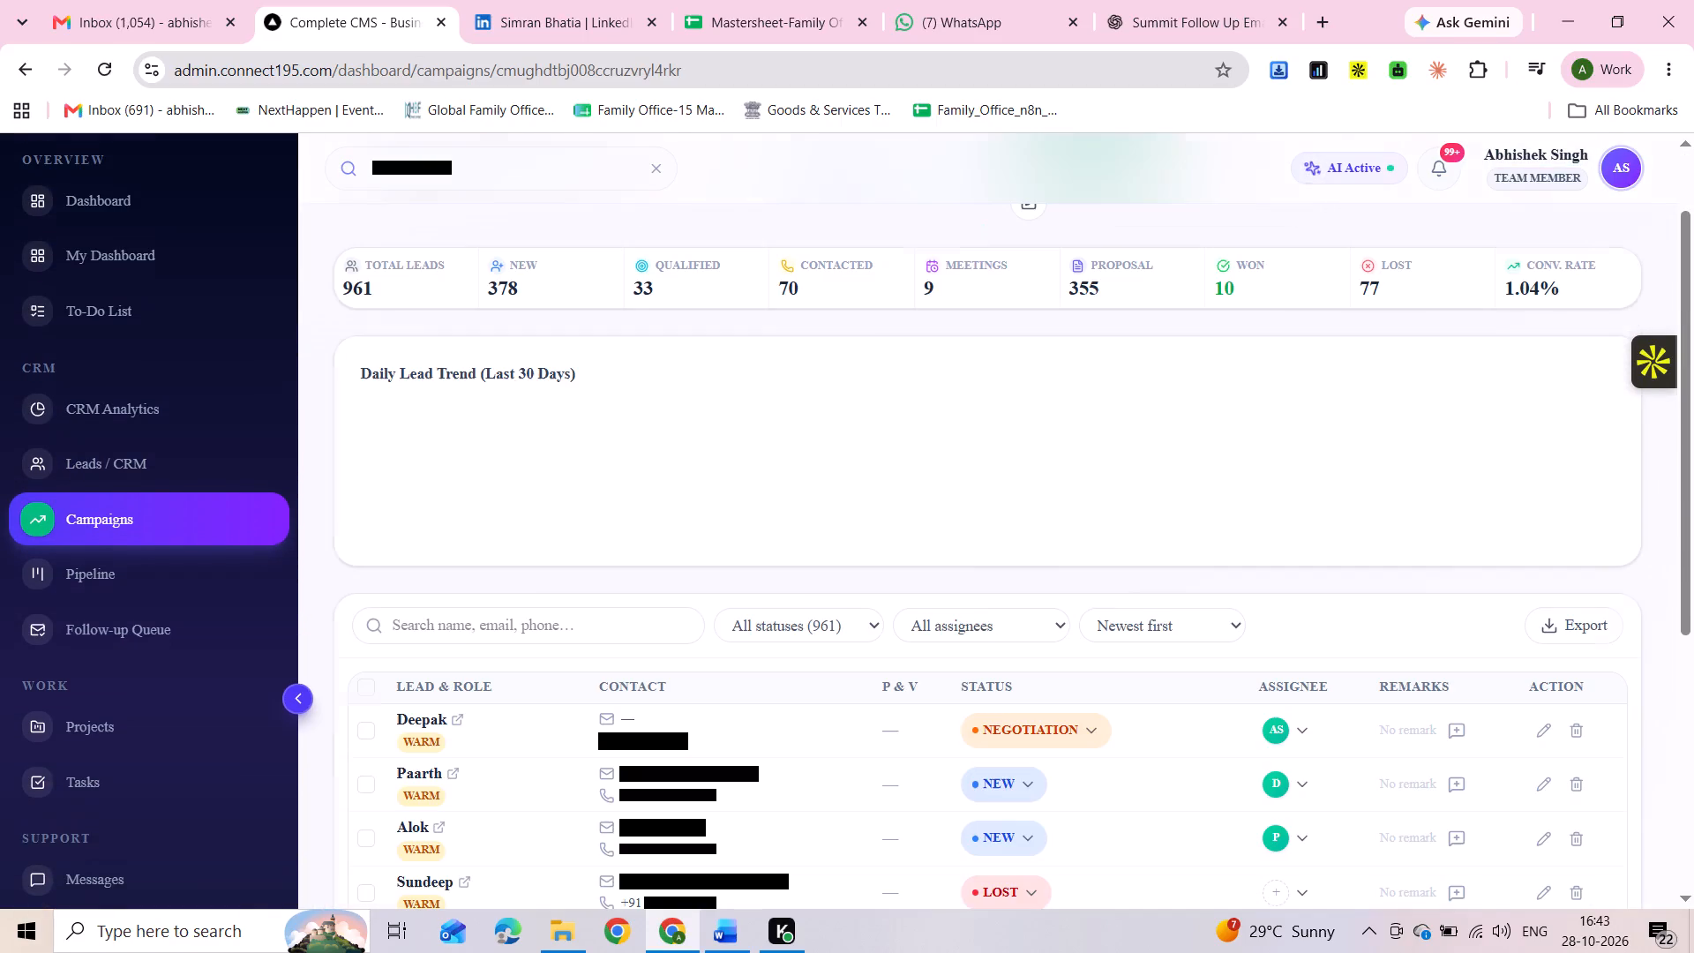
scroll(817, 613, down, 3)
click(796, 293)
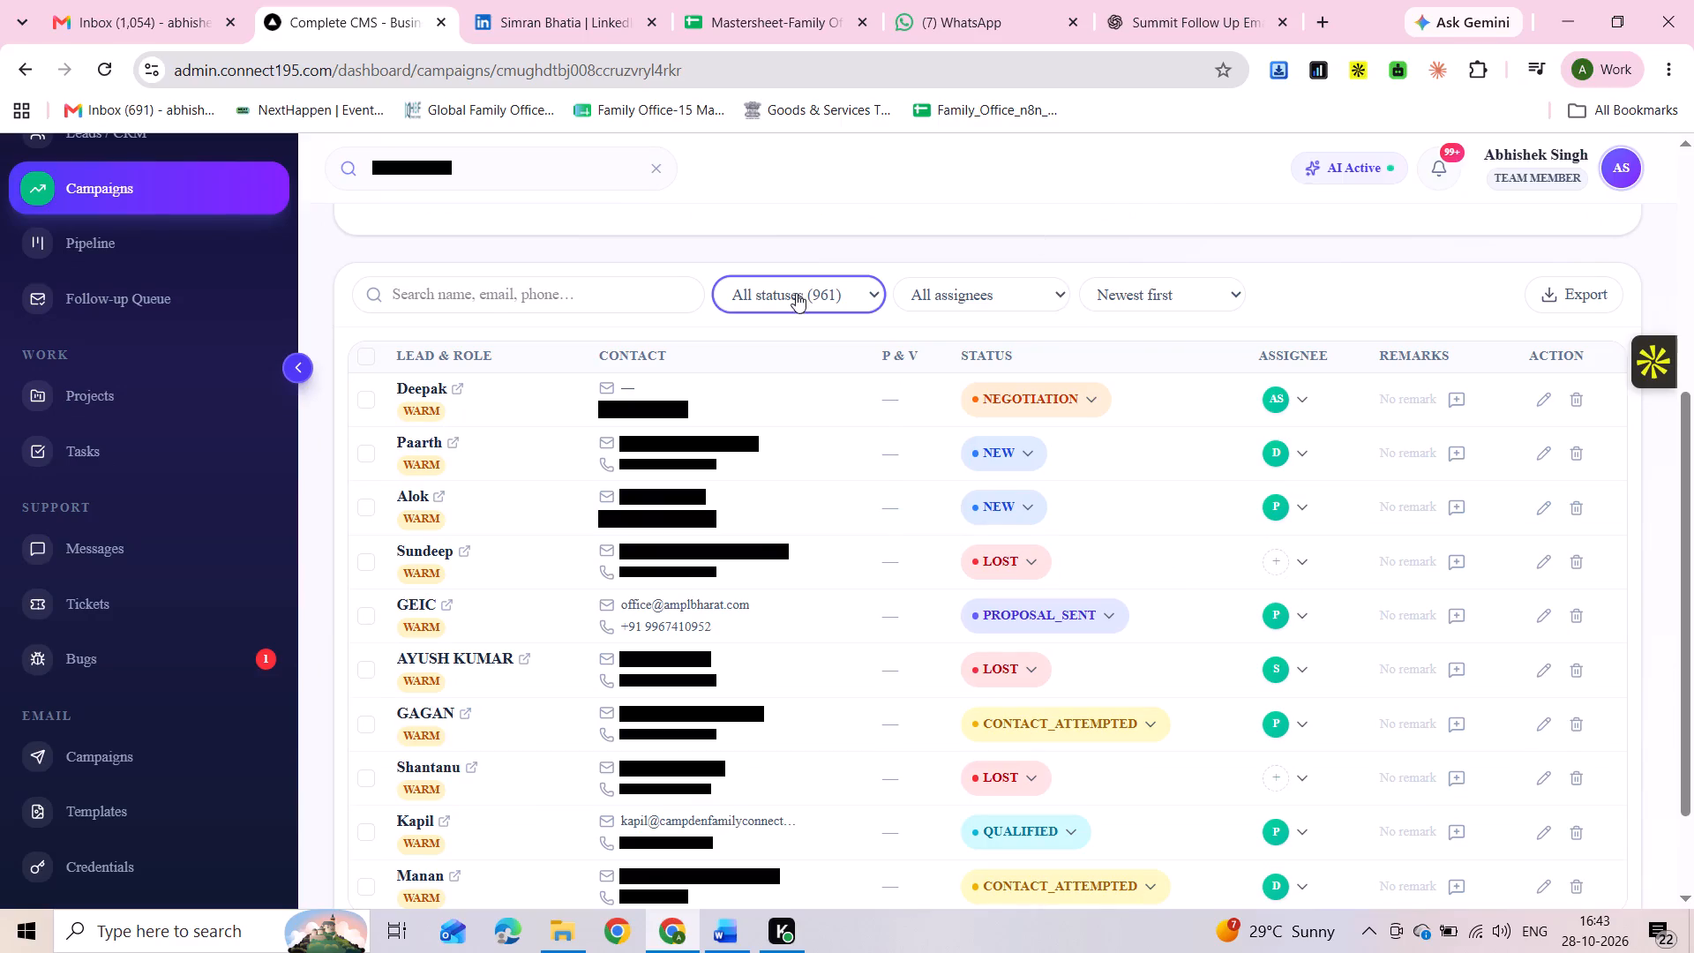
double_click(759, 414)
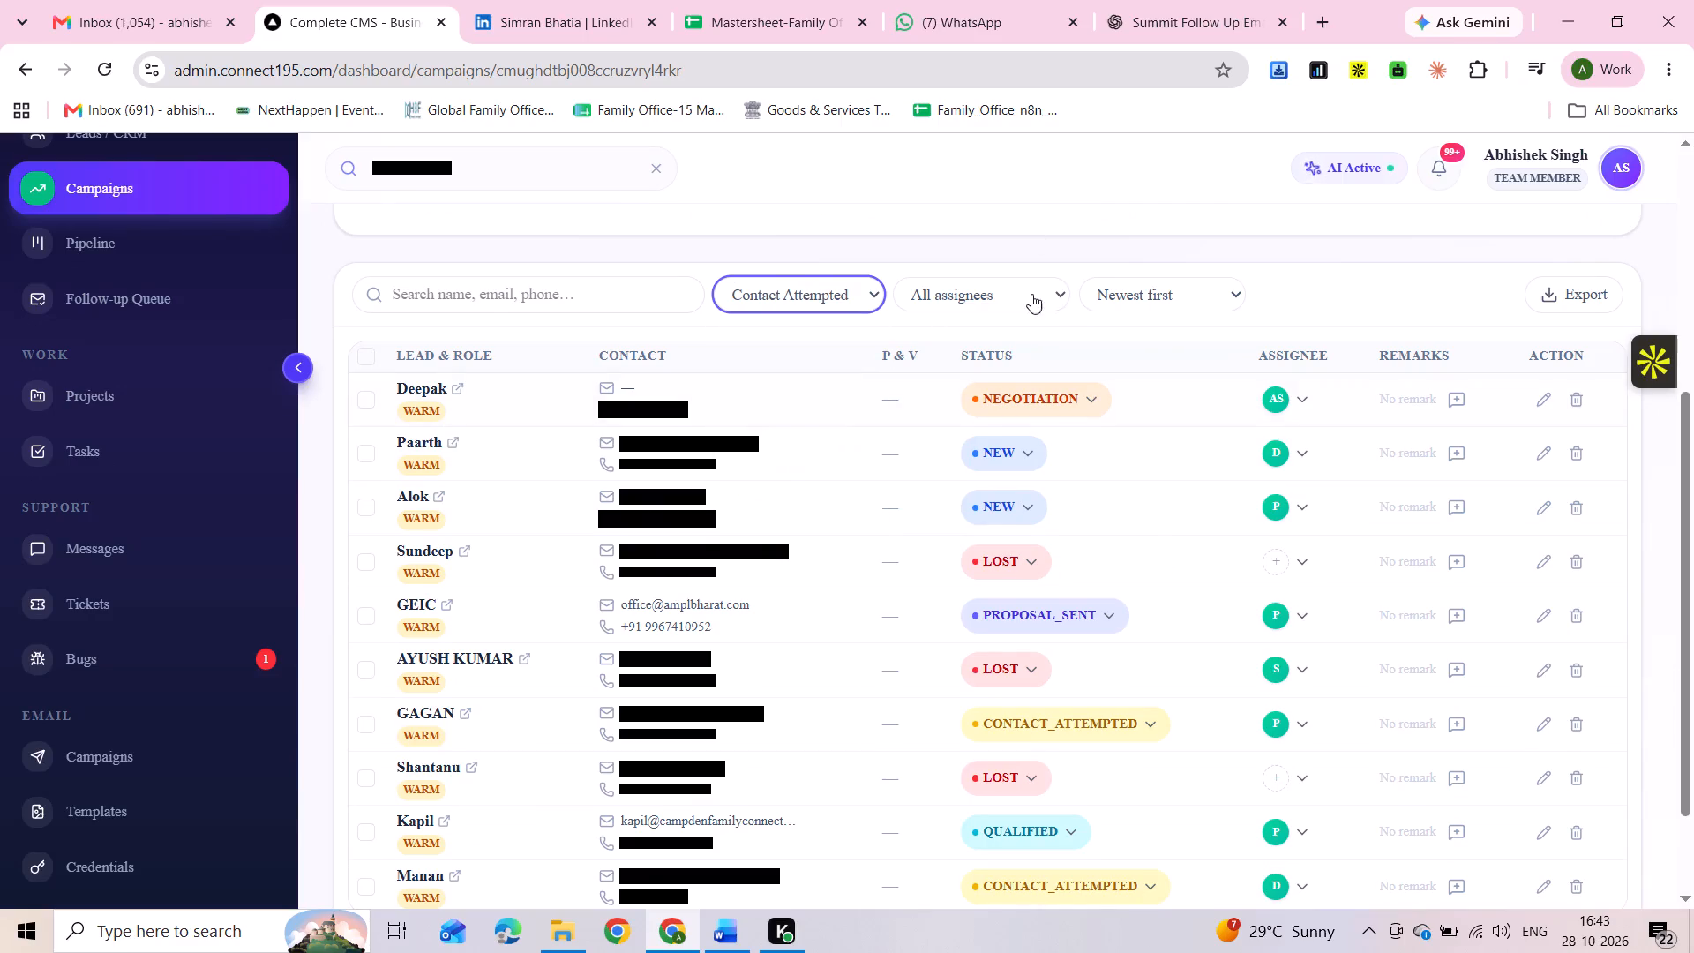
click(1015, 298)
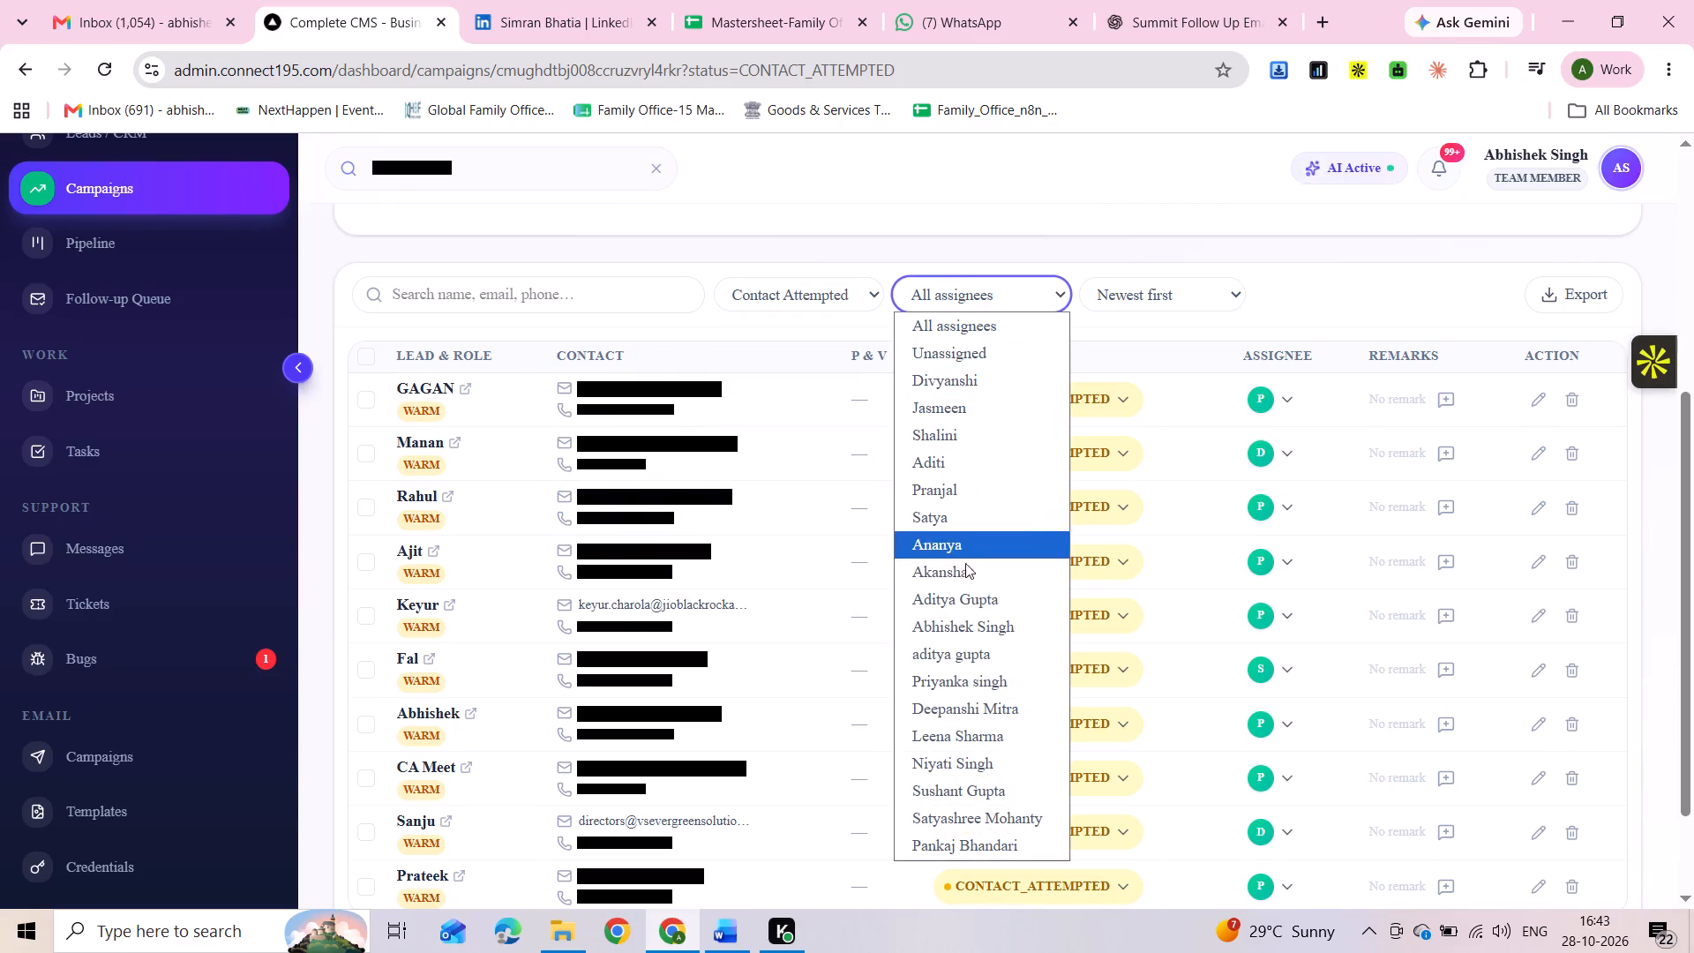
click(959, 630)
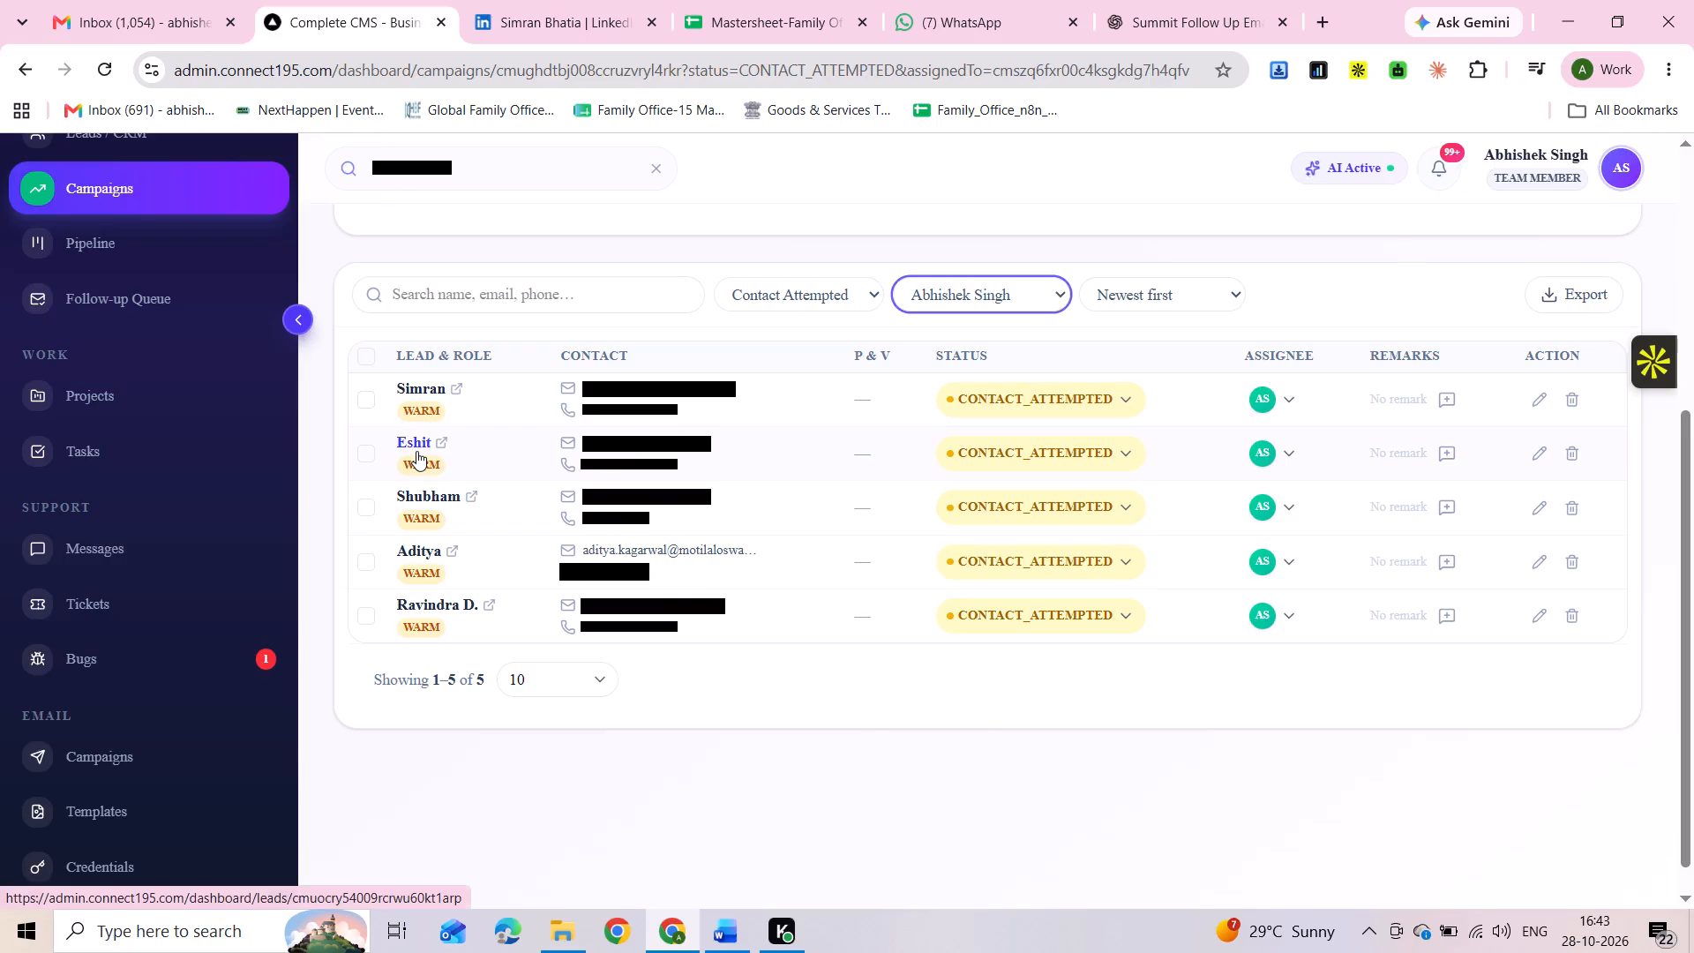
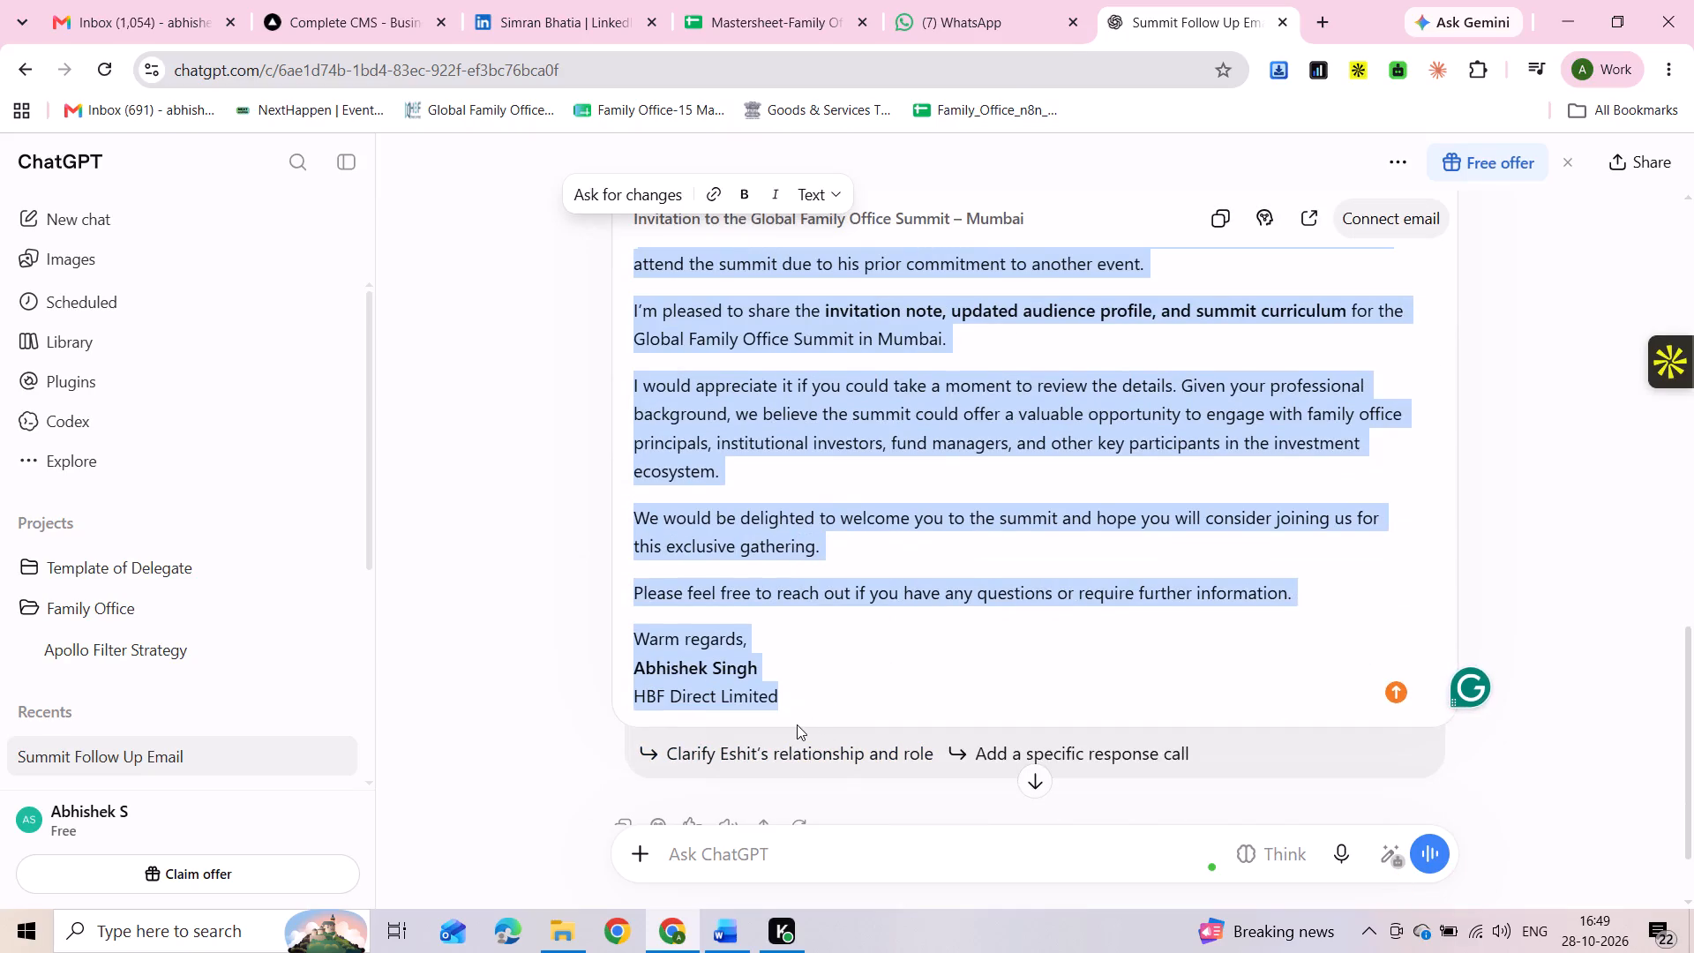
Copy the body of the generated summit invitation email, from the opening paragraph through the HBF Direct Limited sign-off.
key(ctrl+c)
scroll(742, 469, up, 3)
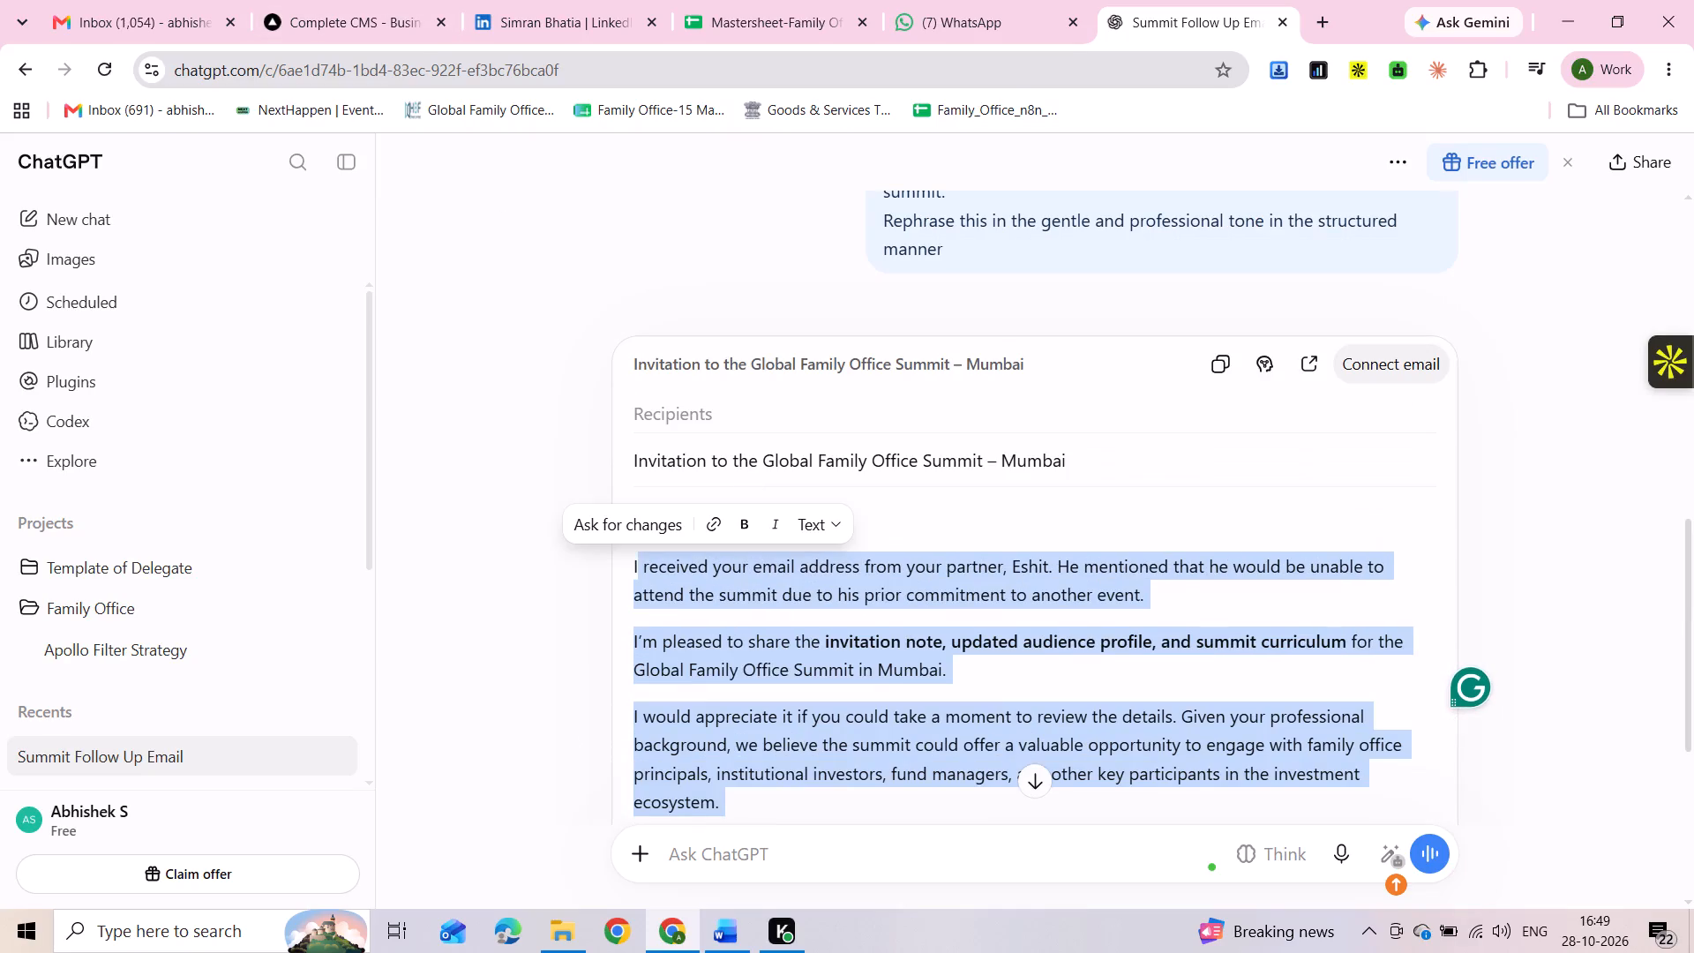
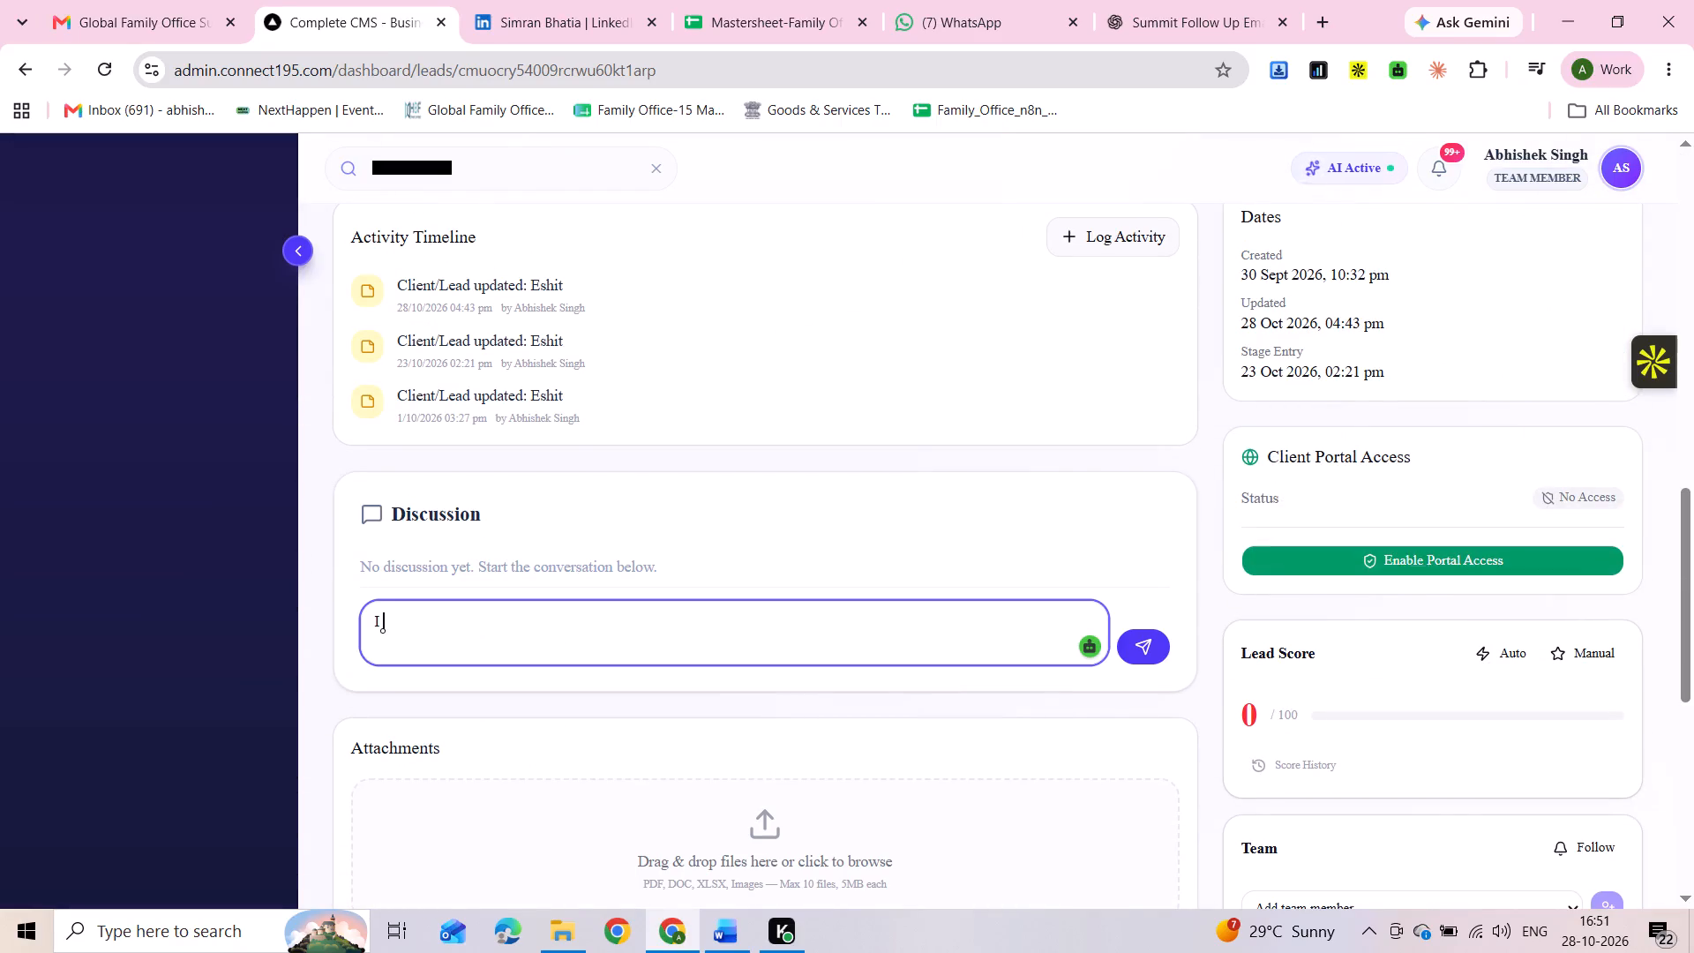
Complete the first line of the discussion note on Eshit's lead as "I have send the details to his Partner shashvat for the confirmation .".
text(ha)
text(ve)
key(space)
text(s)
key(e)
key(n)
key(f)
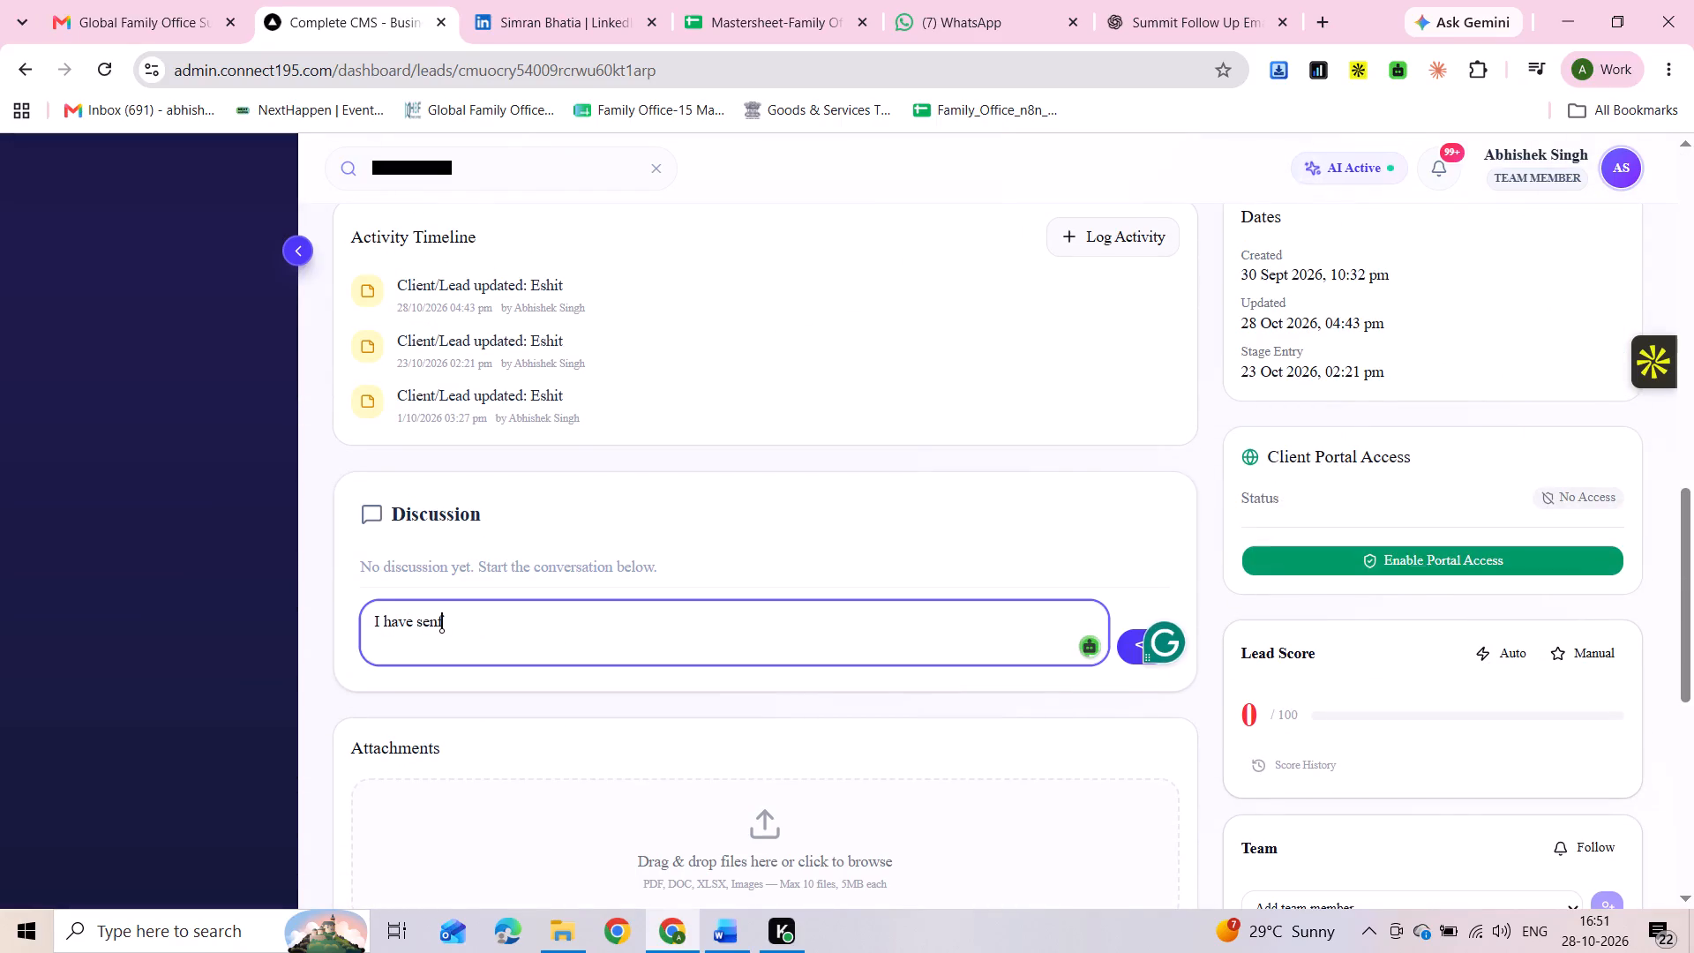
key(equal)
key(BackSpace)
text(d)
key(space)
key(BackSpace)
key(BackSpace)
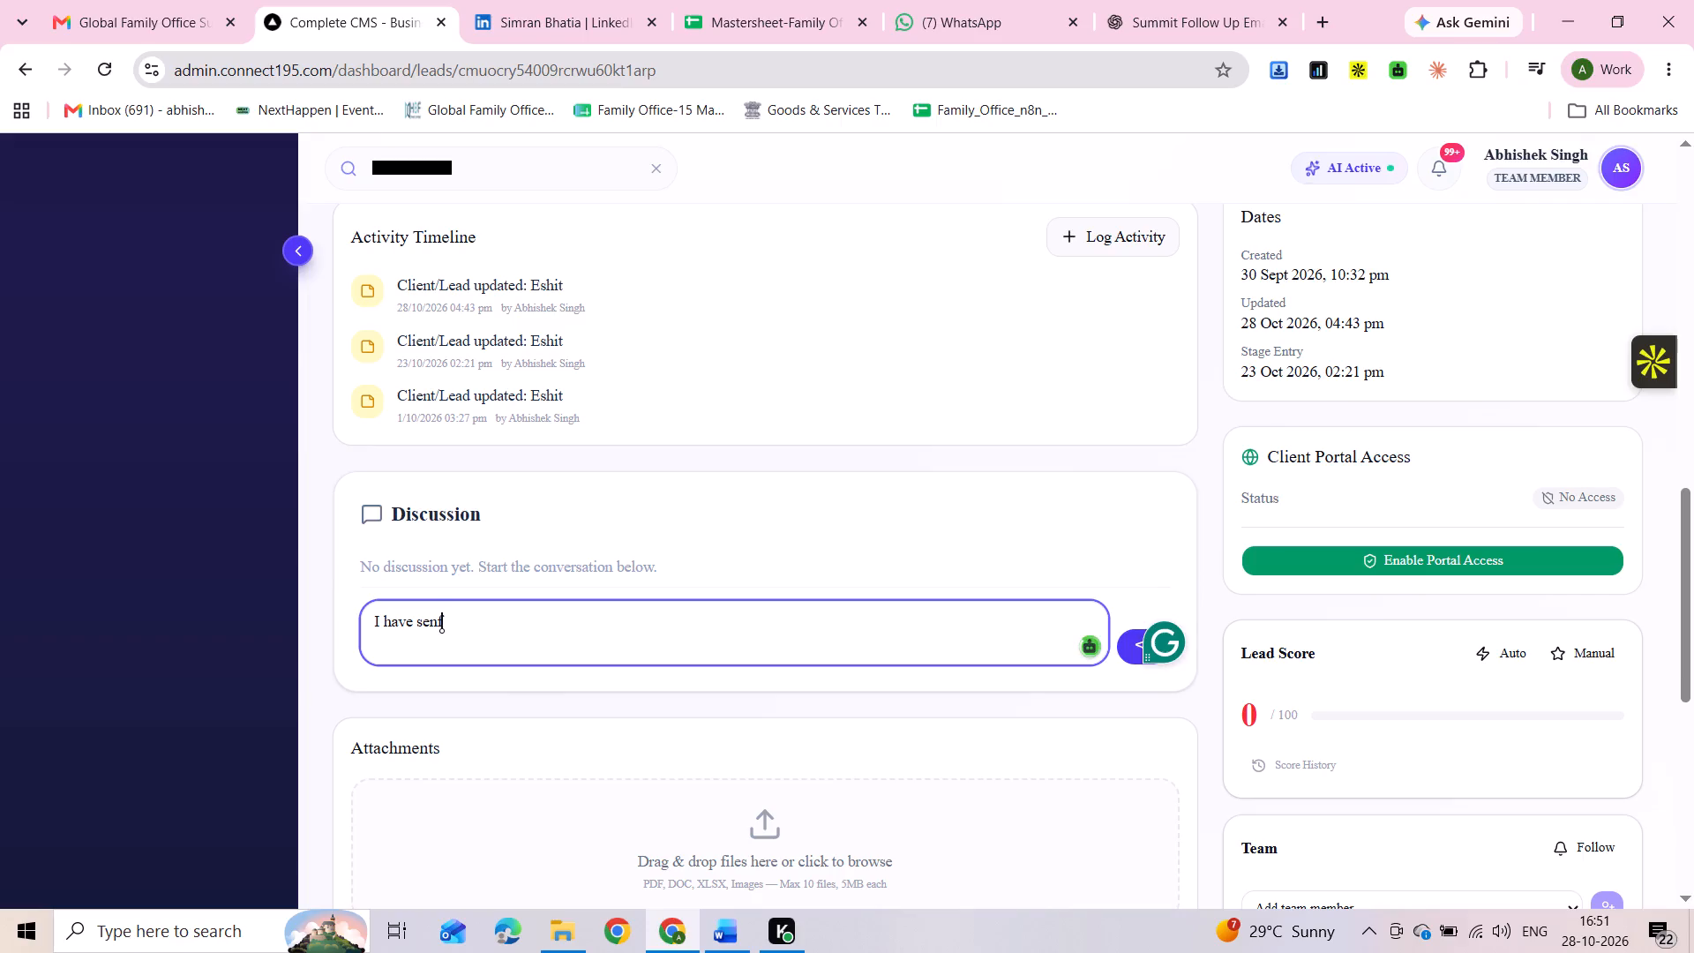
key(BackSpace)
text(d the)
key(space)
text(details to hi)
key(s)
key(space)
text(Partner)
key(space)
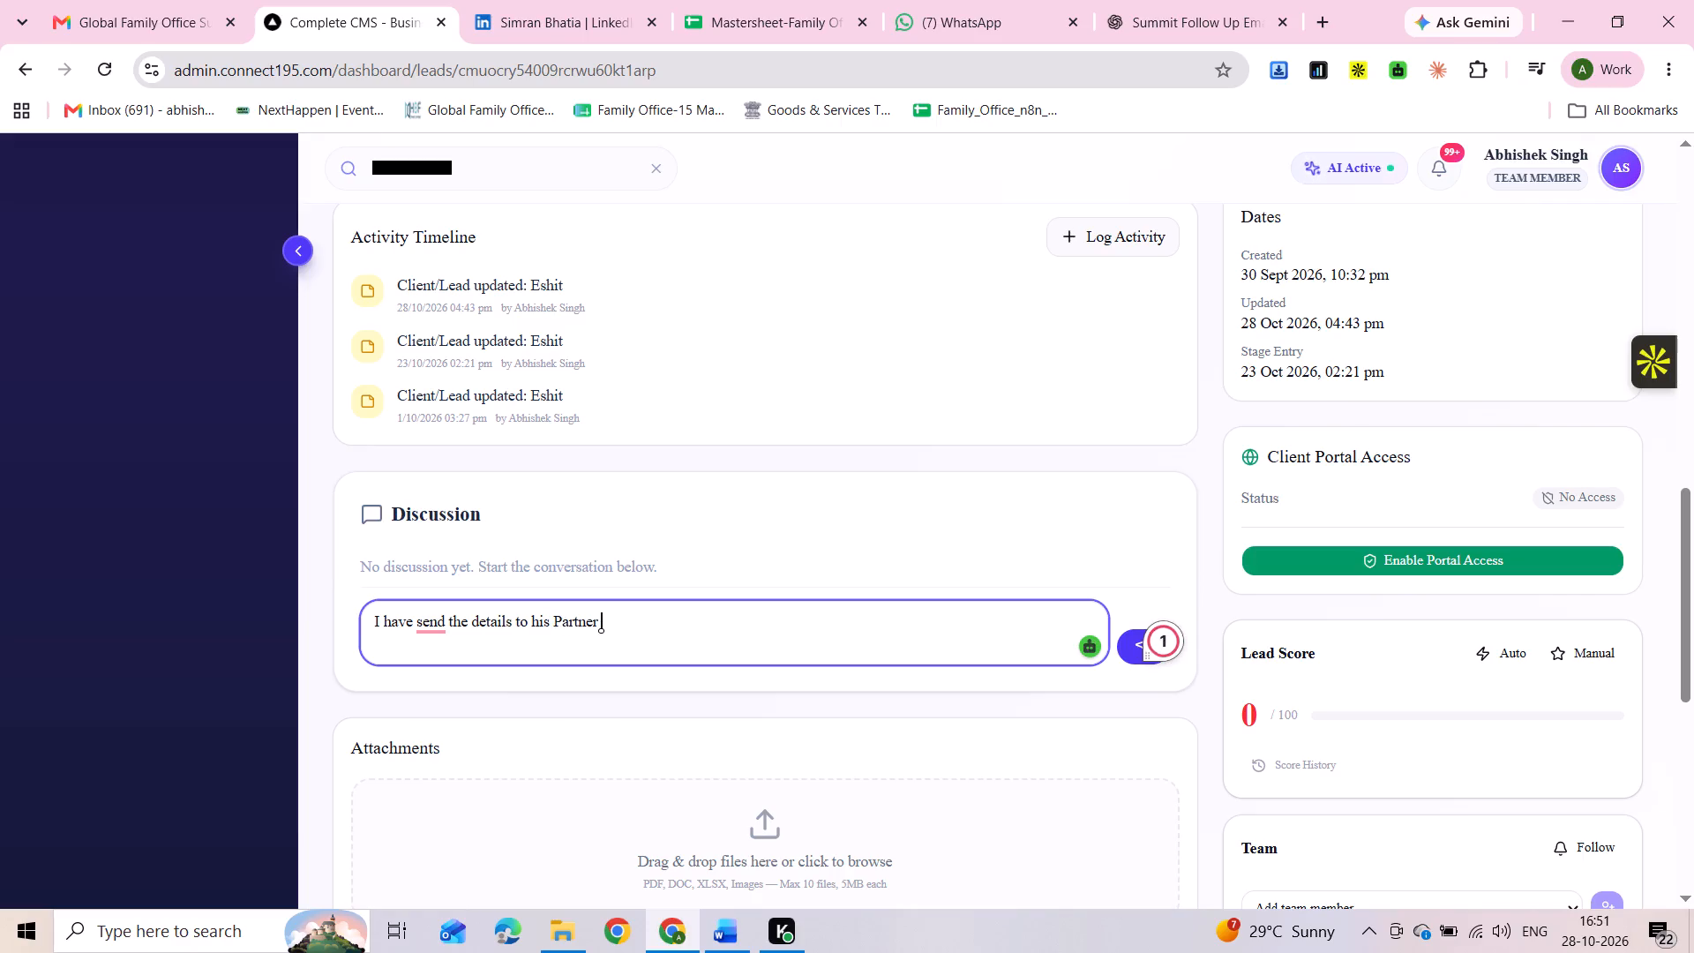
text(sha)
text(shvat)
key(space)
text(for the)
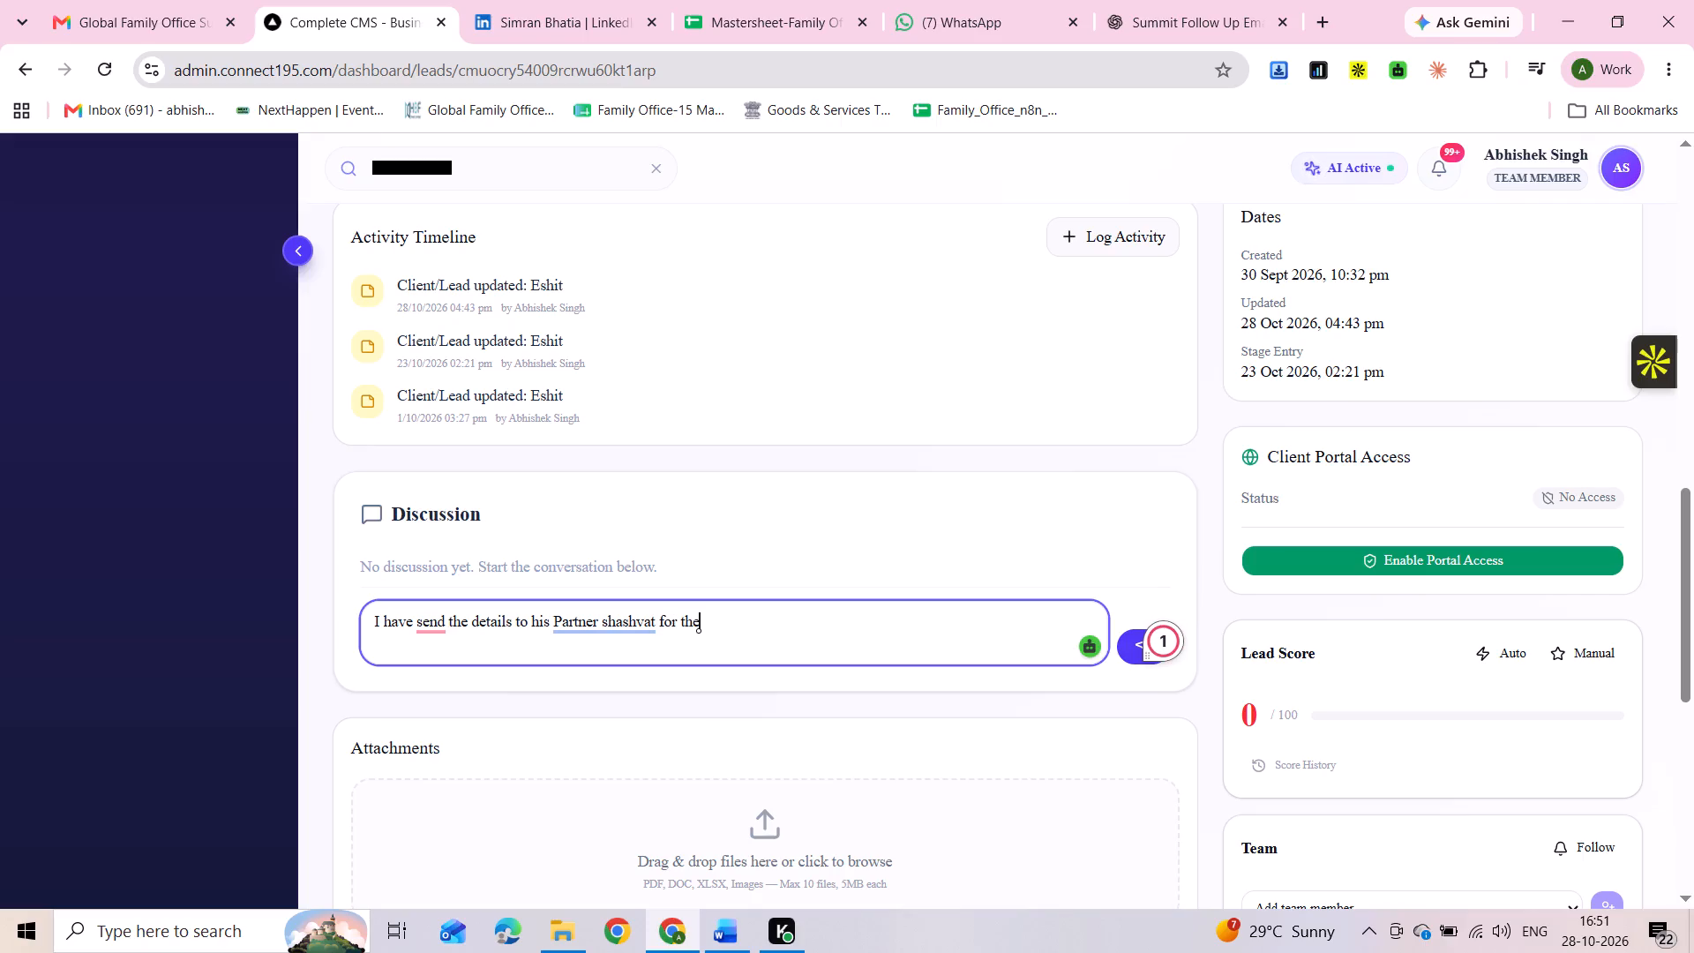
key(space)
text(confirmation)
key(space)
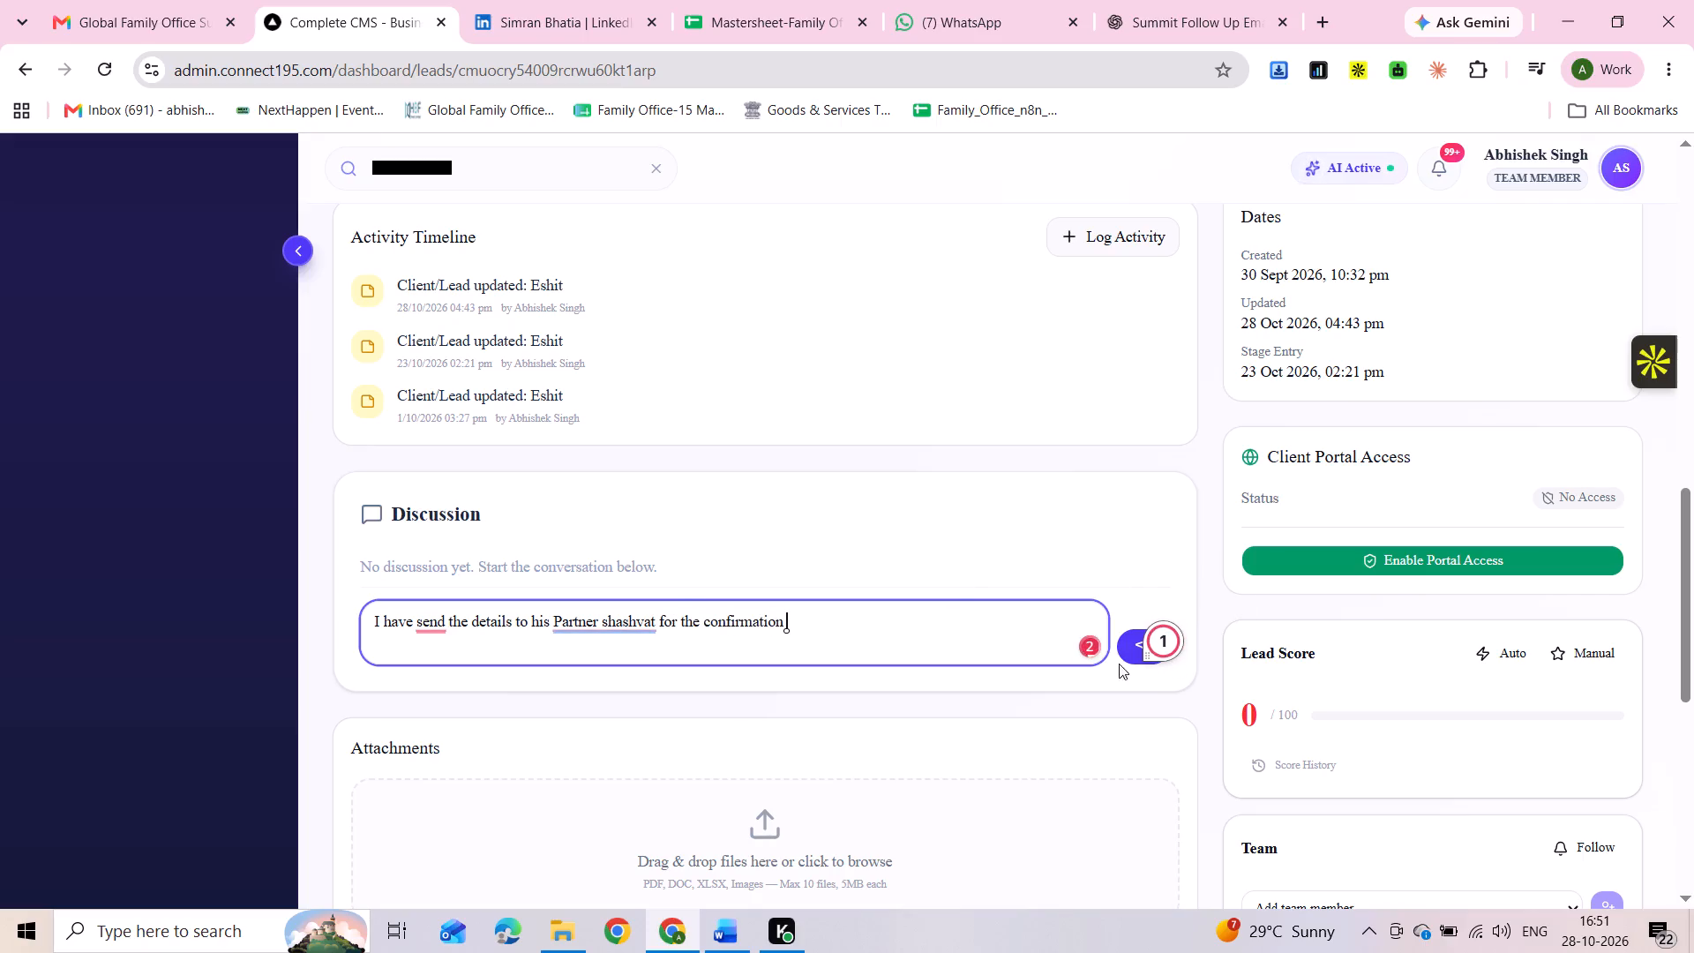
click(866, 633)
key(period)
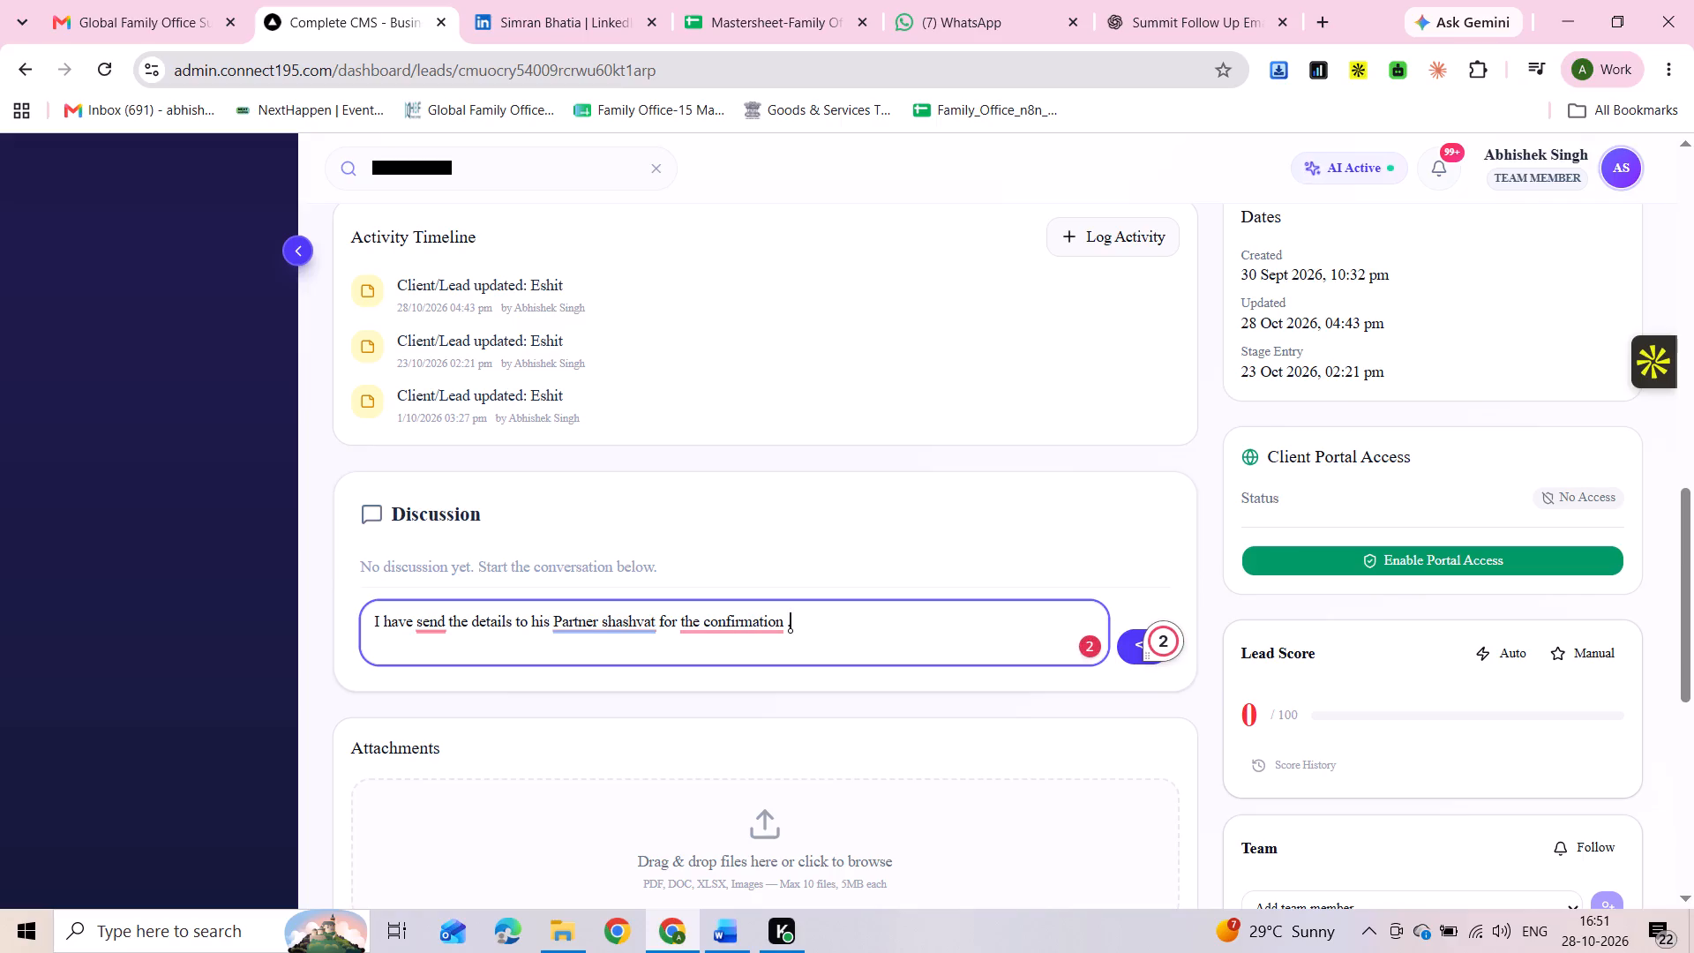
Add a second line reading "Take a follow up tomarrow" to the discussion note and post it.
key(shift+Return)
text(Take a follow up tomarrow)
key(space)
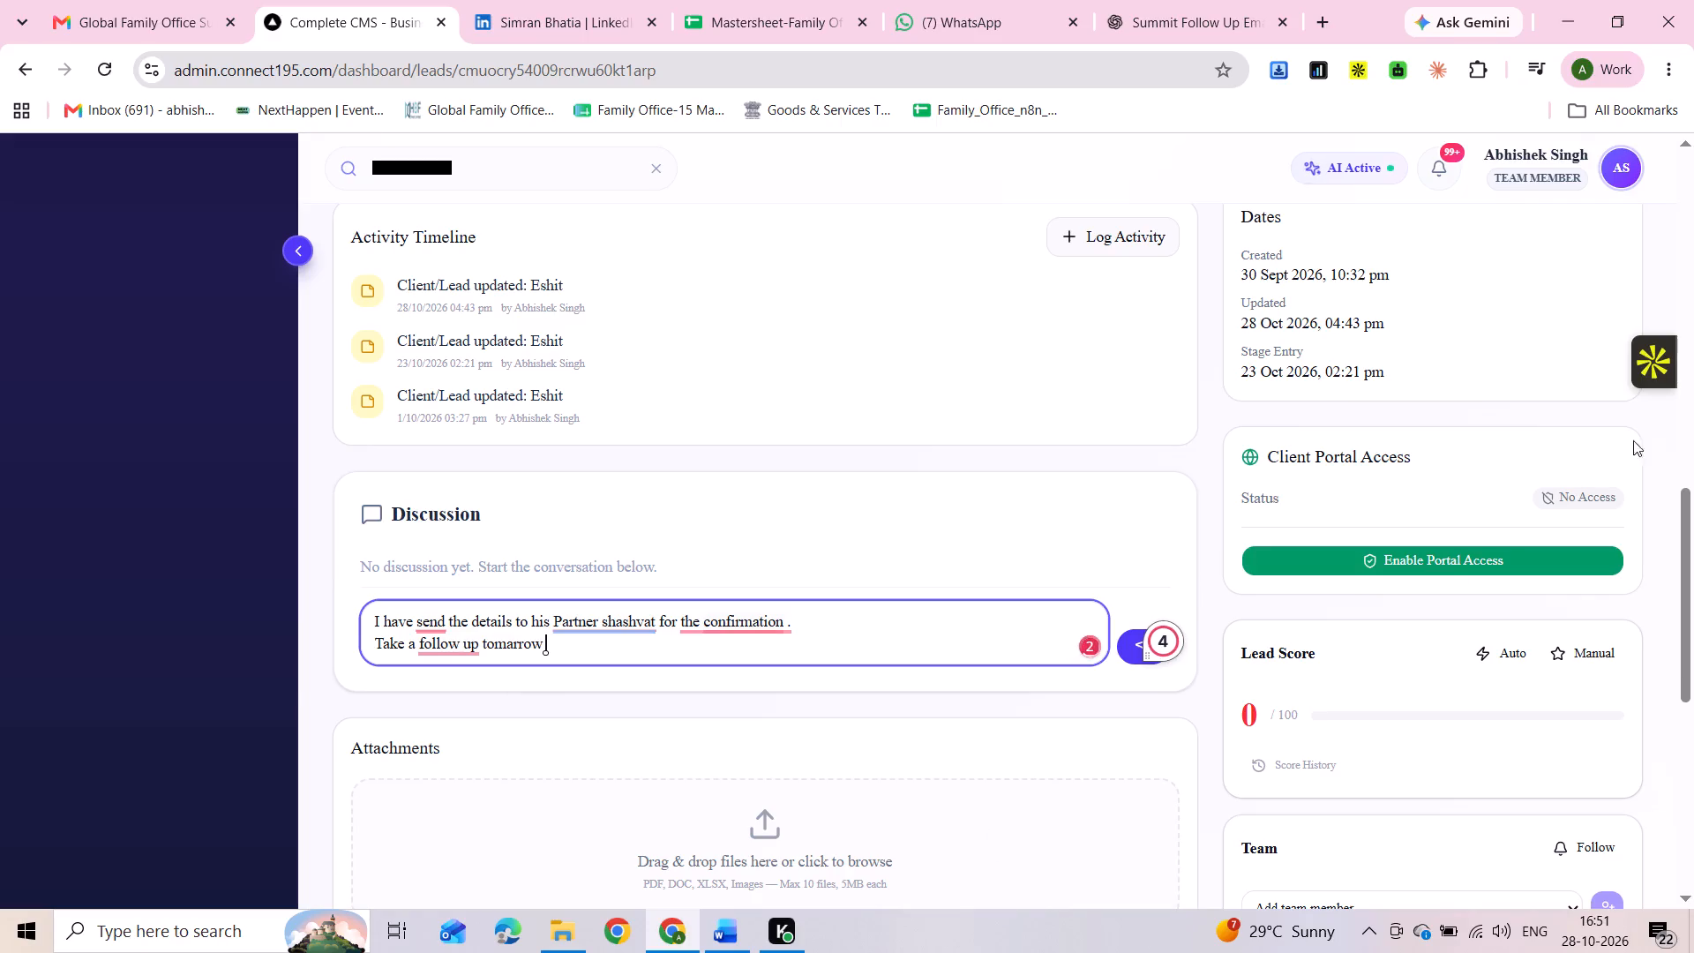
click(1139, 640)
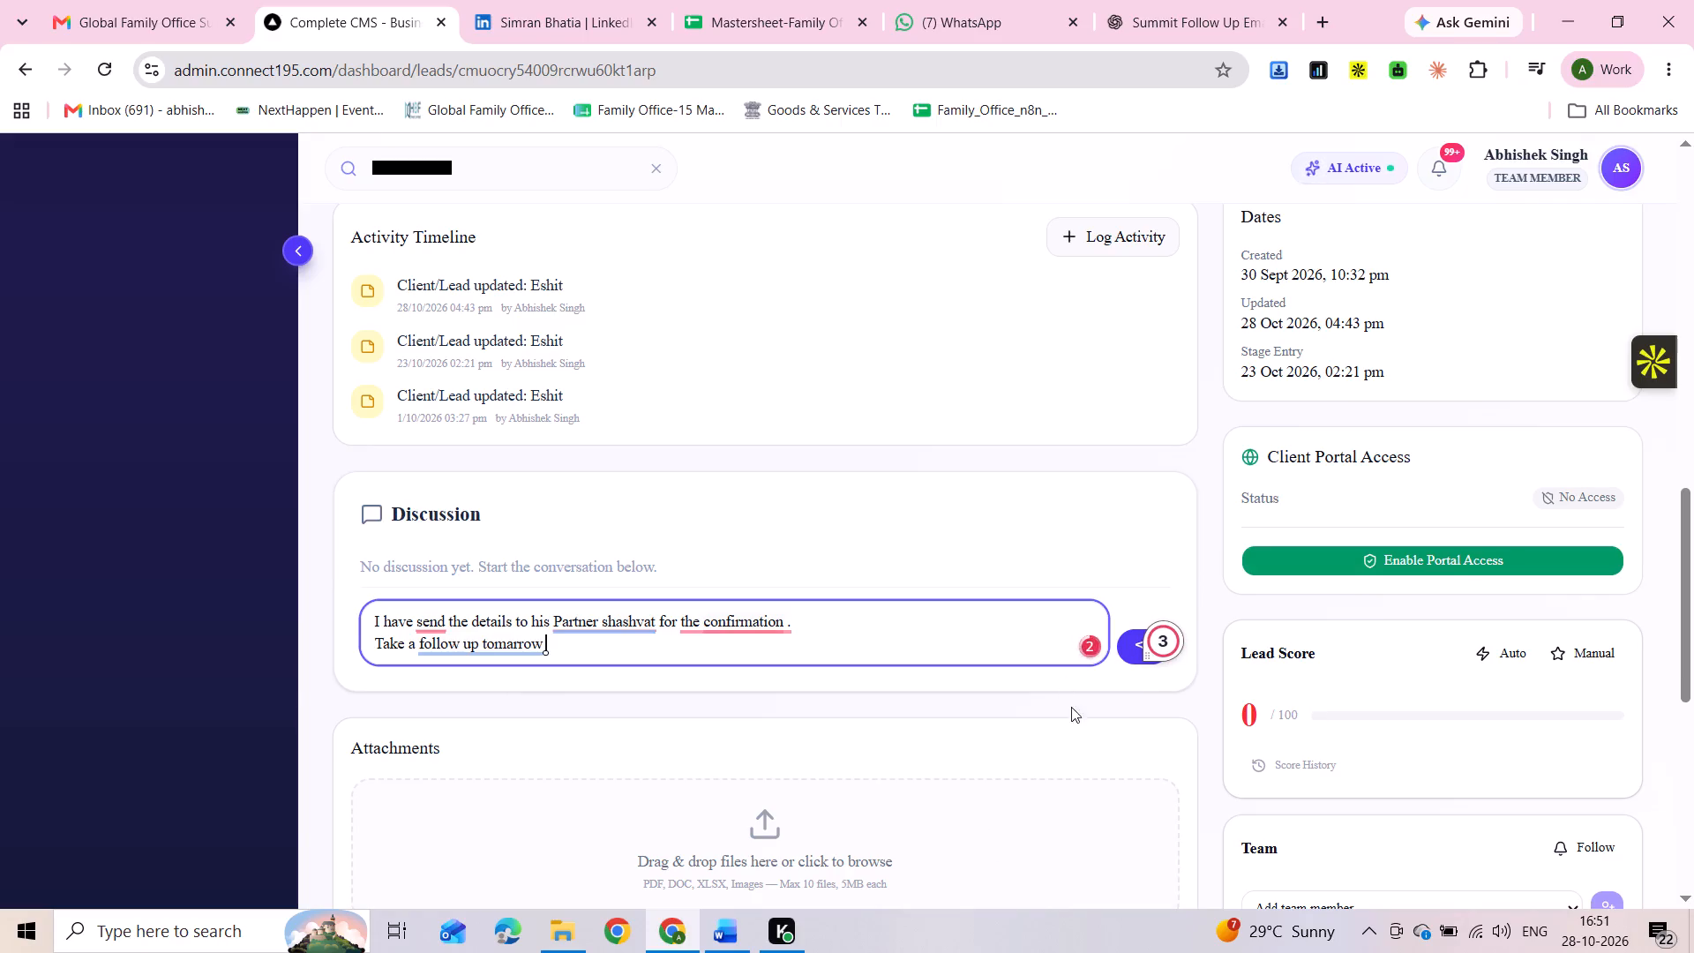
click(1130, 640)
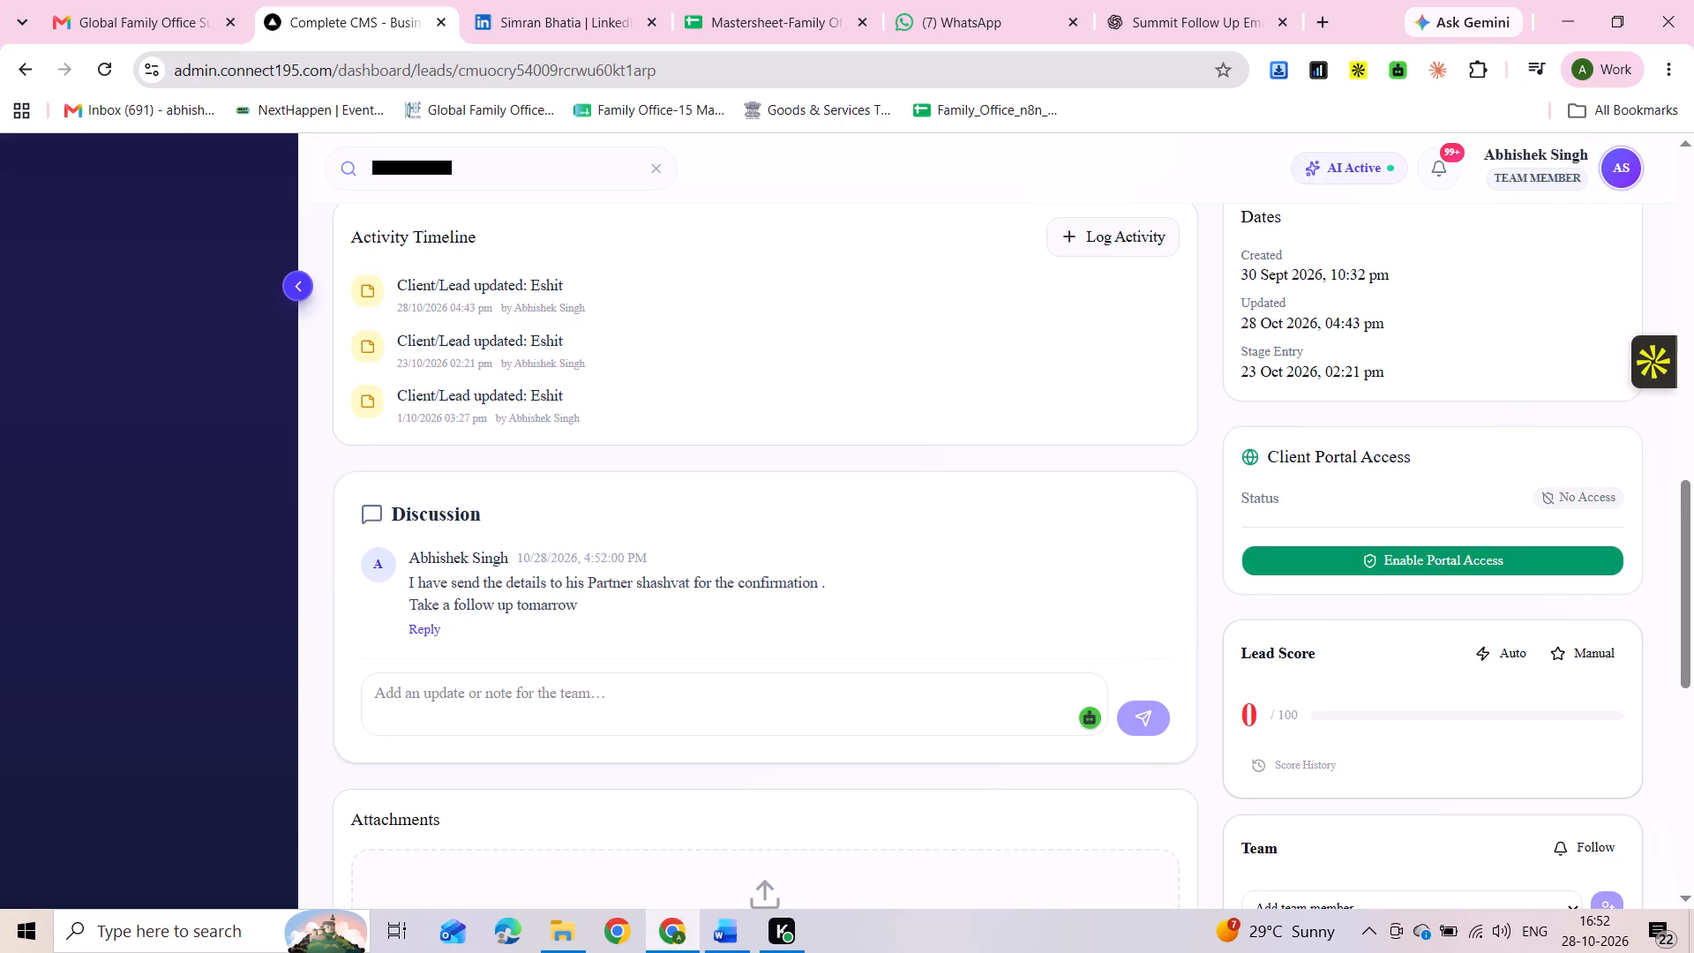